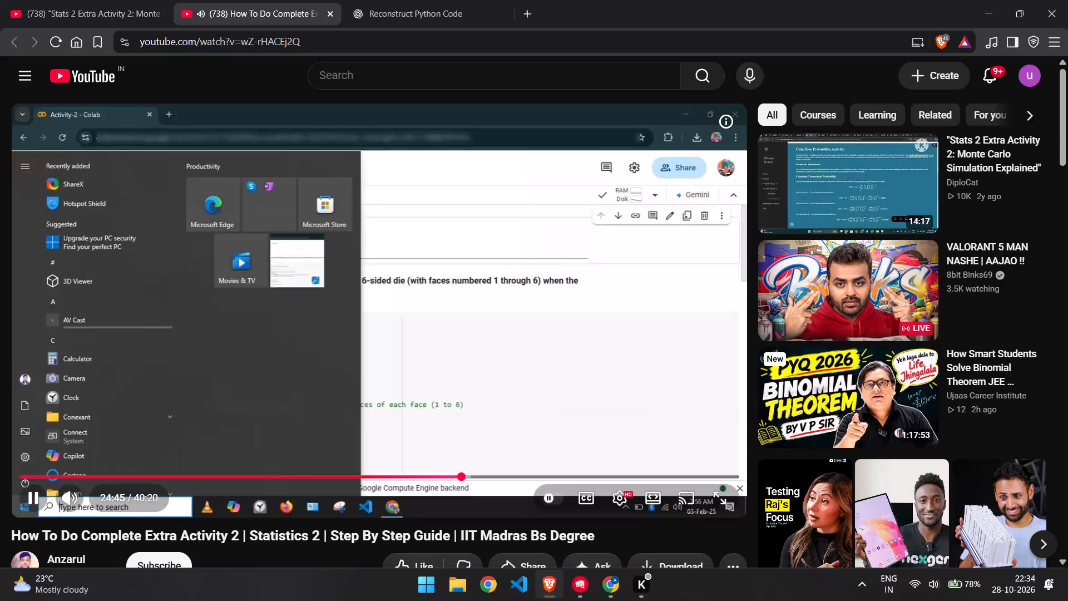
Skim the Extra Activity 2 tutorial video to see how the Colab notebook screenshot is taken and saved, and pause it.
key("Left")
key("space")
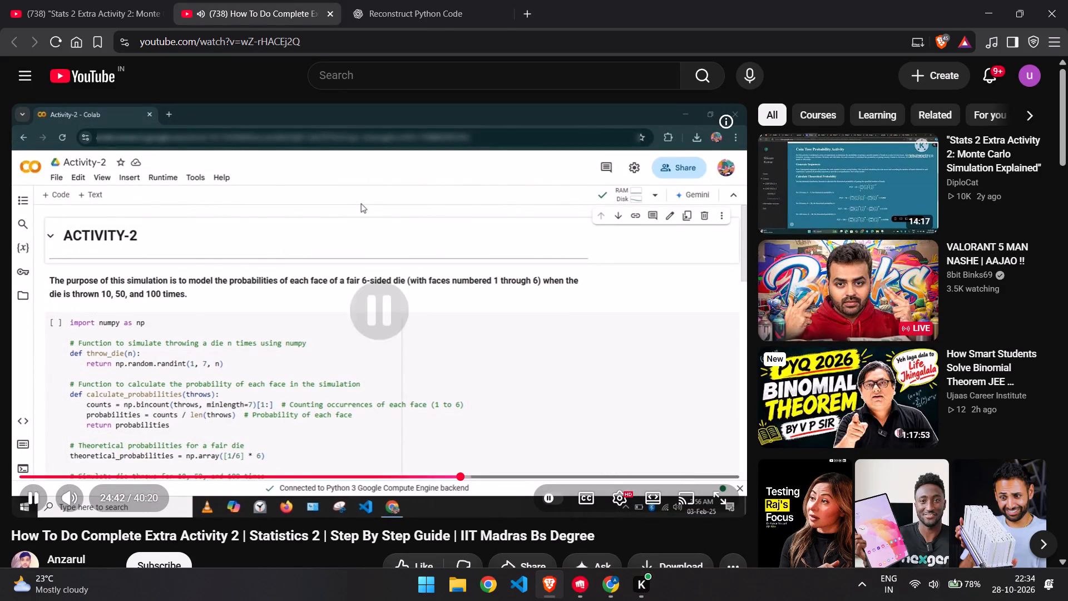
key("space")
key("Right")
key("Right")
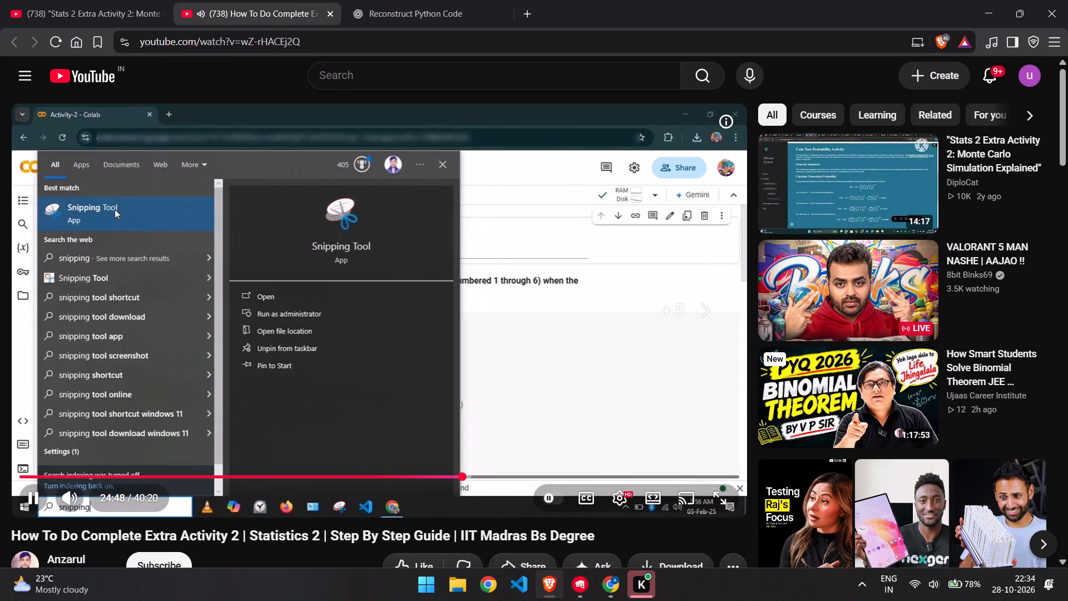
key("Right")
key("Right")
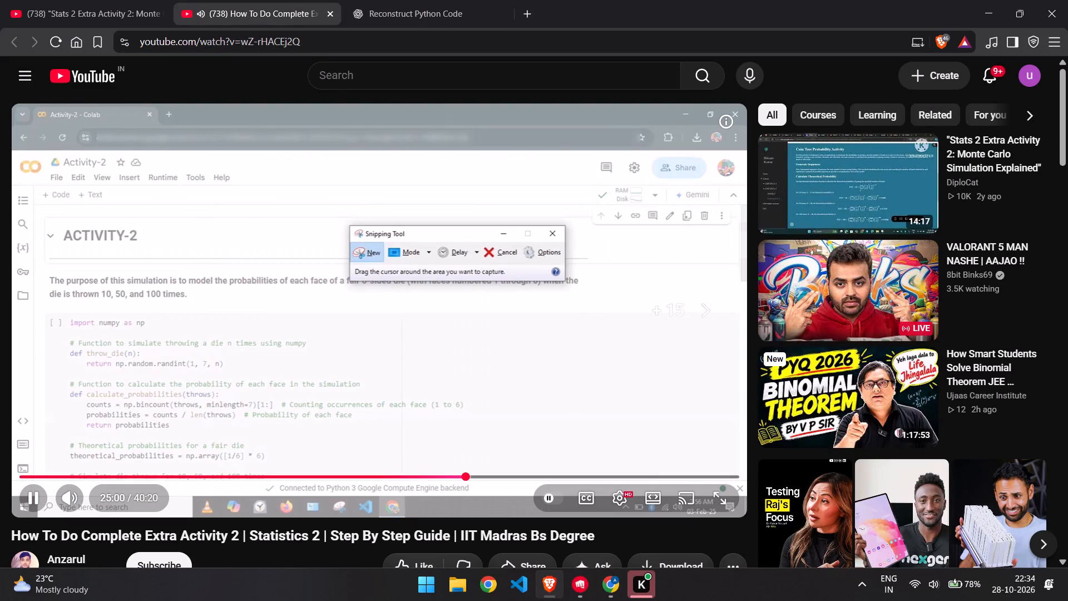
key("Right")
key("Right")
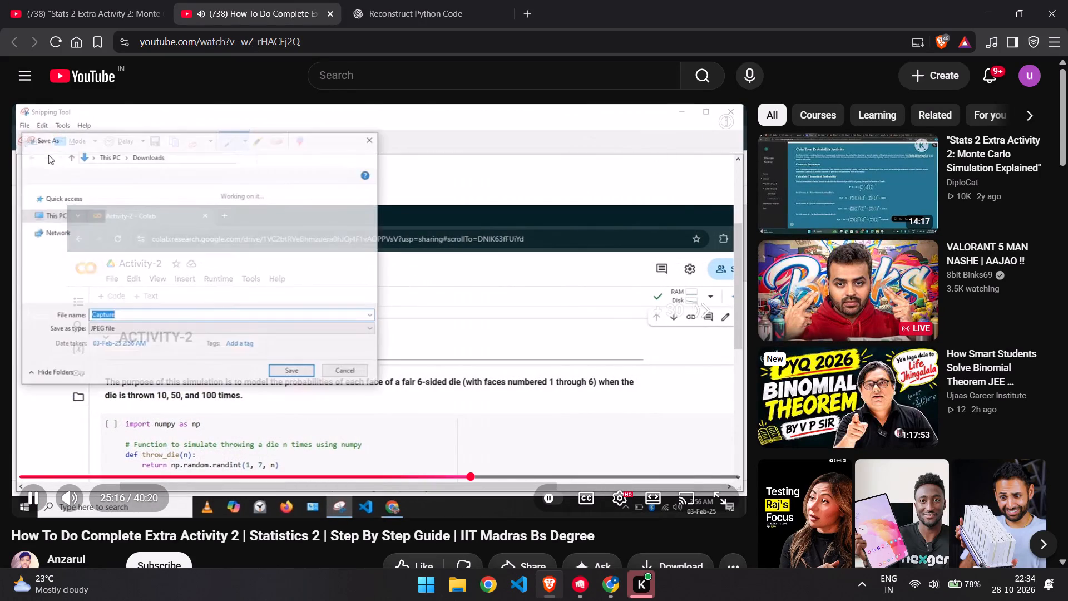
key("Right")
key("space")
In Chrome, close the Colab release notes and AI Plans banner, and capture a screenshot of the top of the Activity-2 notebook.
key("alt+Tab")
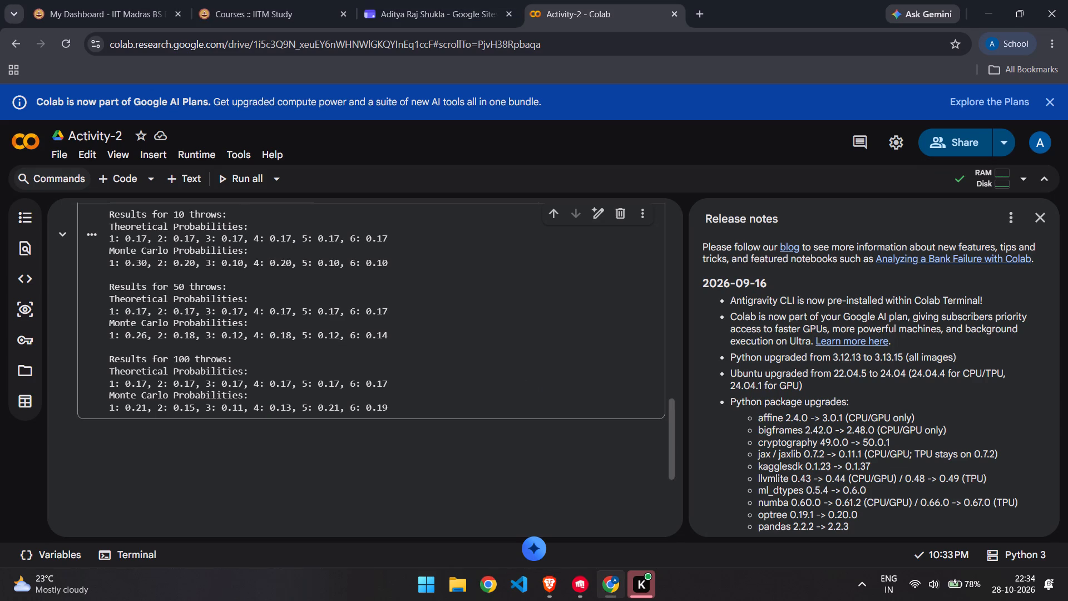
scroll(518, 314, "up", 13)
left_click(1037, 218)
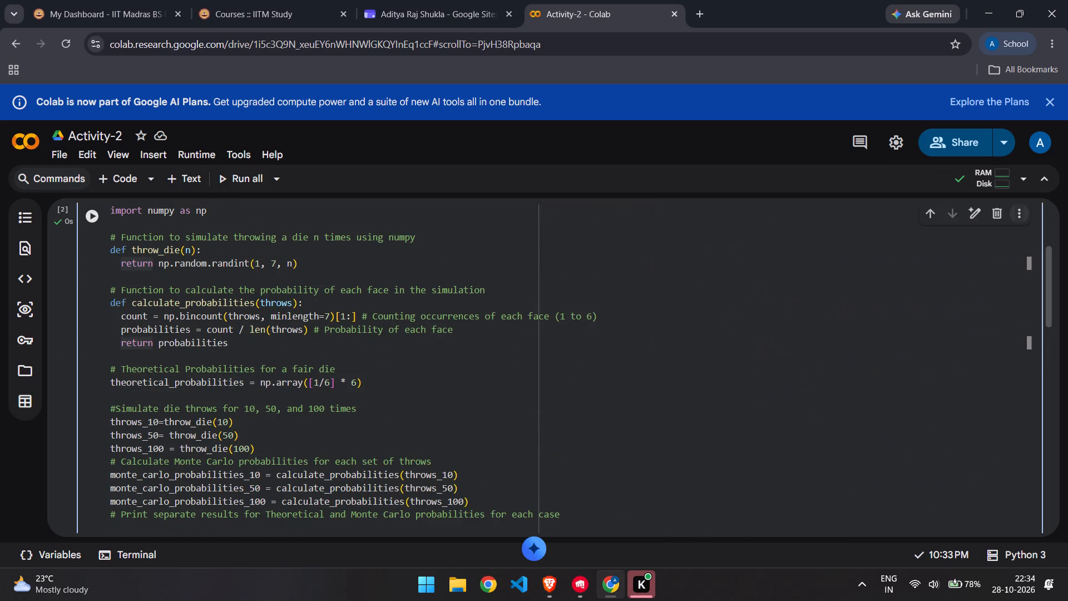
scroll(591, 296, "up", 5)
scroll(590, 297, "down", 2)
scroll(590, 297, "up", 1)
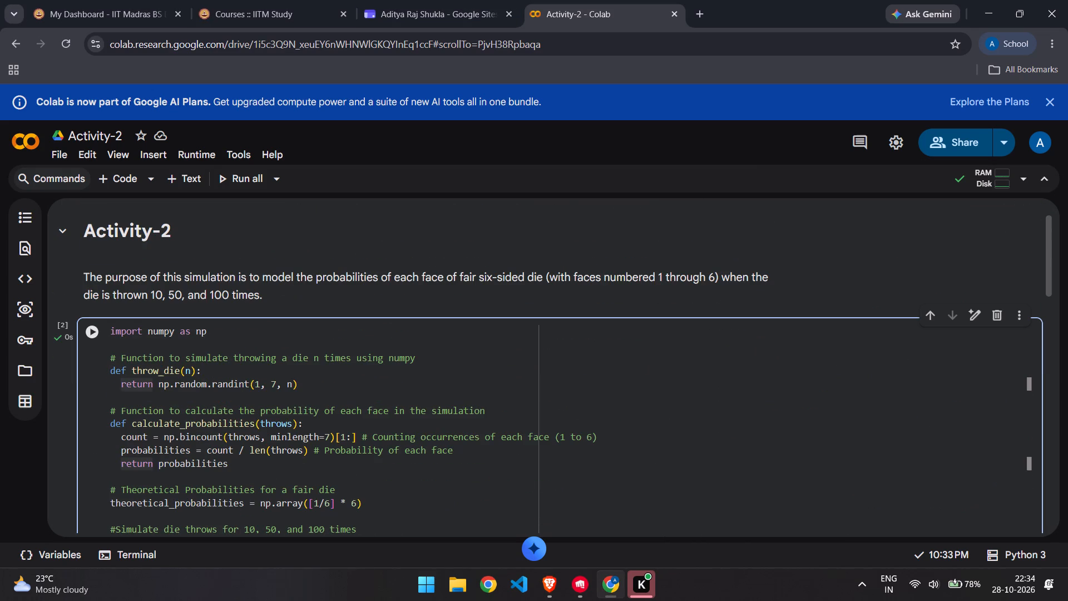
left_click(1057, 97)
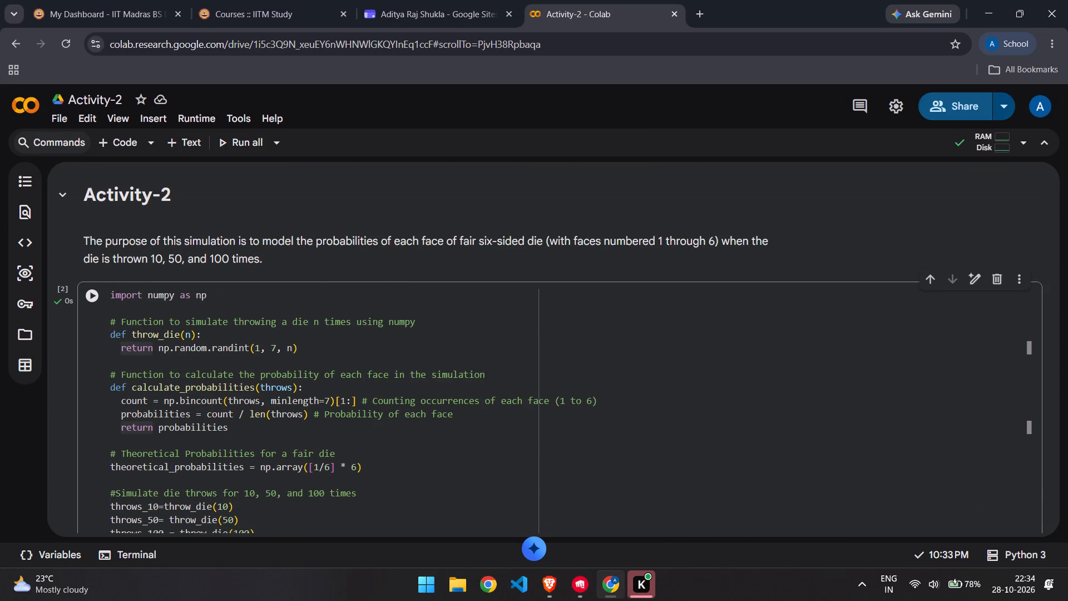
key("shift+super+s")
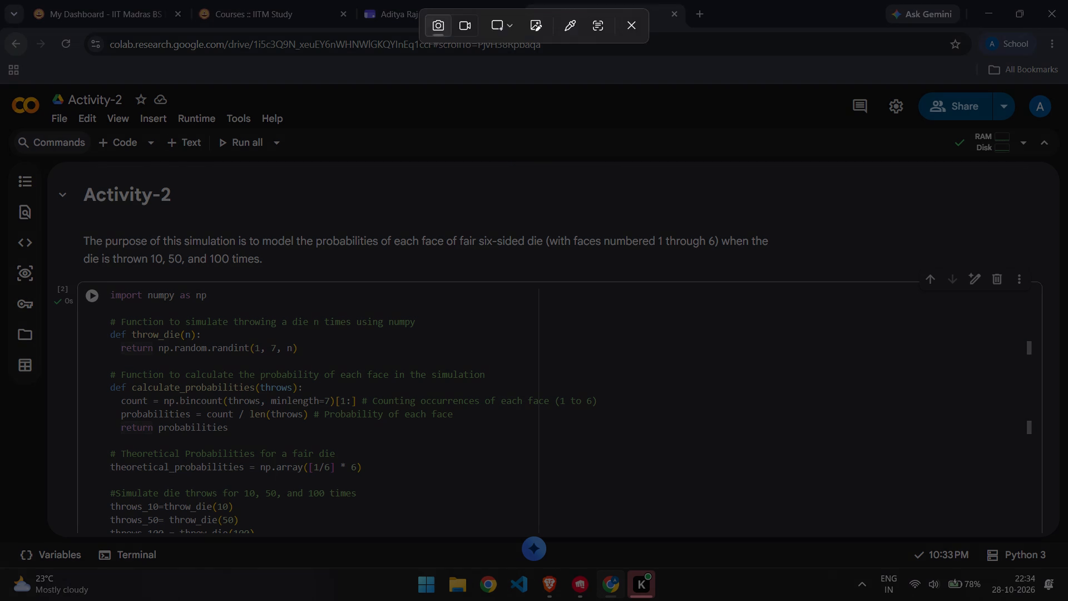
left_click_drag(0, 0, 1066, 555)
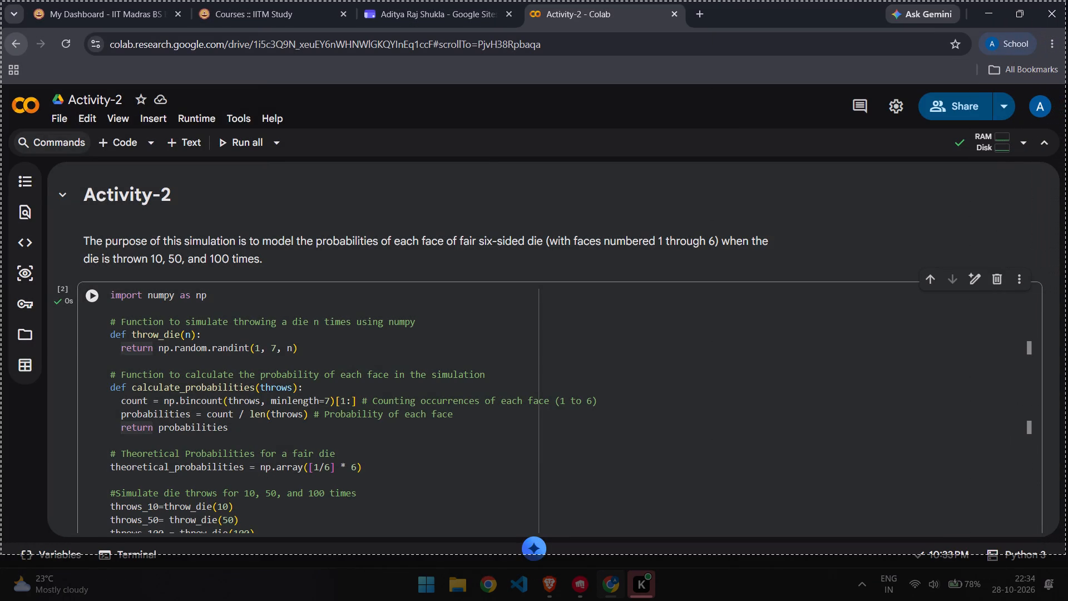
left_click_drag(1066, 555, 1063, 536)
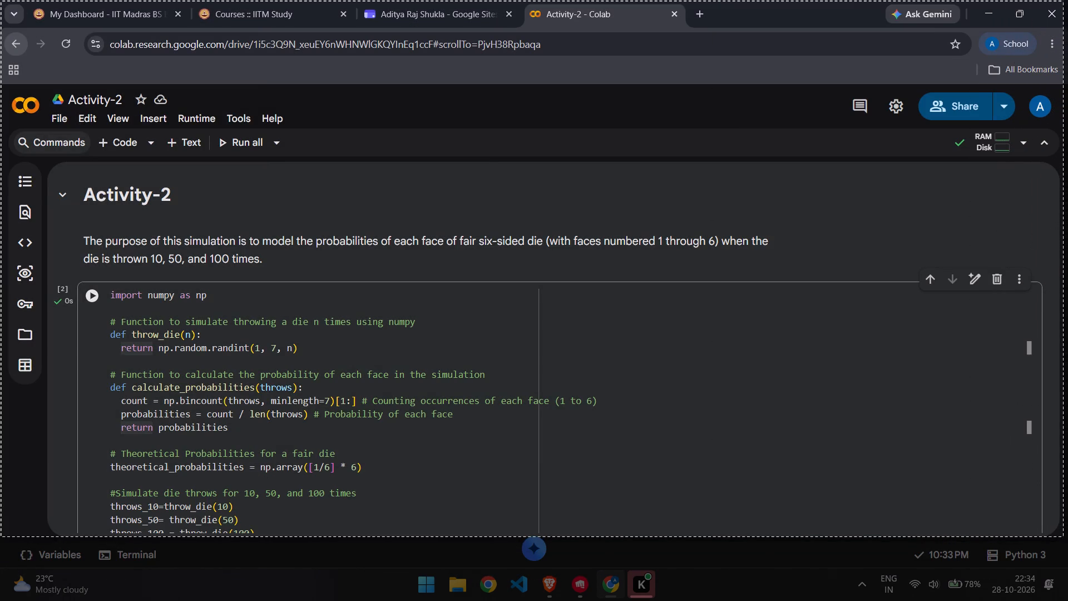
left_click_drag(1063, 536, 1064, 536)
Resume the tutorial video in Brave and bring up the Student Portfolio site editor in Chrome.
key("alt+Tab")
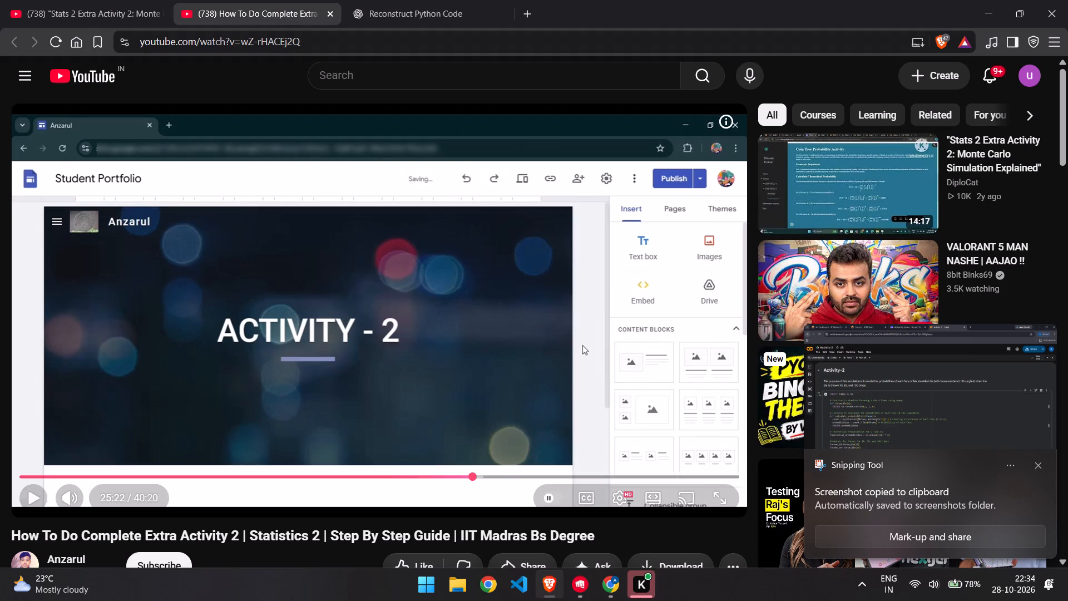
left_click(448, 341)
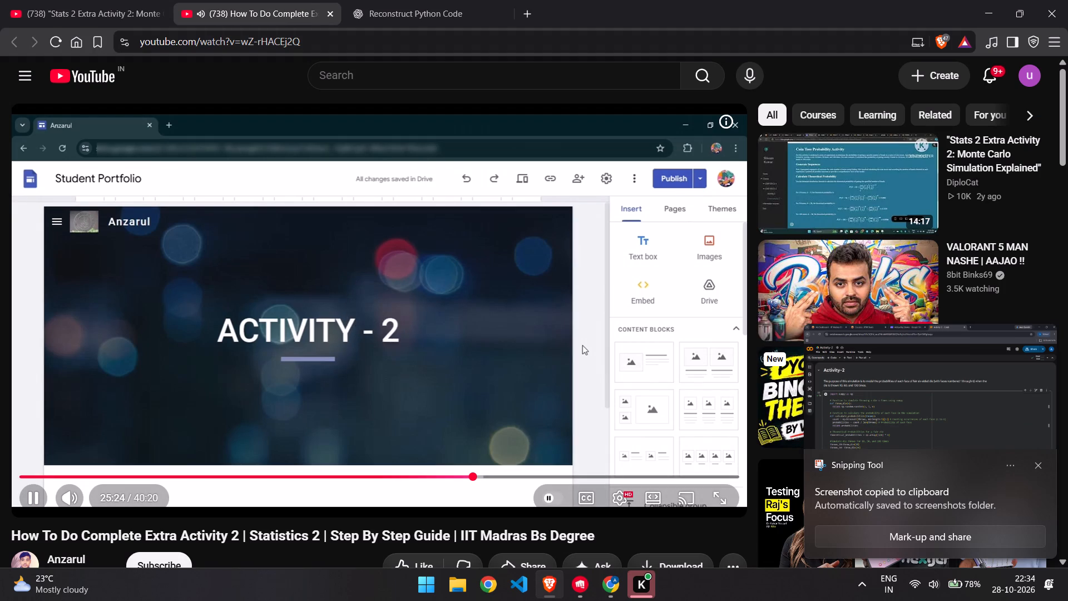
key("alt+Tab")
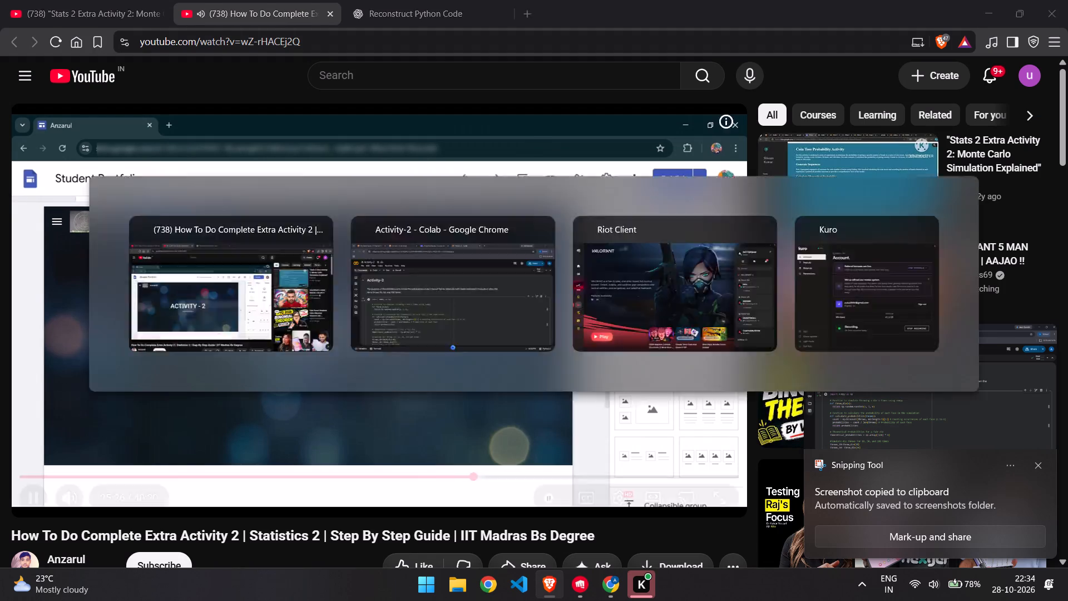
left_click(437, 4)
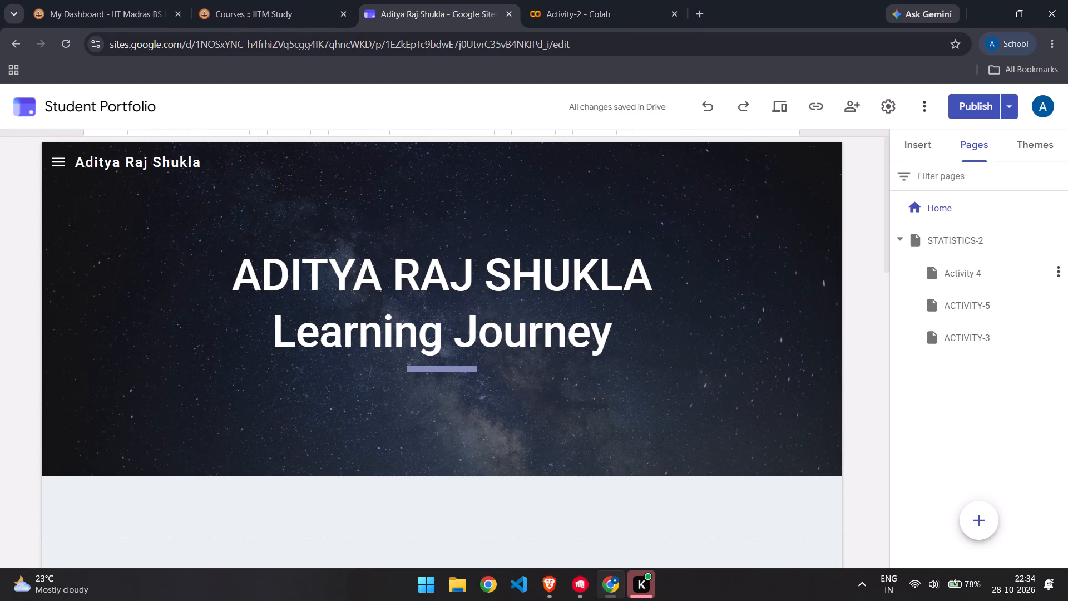
key("alt+Tab")
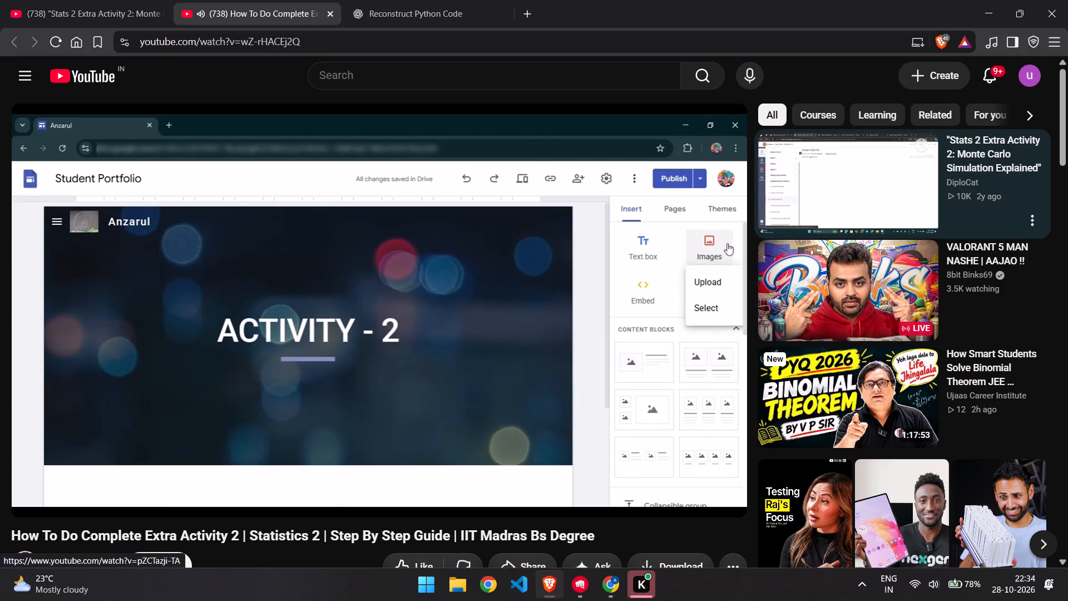
key("alt+Tab")
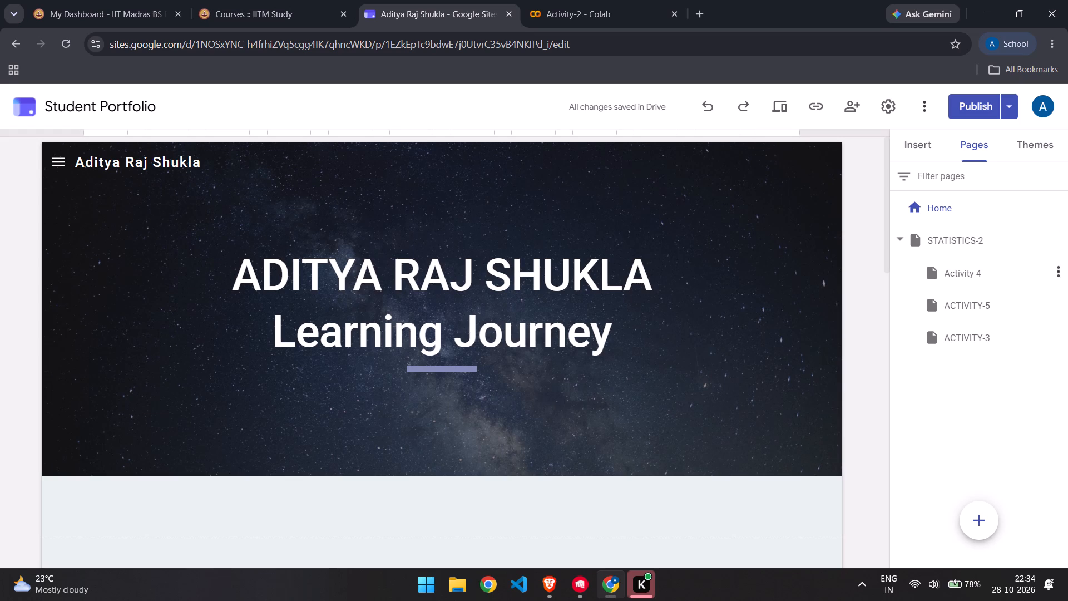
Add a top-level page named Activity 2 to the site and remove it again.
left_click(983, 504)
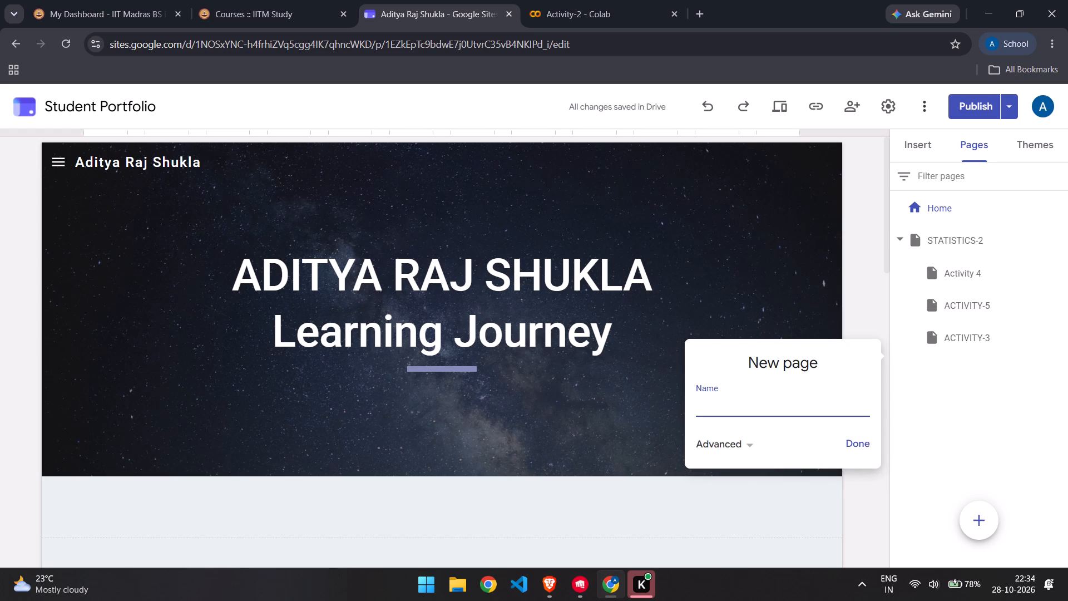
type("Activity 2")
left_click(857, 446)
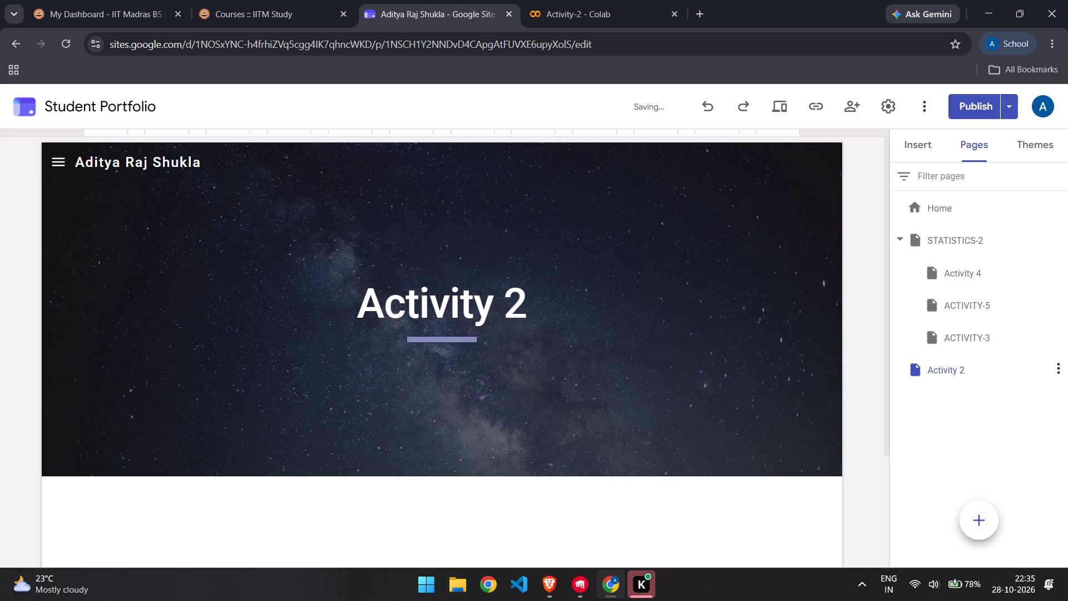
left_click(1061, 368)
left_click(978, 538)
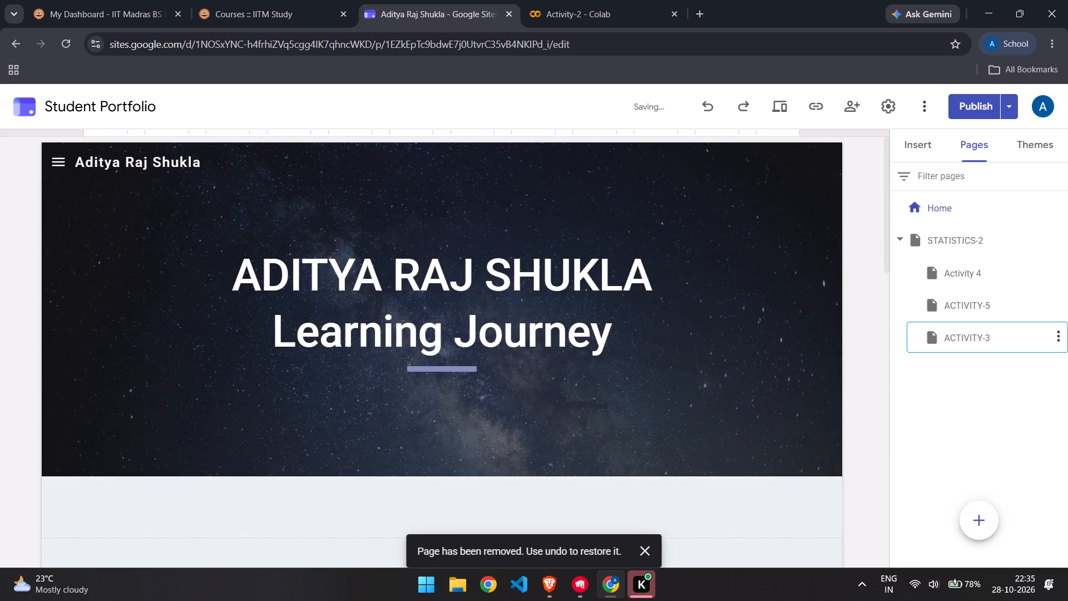
Add a subpage named Activity-2 under STATISTICS-2, alongside the ACTIVITY-3 page.
left_click(978, 332)
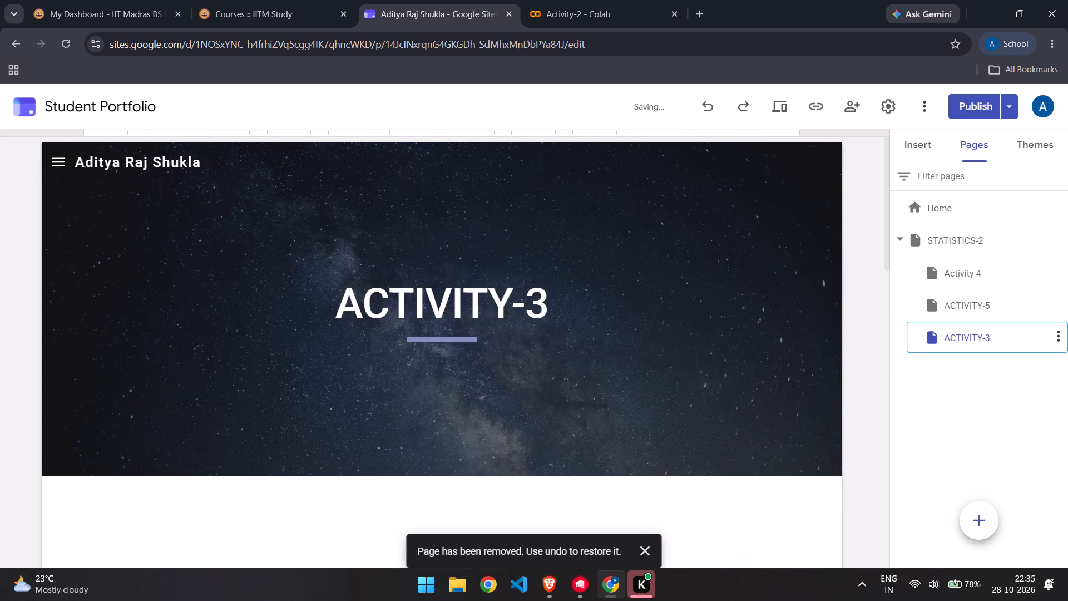
left_click(985, 502)
type("activity 2")
key("Left")
key("Left")
key("Left")
key("Left")
key("Left")
key("Left")
key("Left")
key("Left")
key("Left")
key("Left")
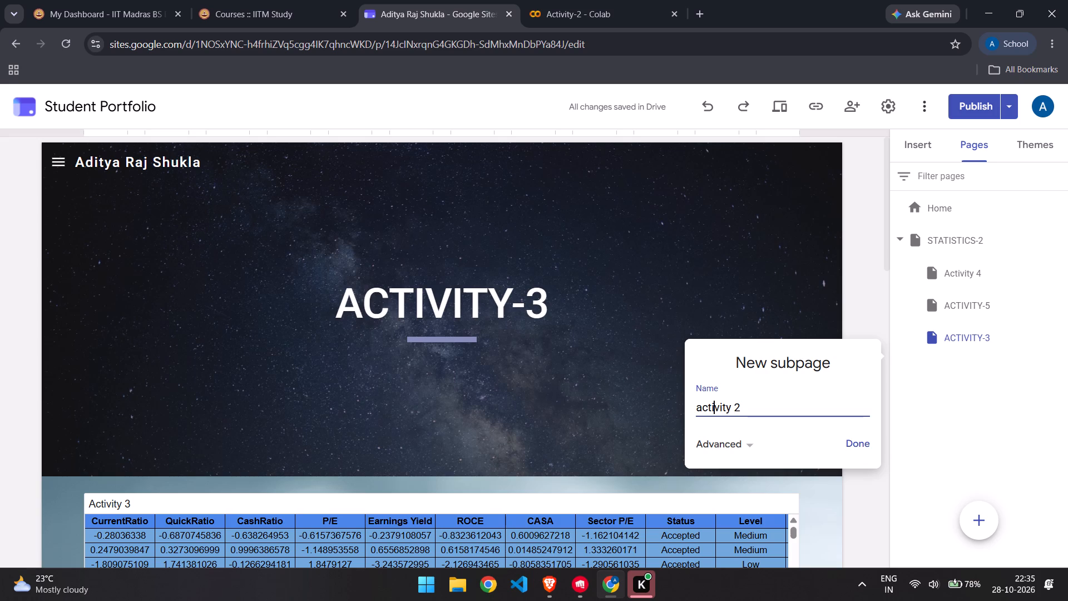
key("Right")
key("BackSpace")
key("shift+a")
key("Right")
key("Right")
key("Right")
key("Right")
key("Right")
key("Right")
key("Right")
key("Right")
key("BackSpace")
key("minus")
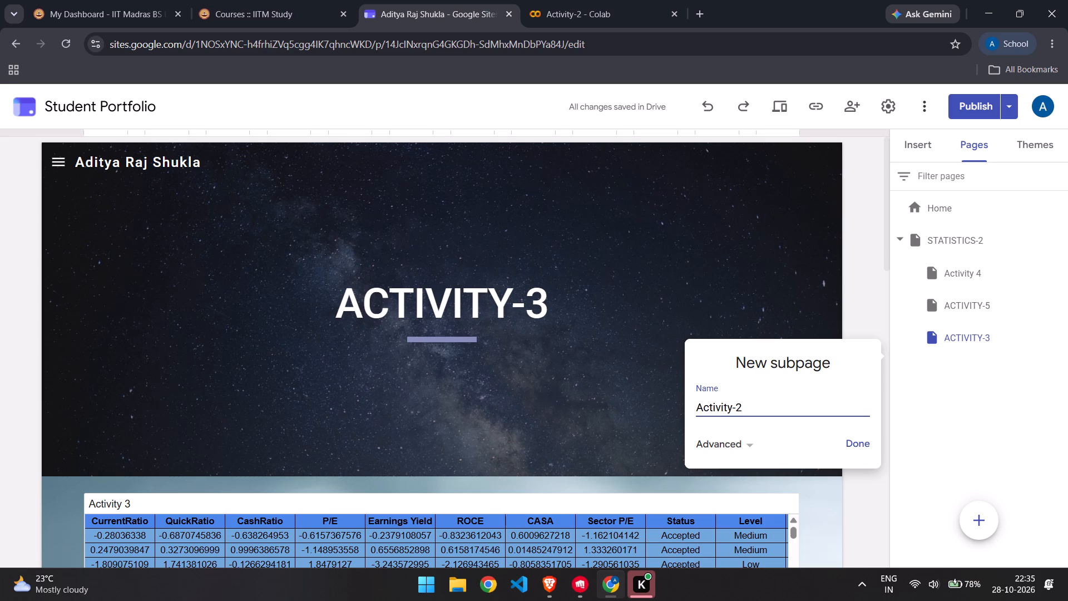
left_click(866, 455)
Switch to Brave, pause the tutorial video and rewind it to where the screenshot is about to be added to the Activity 2 page.
key("alt+Tab")
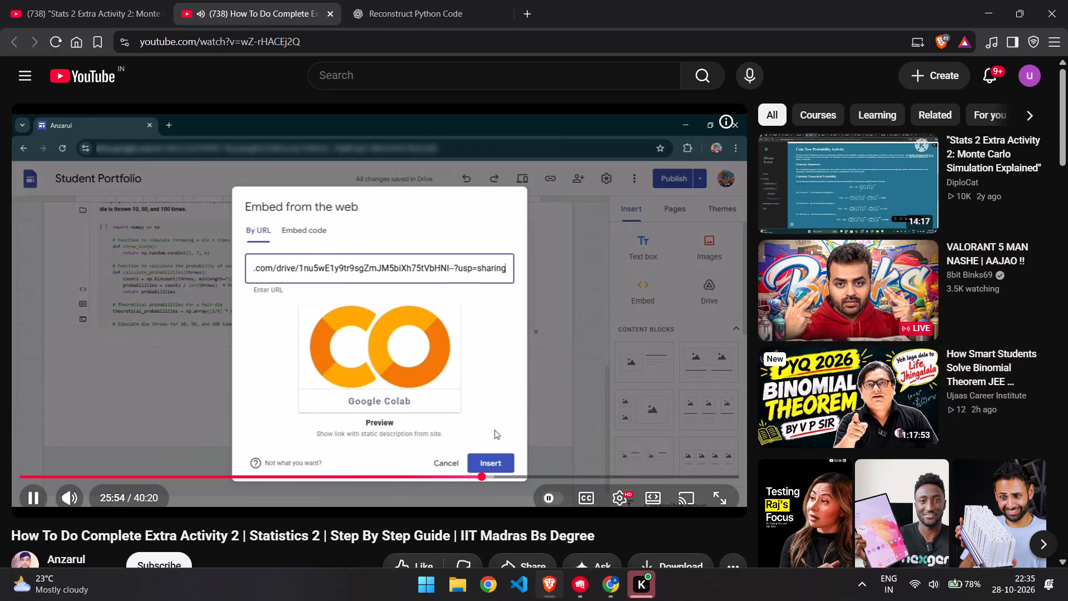
left_click(489, 372)
key("Left")
key("Left")
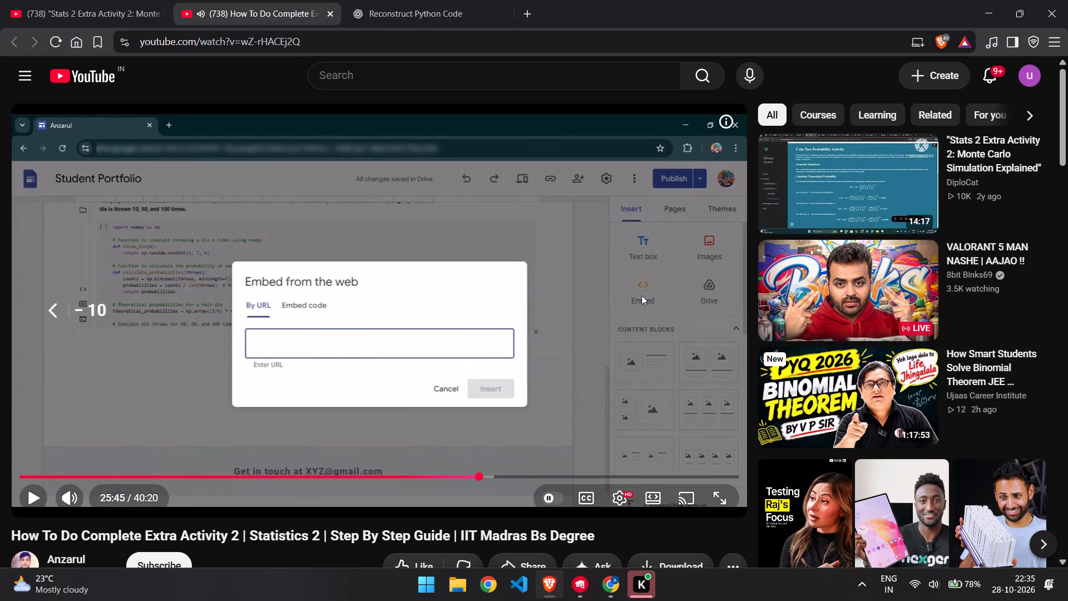
key("Left")
key("Left")
key("Left")
key("Left")
key("Left")
key("Left")
key("Right")
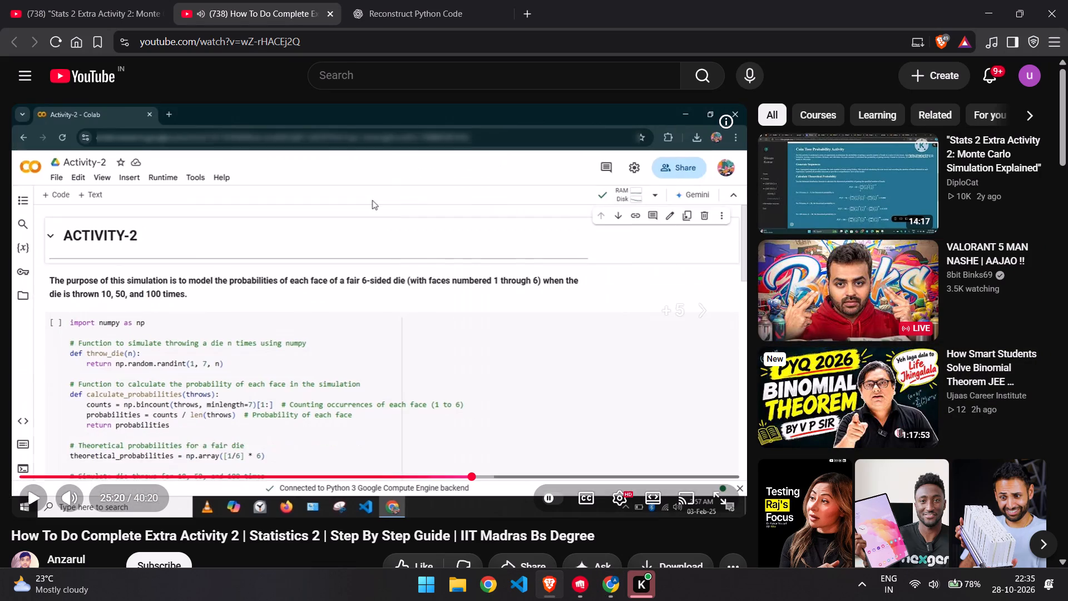
key("Right")
Back in Chrome, paste the captured notebook screenshot into the blank area below the Activity-2 page header.
key("alt+Tab")
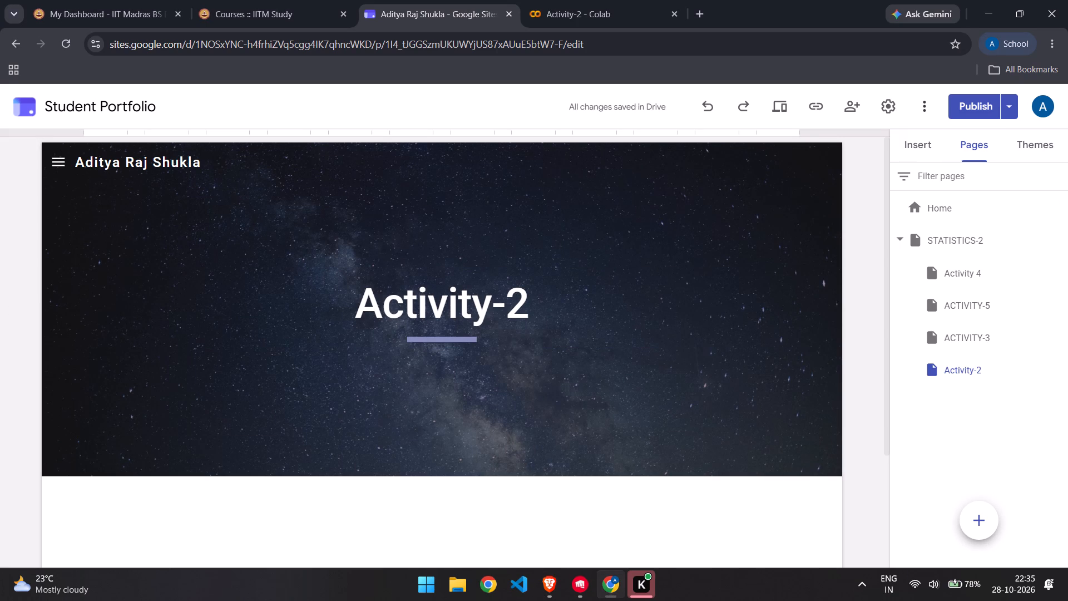
left_click(899, 129)
left_click(912, 138)
scroll(472, 366, "down", 4)
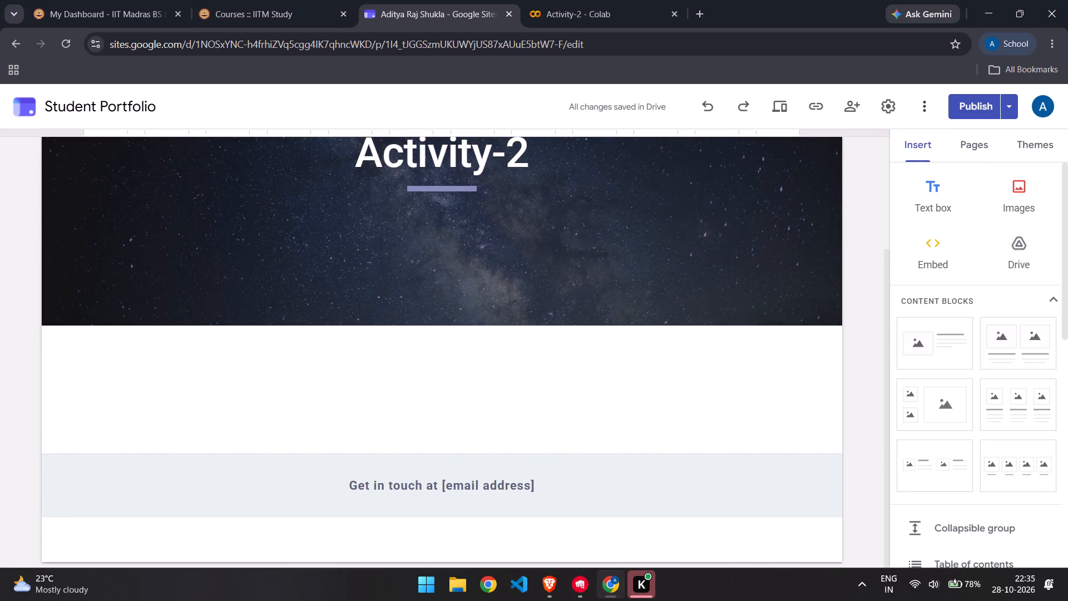
left_click(370, 380)
key("ctrl+v")
Check the image layout in the tutorial video, and enlarge the pasted screenshot across the width of the Activity-2 page.
key("alt+Tab")
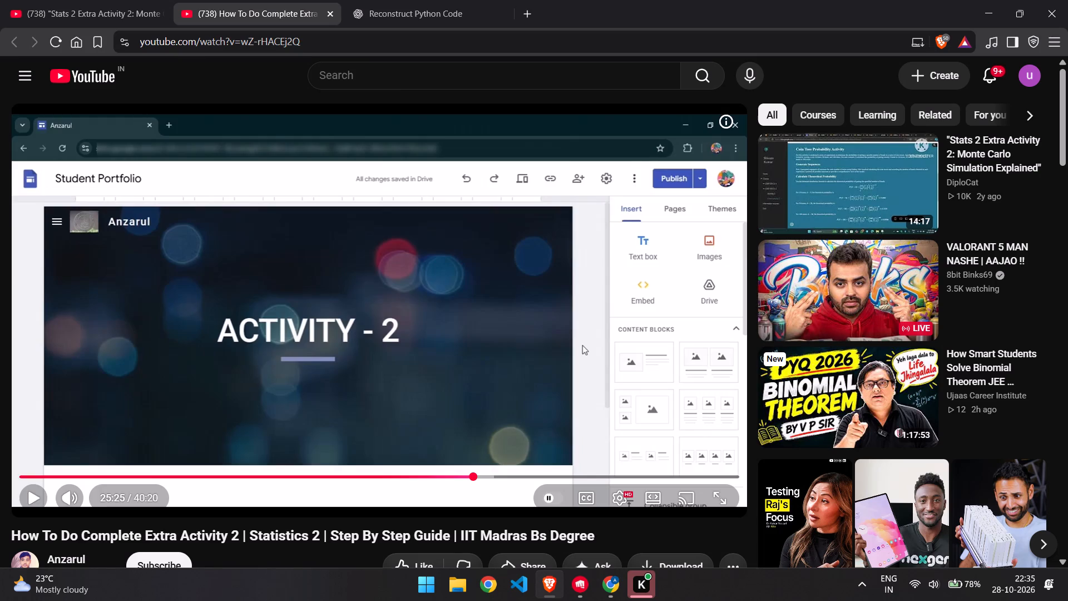
key("space")
key("Right")
key("Right")
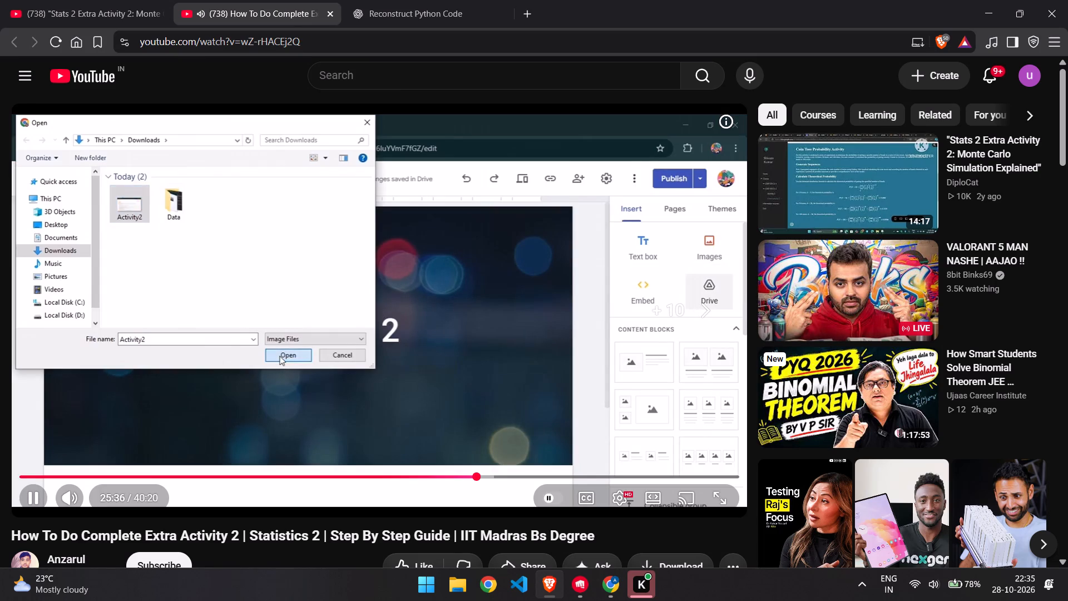
key("Right")
key("space")
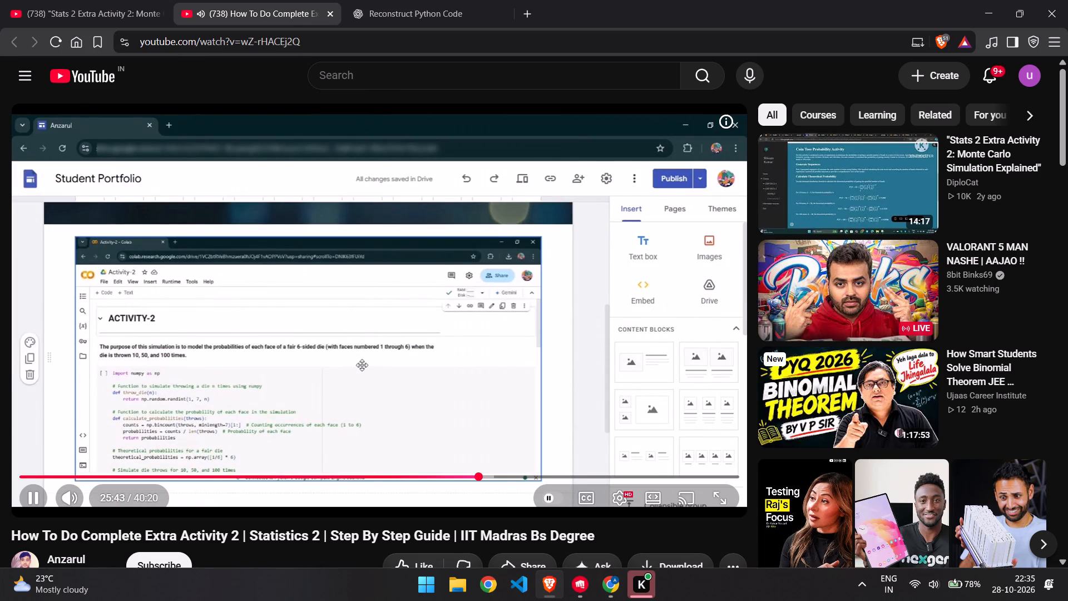
key("alt+Tab")
left_click(315, 319)
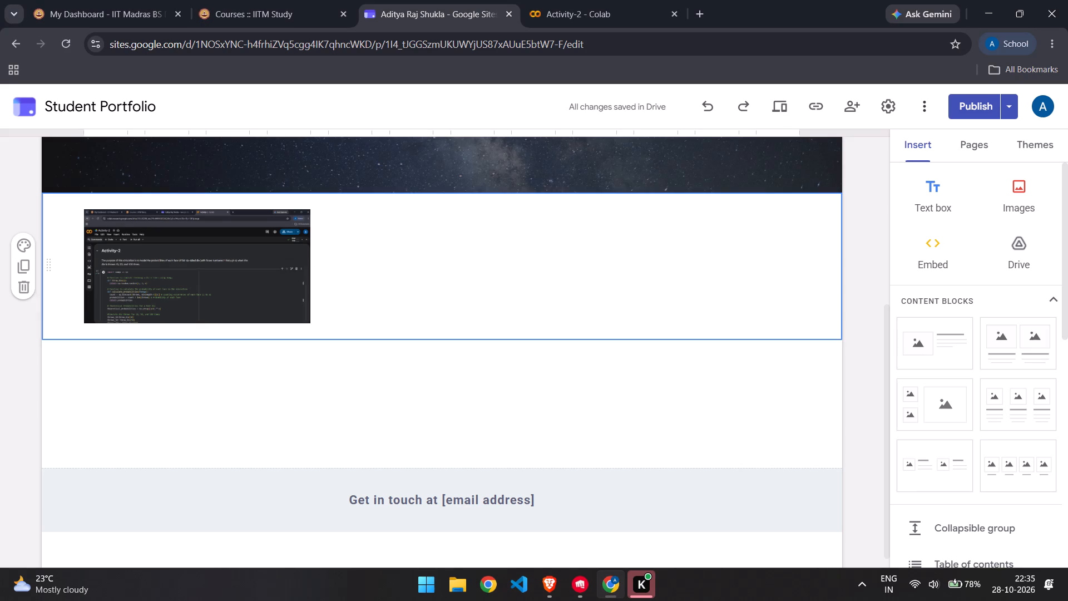
left_click(305, 316)
left_click_drag(310, 324, 933, 529)
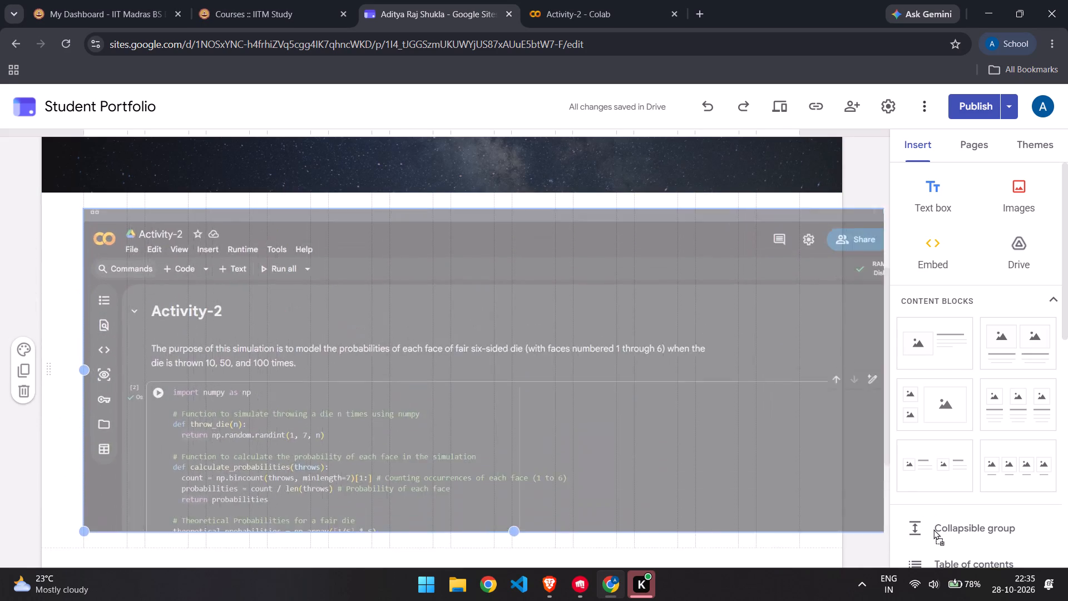
Resize the pasted notebook screenshot so its right edge aligns with the content margin of the Activity-2 page.
left_click_drag(933, 529, 822, 549)
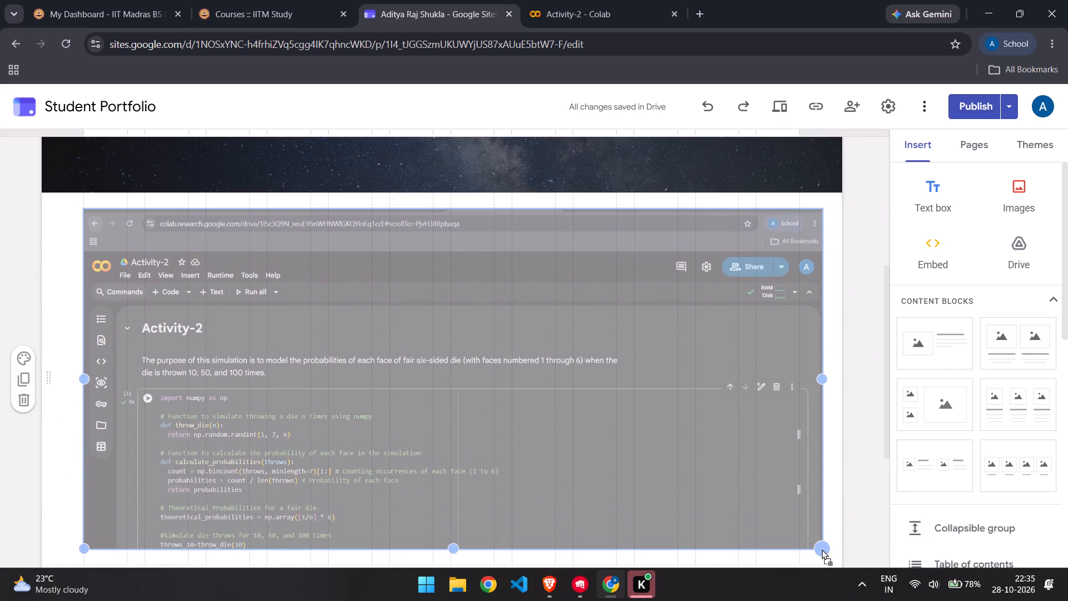
left_click_drag(822, 549, 819, 551)
key("Tab")
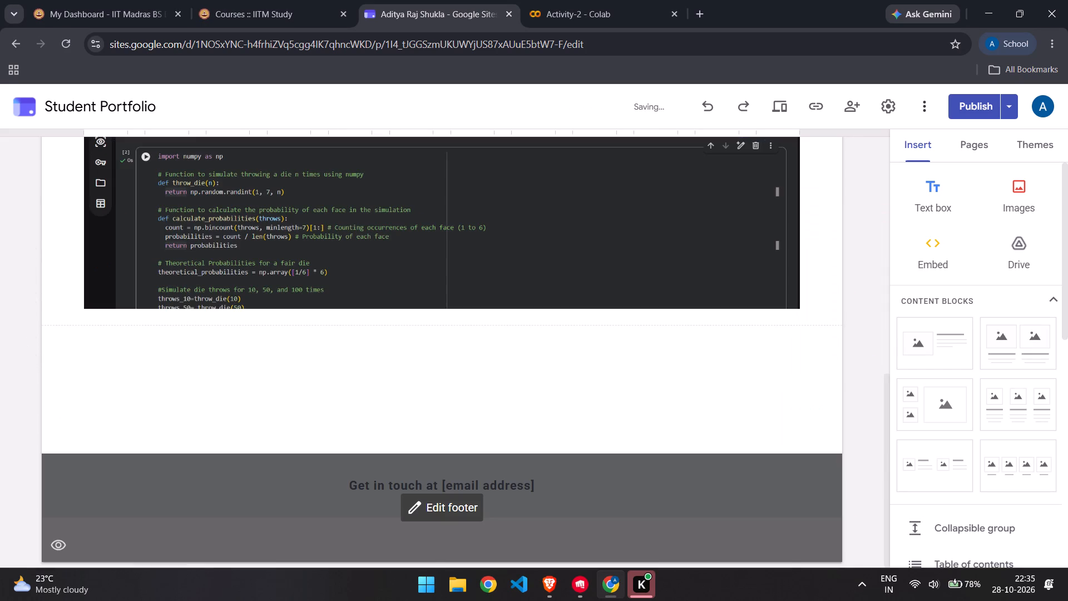
left_click(499, 424)
Check the tutorial in Brave, and embed the Activity-2 Colab notebook below the screenshot by URL, using its copied share link.
key("alt+Tab")
key("space")
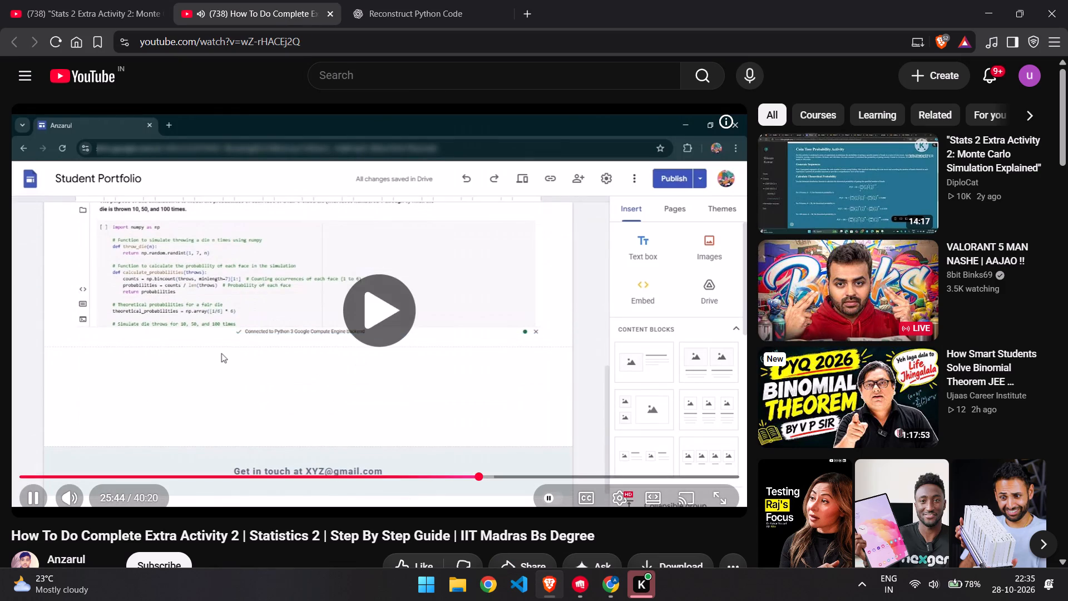
key("alt+Tab")
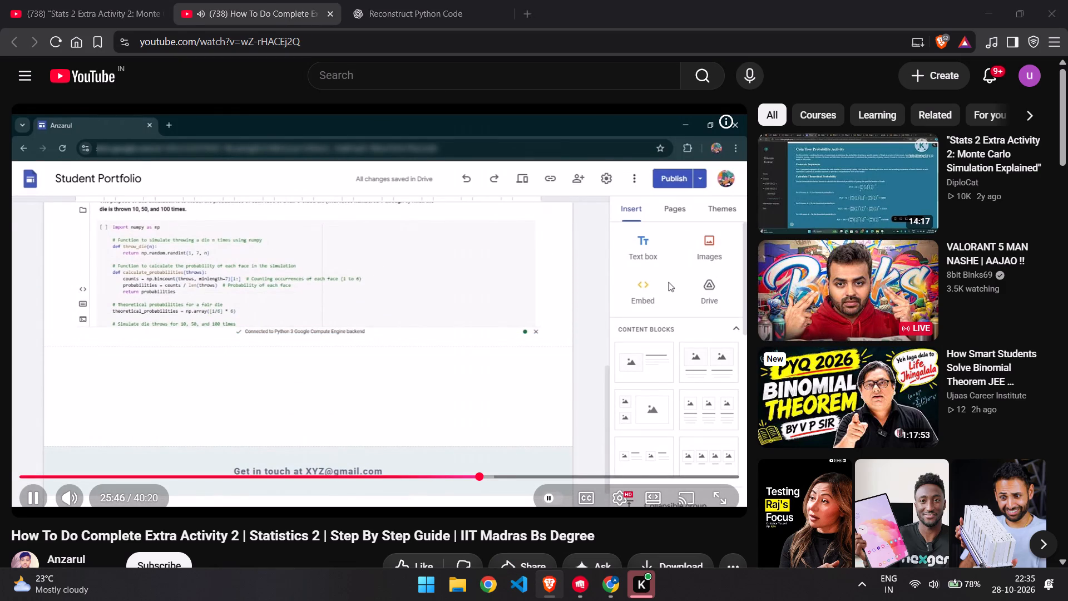
left_click(933, 262)
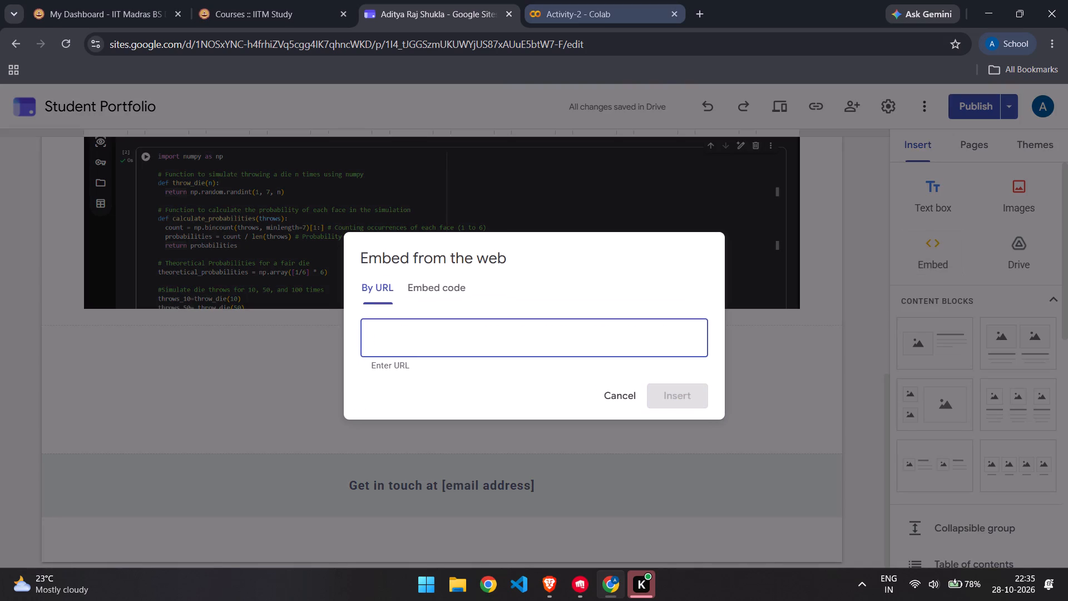
left_click(576, 0, "alt")
left_click(428, 0)
left_click(614, 0)
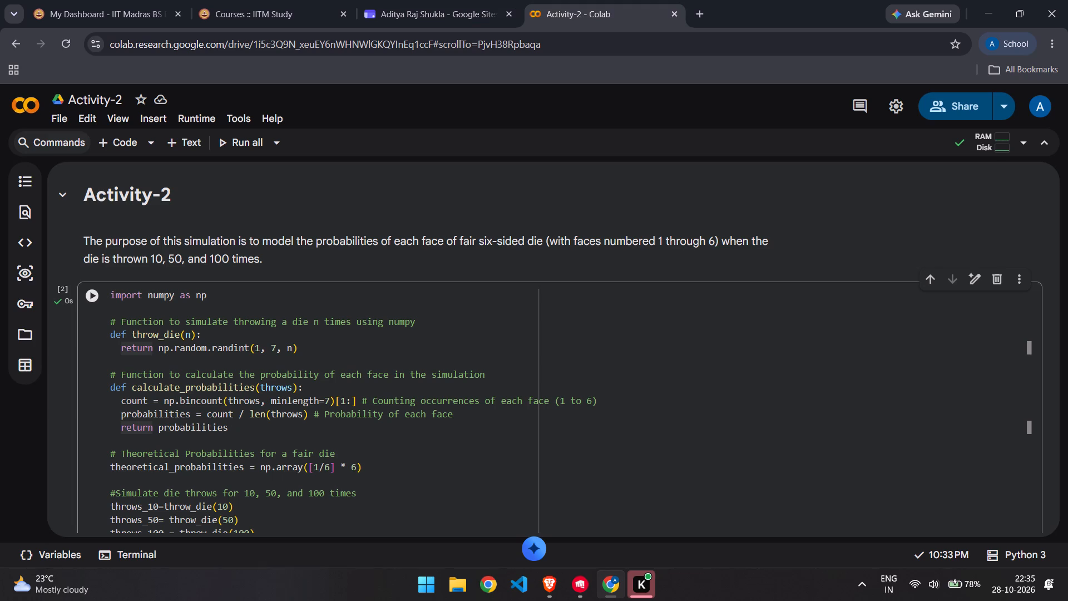
left_click(1001, 107)
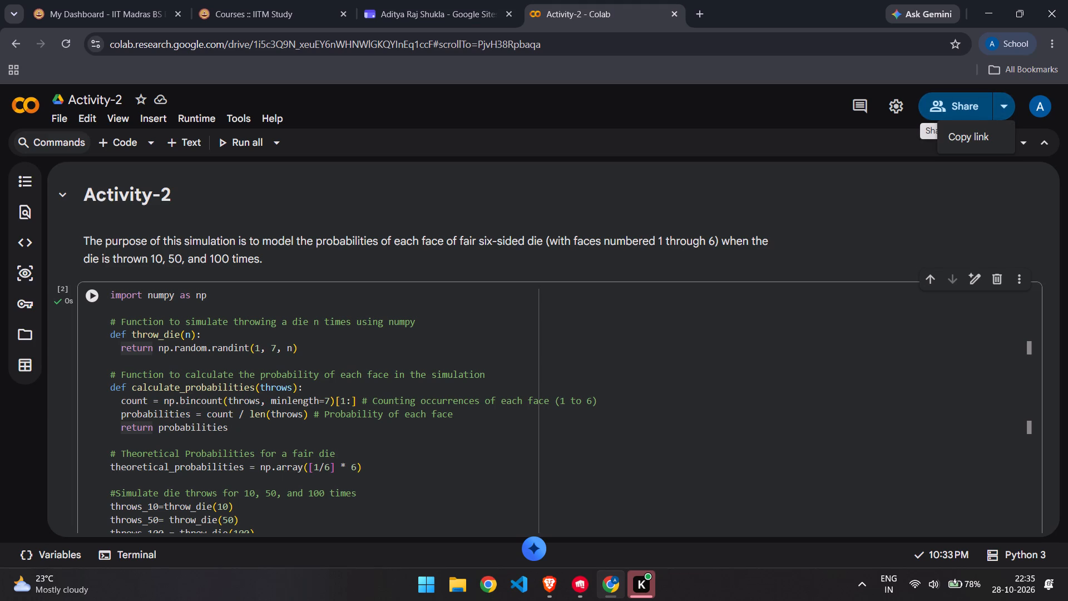
left_click(971, 136)
left_click(474, 0)
key("ctrl+v")
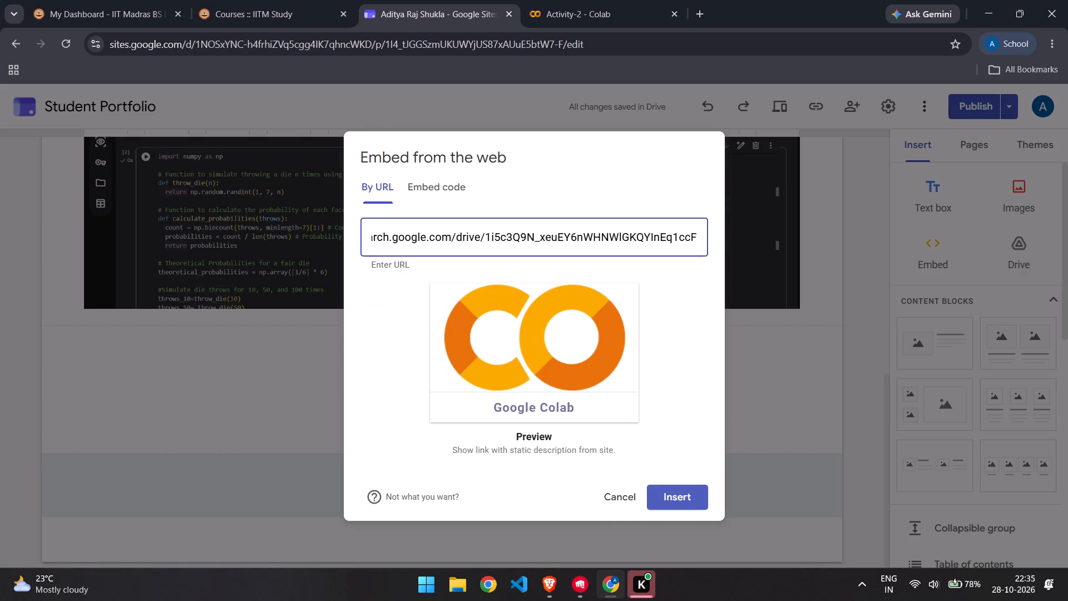
left_click(671, 495)
Following the tutorial, add a text box below the Colab embed reading "Google collab link-" followed by the copied notebook URL.
key("alt+Tab")
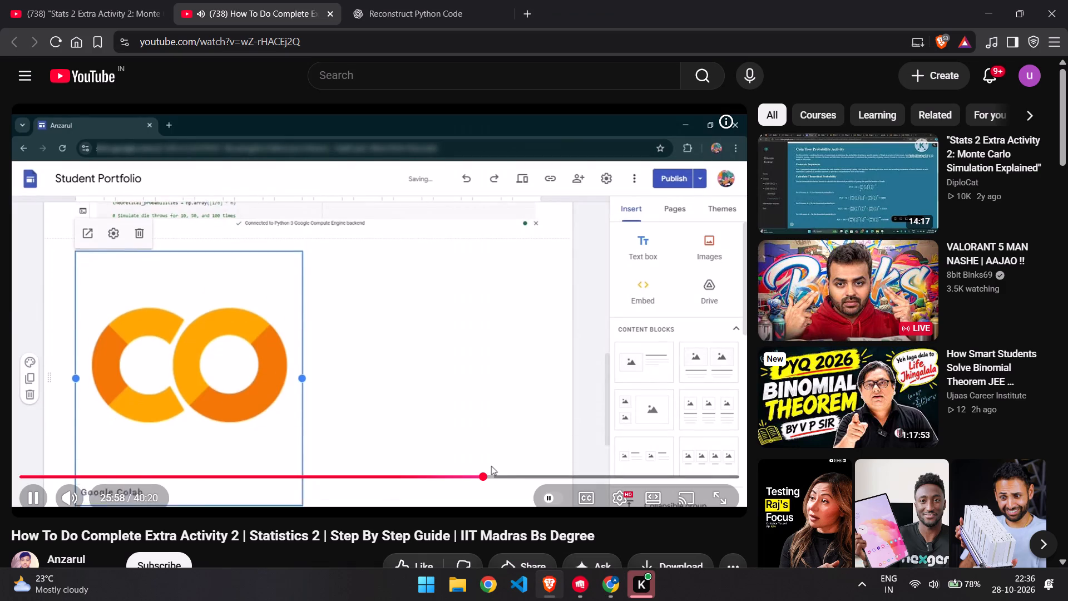
scroll(406, 366, "down", 3)
scroll(408, 362, "up", 2)
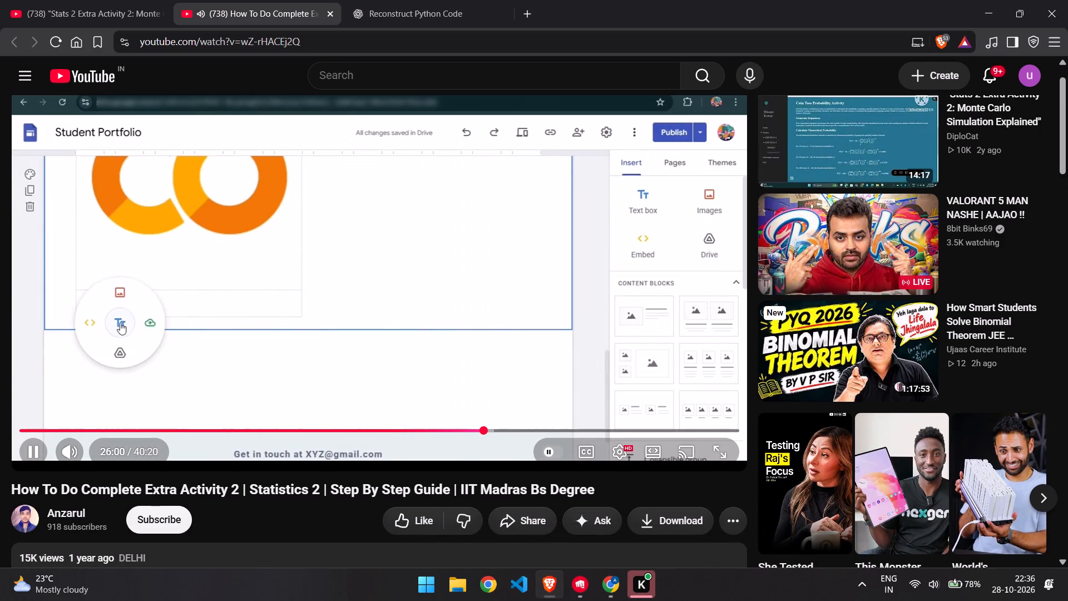
key("alt+Tab")
scroll(256, 359, "down", 5)
double_click(123, 393)
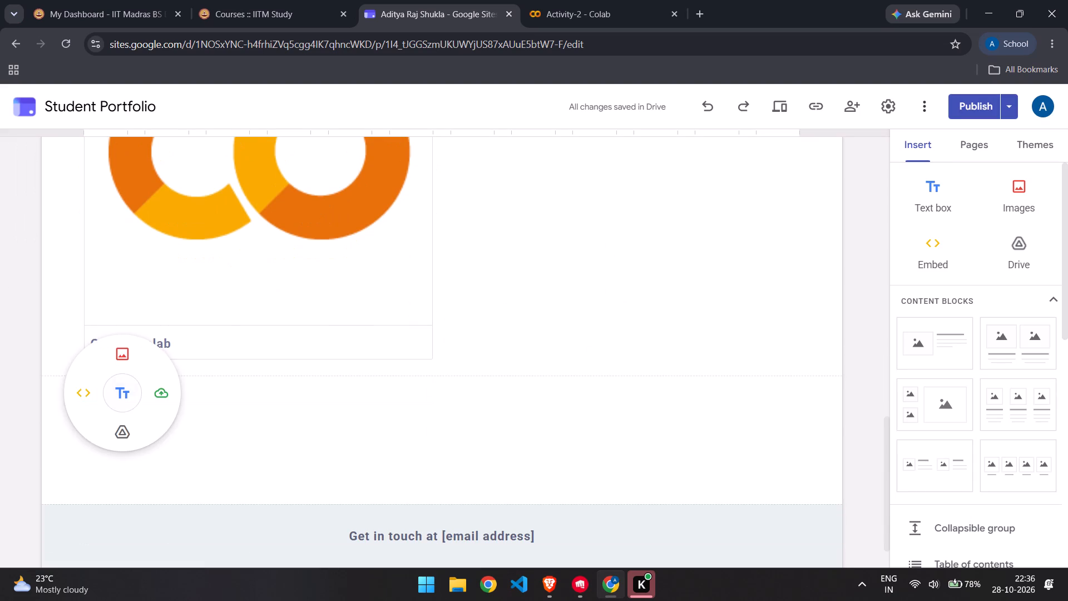
left_click(125, 385)
type("Google c")
type("ollab link-")
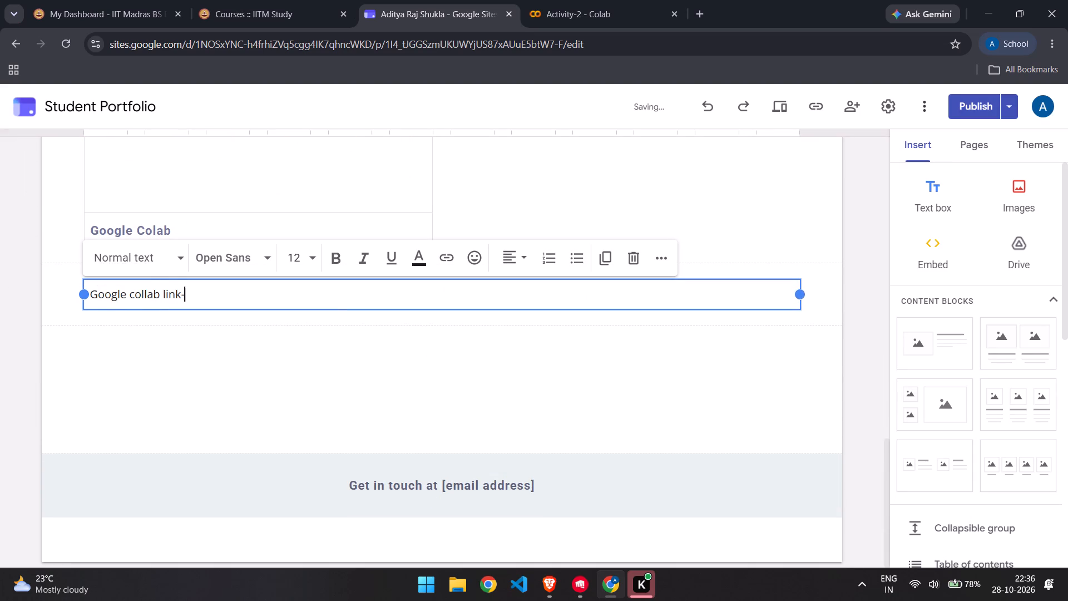
key("ctrl+v")
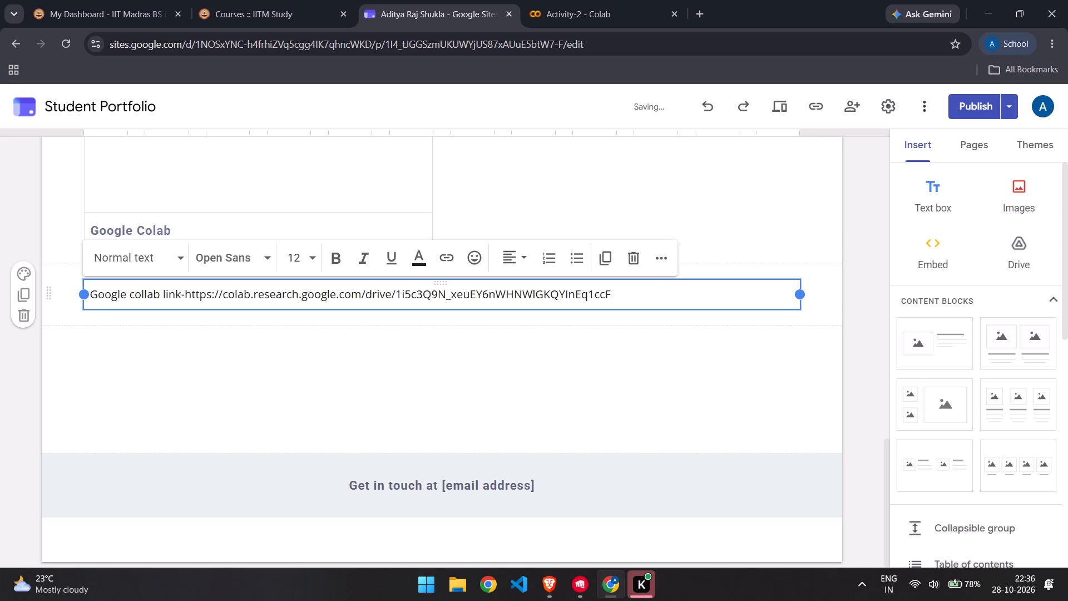
Make the Colab URL a hyperlink and bold the "Google collab link" label in front of it.
left_click_drag(180, 299, 87, 300)
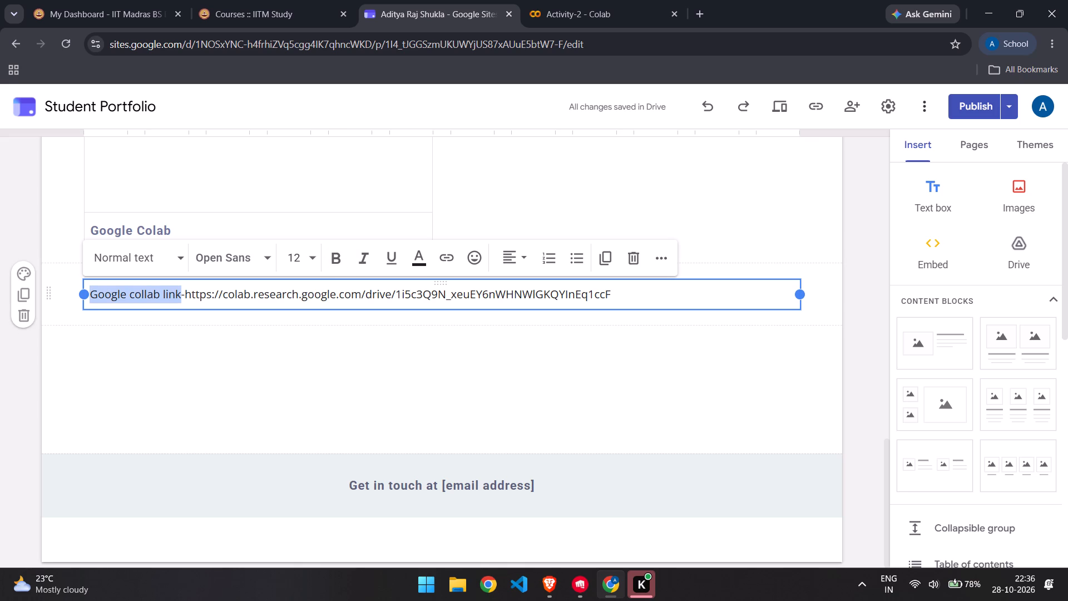
left_click_drag(186, 295, 645, 293)
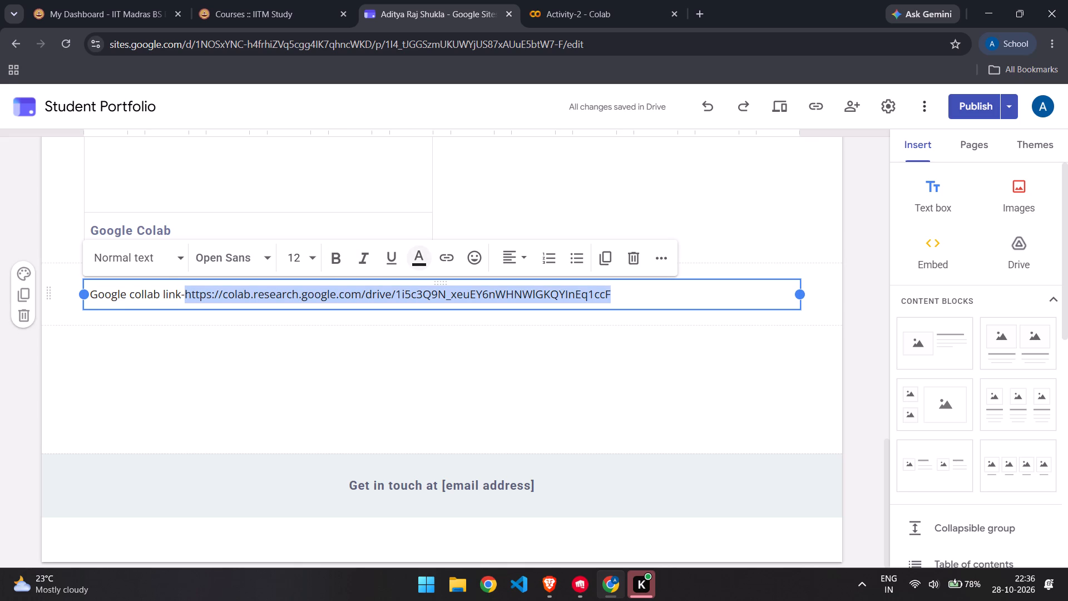
left_click(445, 257)
left_click_drag(181, 295, 173, 295)
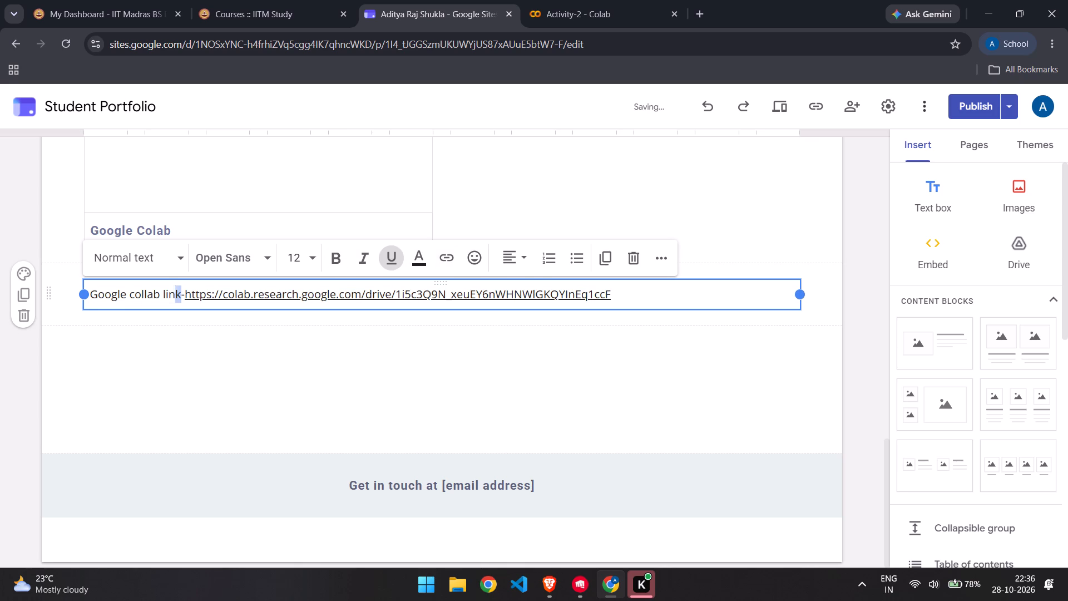
left_click_drag(173, 295, 91, 295)
left_click(339, 260)
left_click(367, 371)
Check the text placement in the tutorial, and insert an empty text box beside the Google Colab embed.
key("alt+Tab")
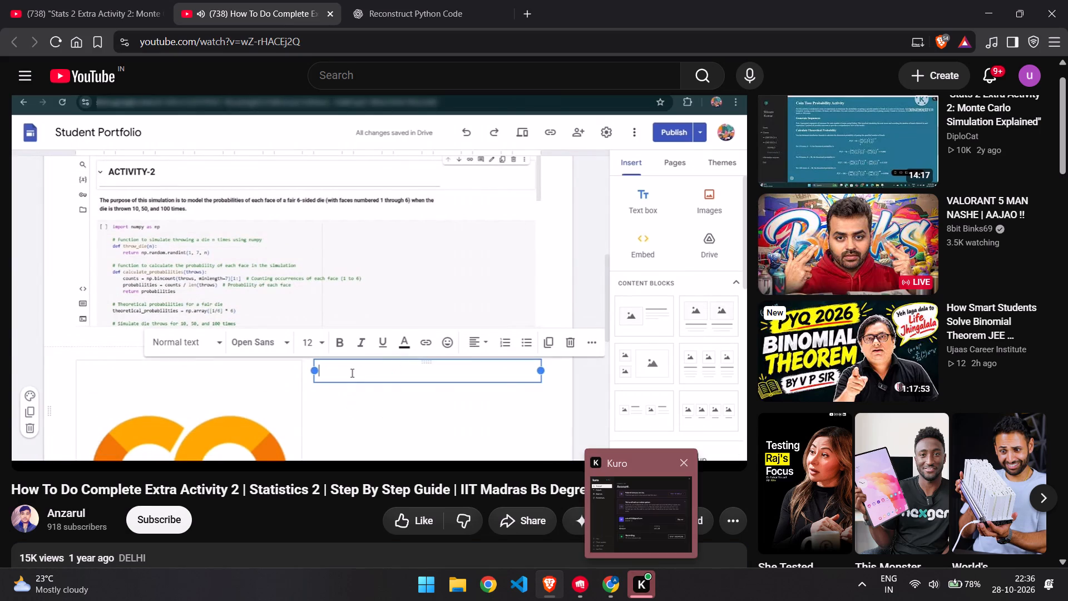
left_click(688, 464)
key("alt+Tab")
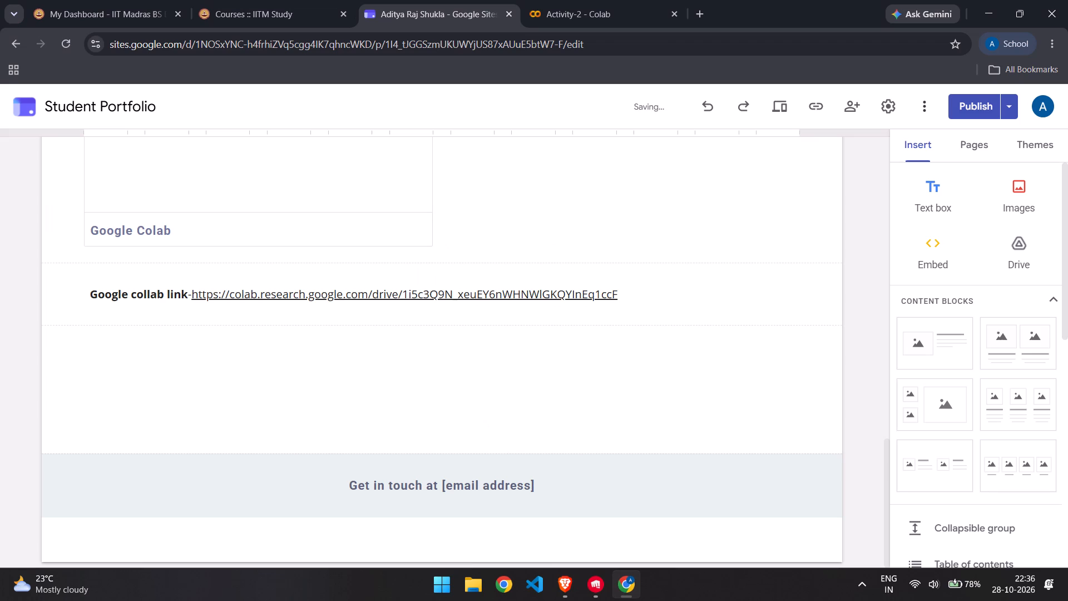
key("alt+Tab")
key("alt+Tab")
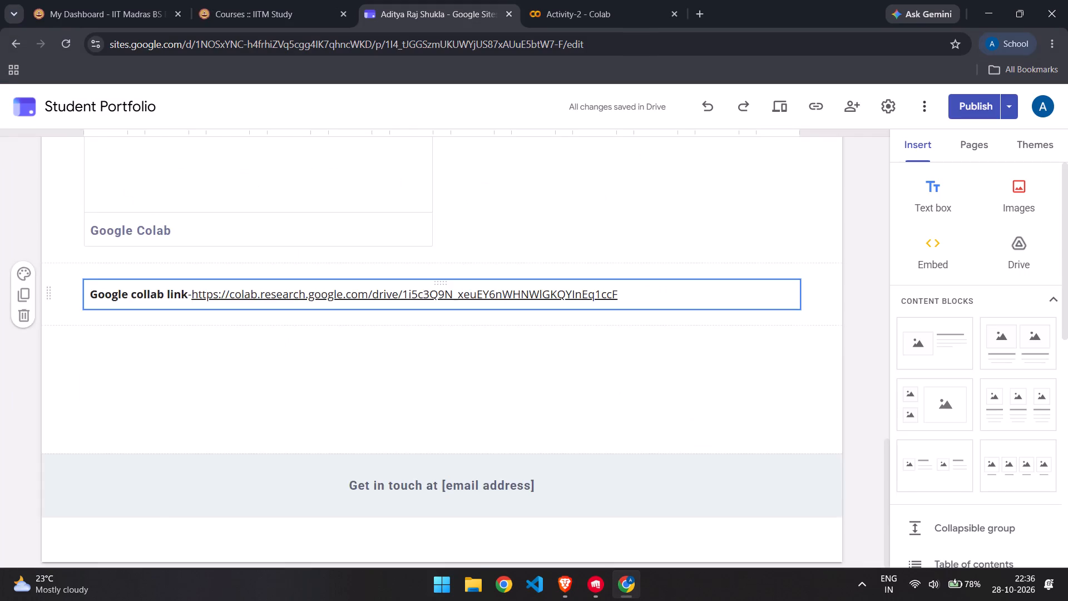
scroll(586, 297, "up", 3)
double_click(550, 214)
left_click(550, 214)
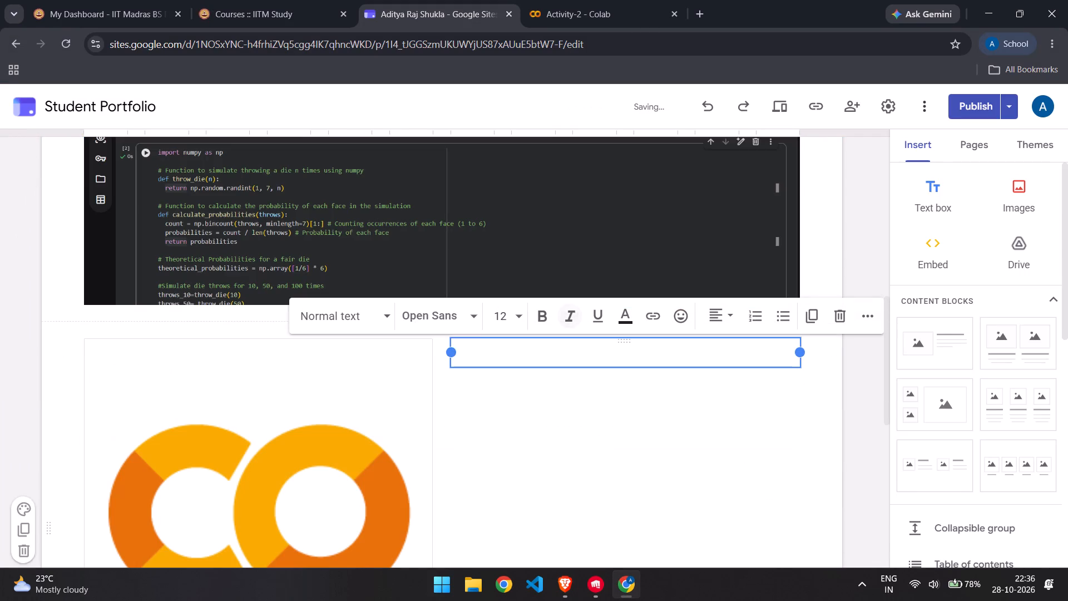
Switch to Brave, skip ahead in the tutorial to the finished activity description and pause where its paragraphs are readable.
key("alt+Tab")
key("Right")
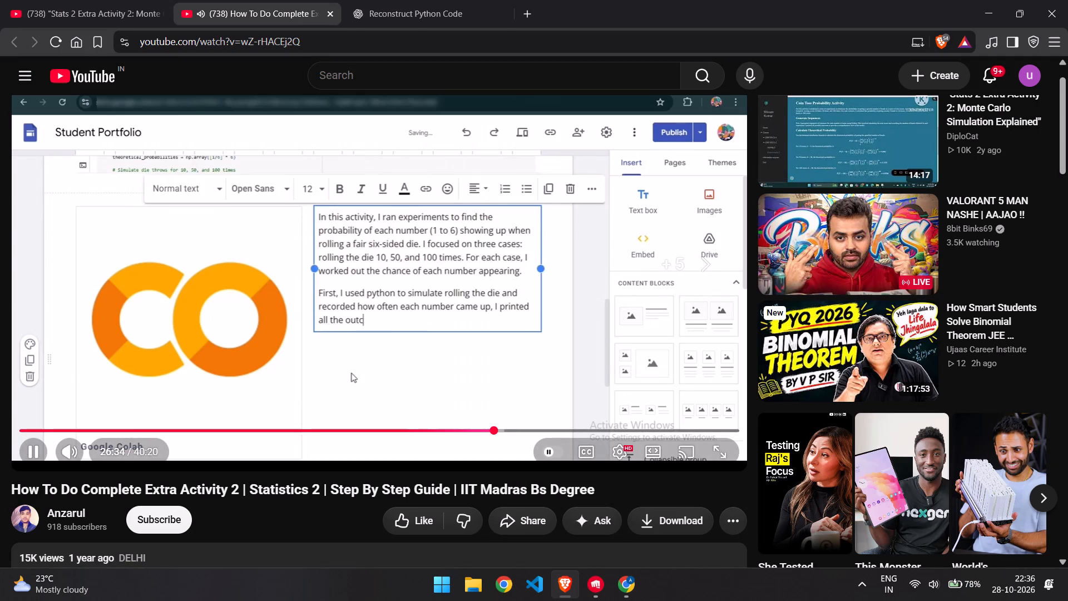
key("Right")
key("Right")
key("Right")
key("Right")
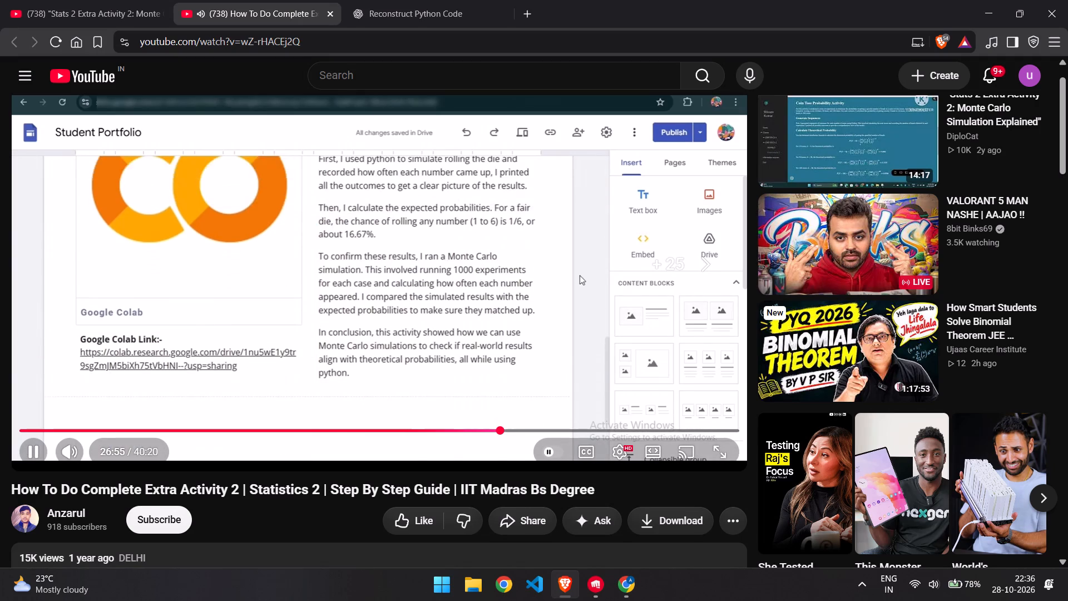
key("Left")
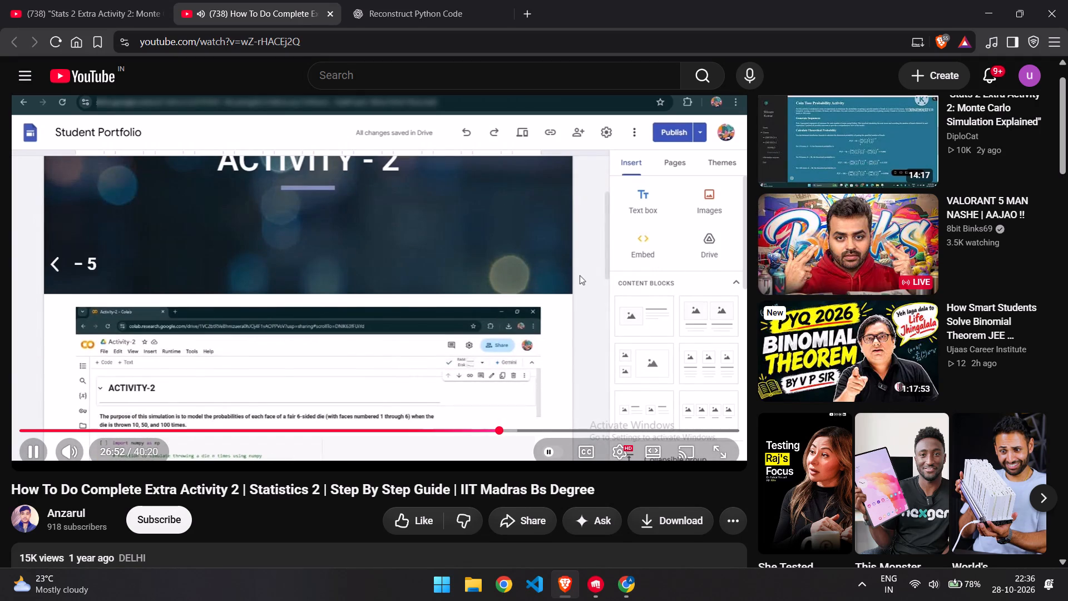
key("space")
key("space")
key("space")
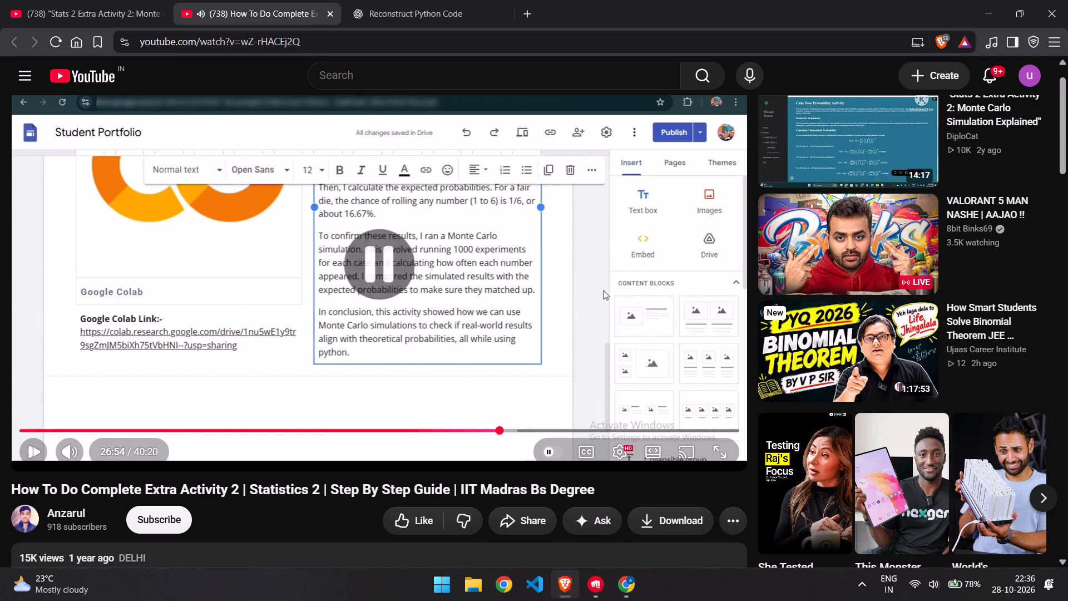
key("space")
key("space")
key("space")
key("space")
key("space")
key("space")
key("space")
key("space")
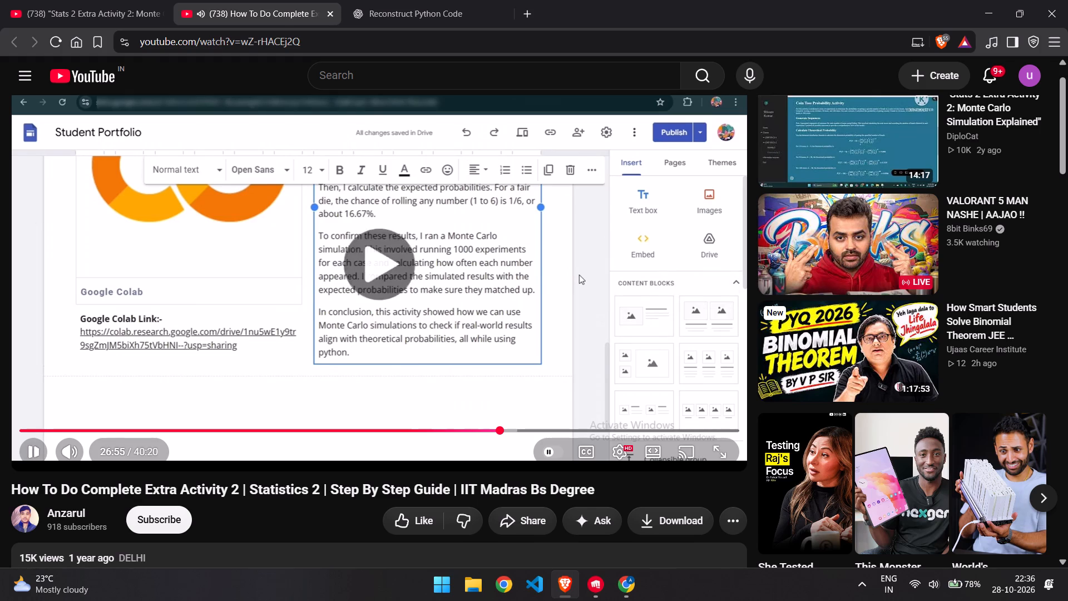
key("space")
key("space")
key("space")
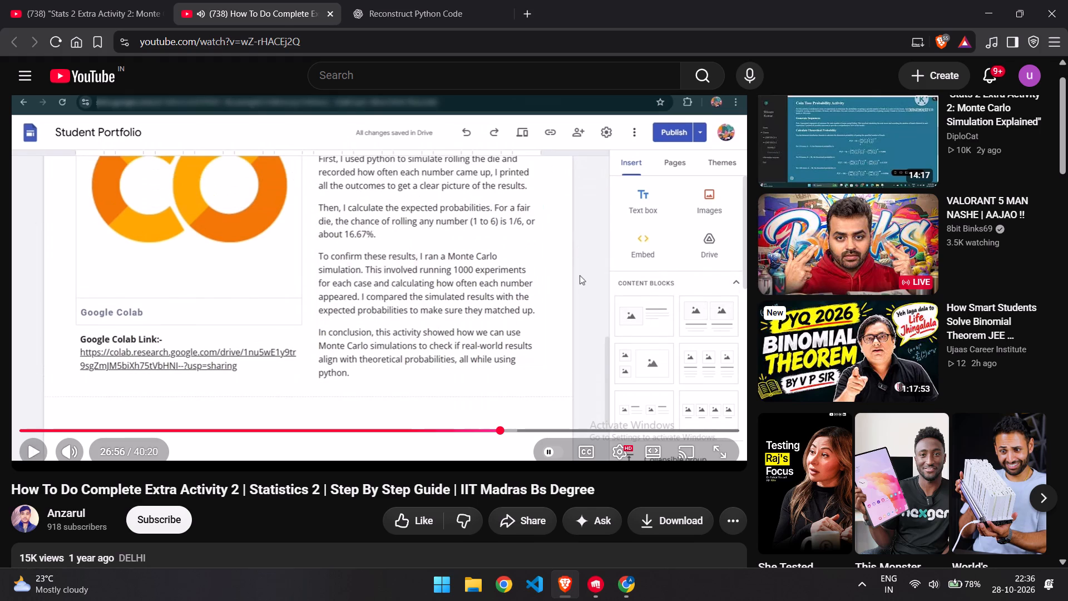
key("space")
key("space")
key("space")
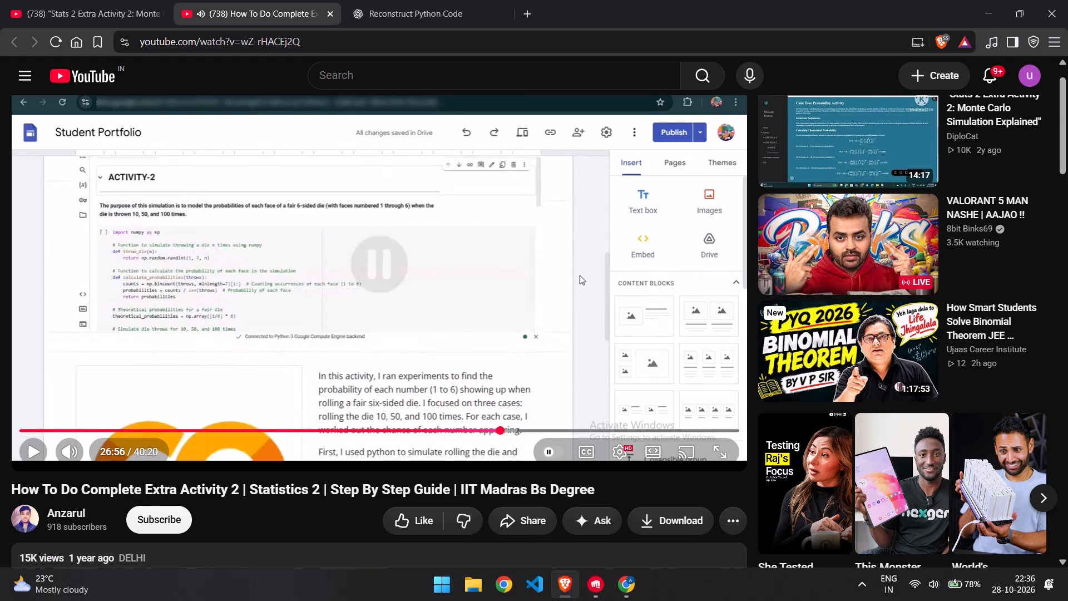
View the tutorial full screen and pause it on the finished section with the description paragraphs beside the Colab embed and link.
left_click(722, 457)
key("space")
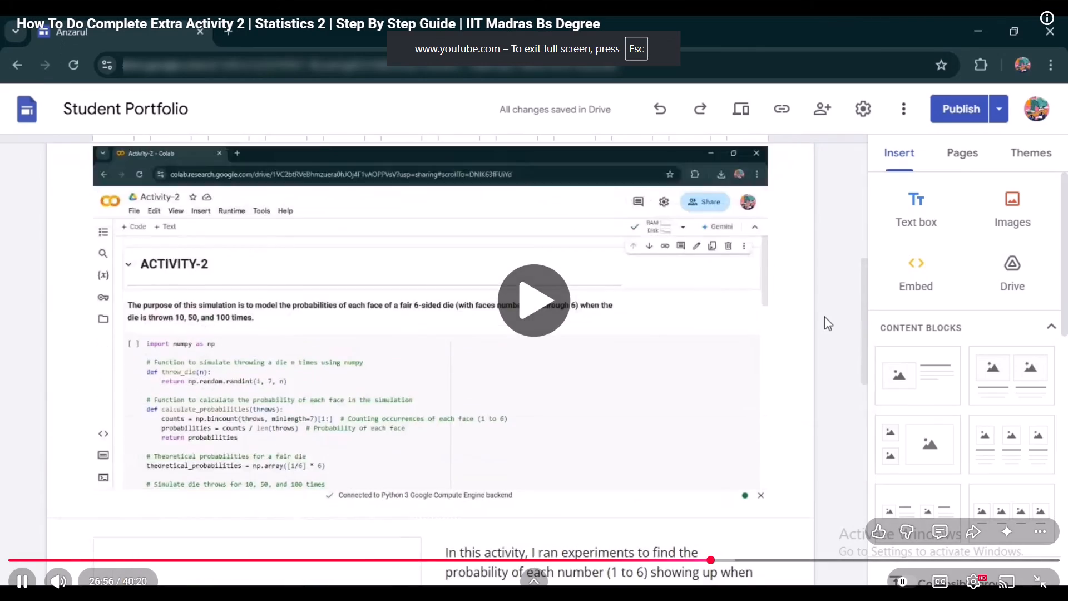
key("Right")
key("Right")
key("Right")
key("Right")
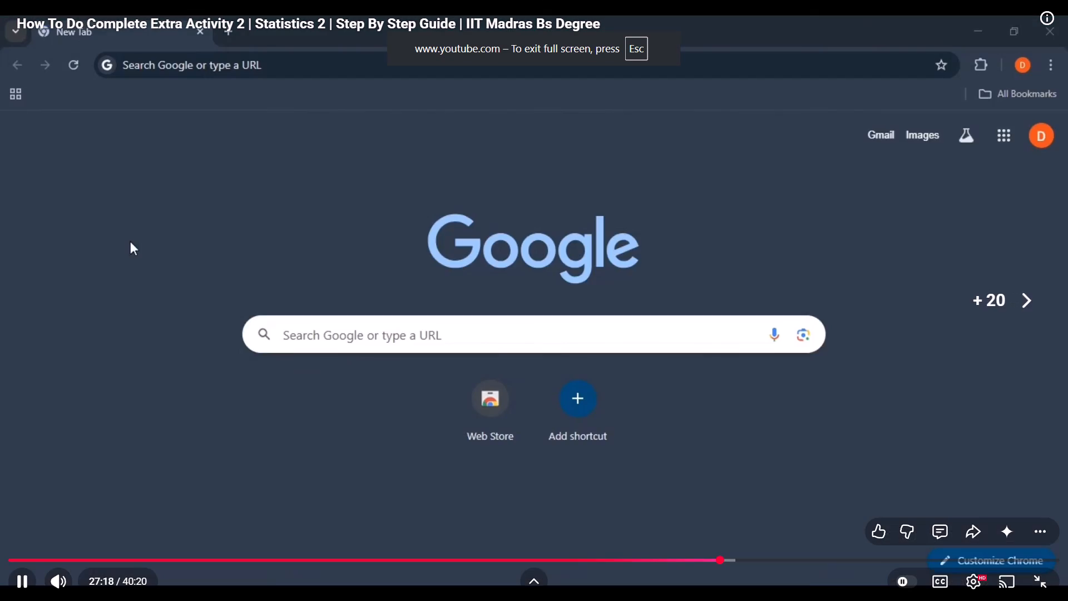
key("Right")
key("Right")
key("Right")
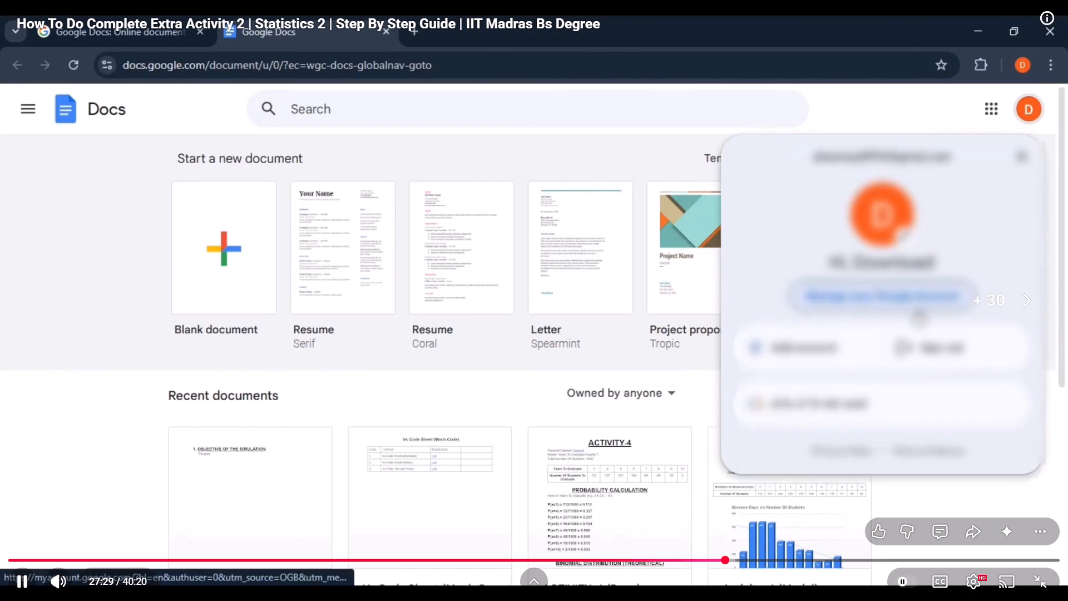
key("Left")
key("Left")
key("Left")
key("Left")
key("Left")
key("Right")
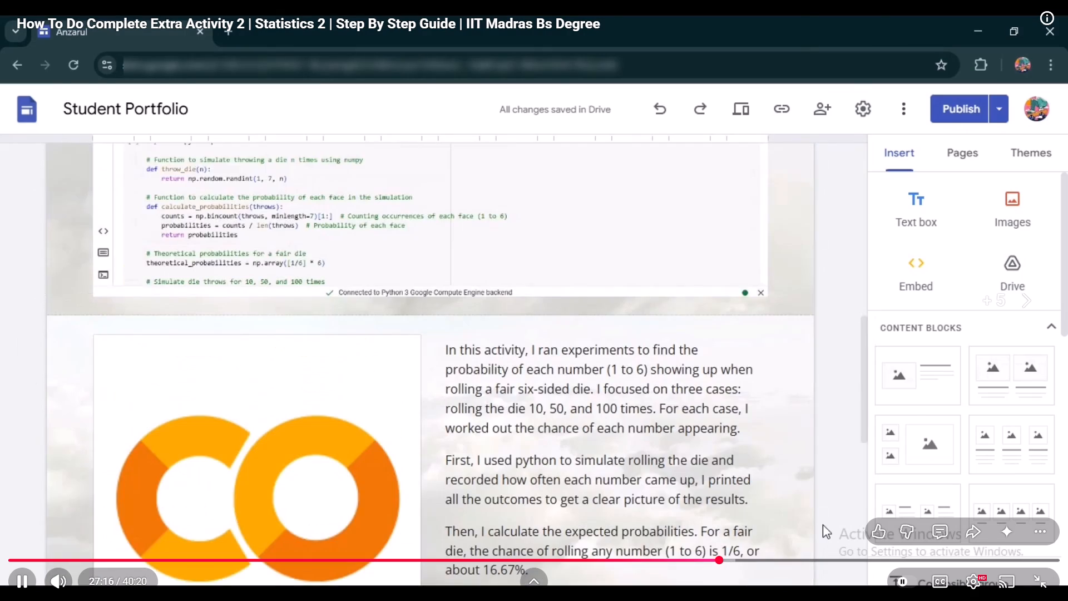
key("space")
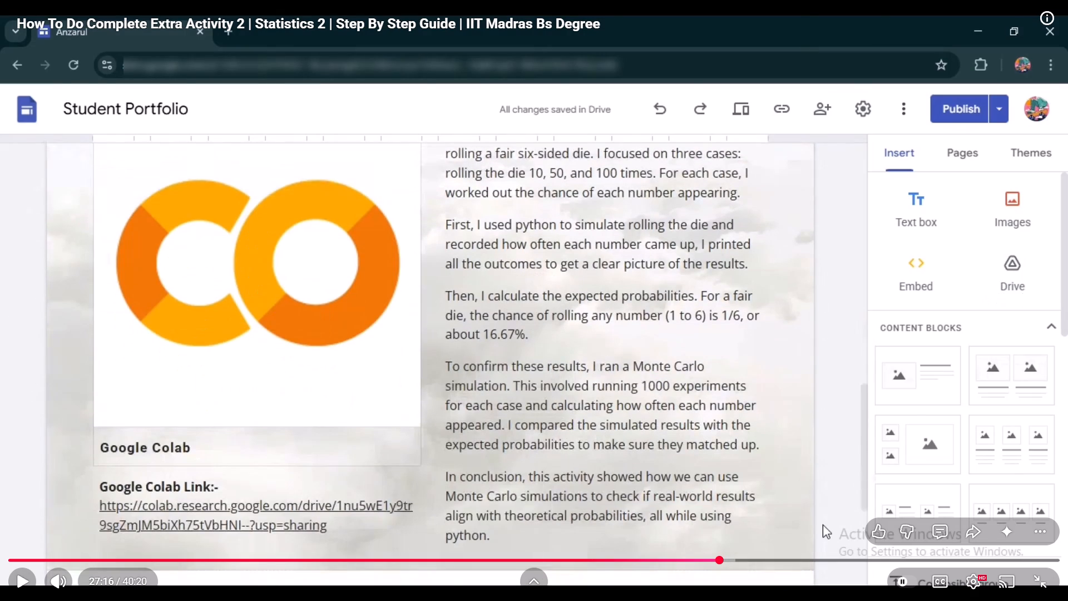
key("Left")
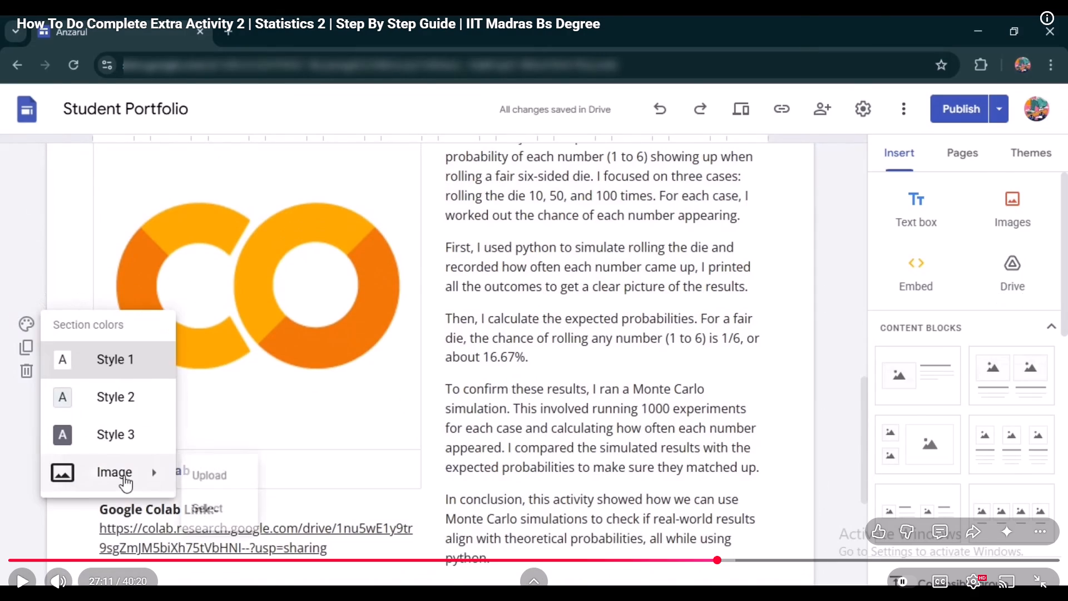
key("Left")
key("Right")
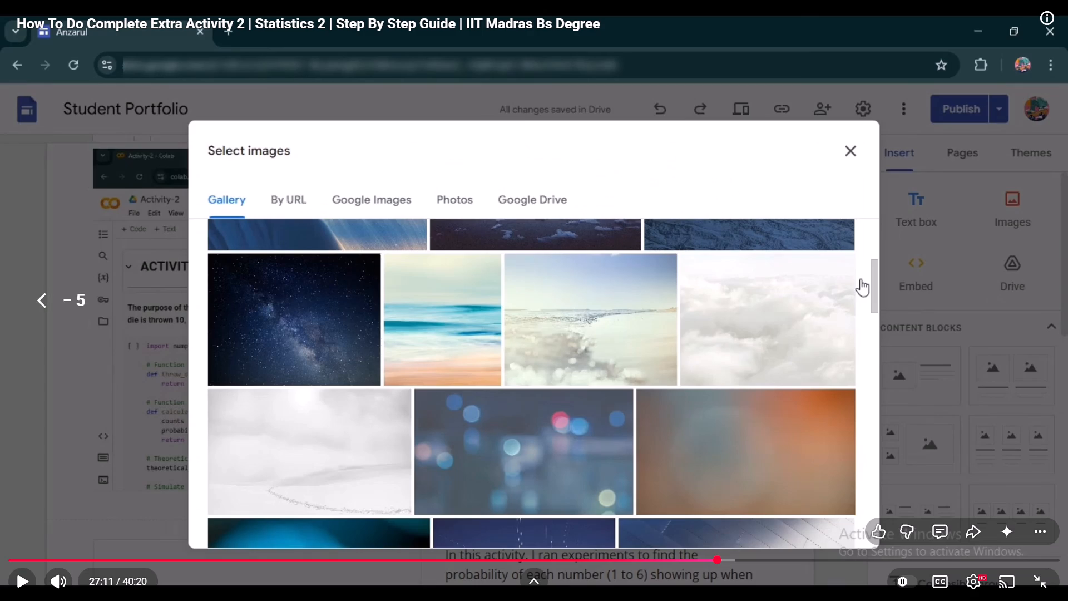
key("Right")
key("Right")
key("Left")
key("space")
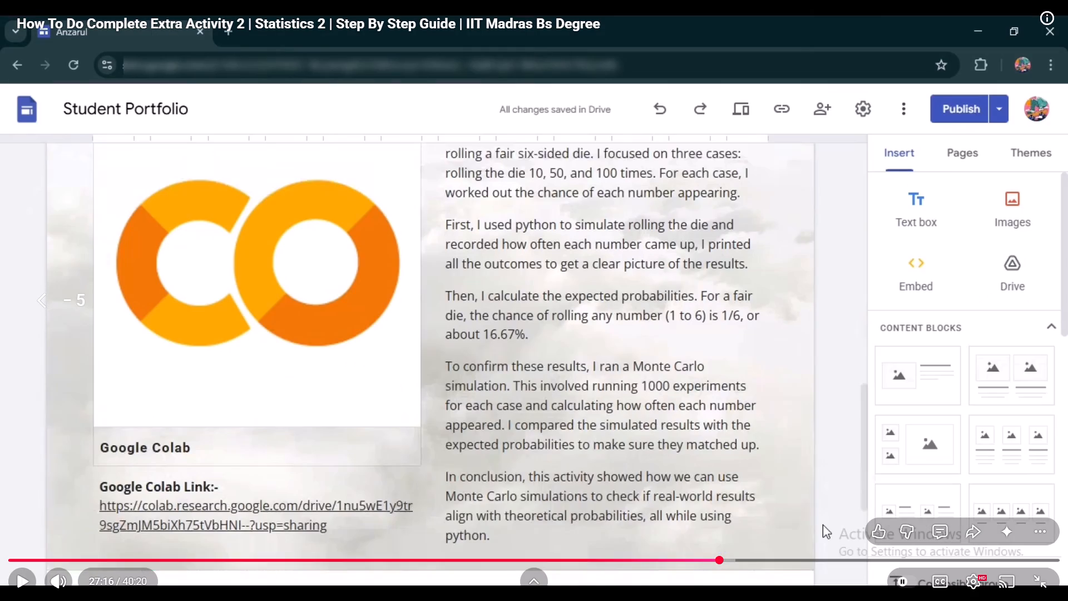
Rewind the tutorial and pause it where the first two description paragraphs, starting "In this activity" and "First", are fully readable.
key("space")
key("space")
key("space")
key("space")
key("Left")
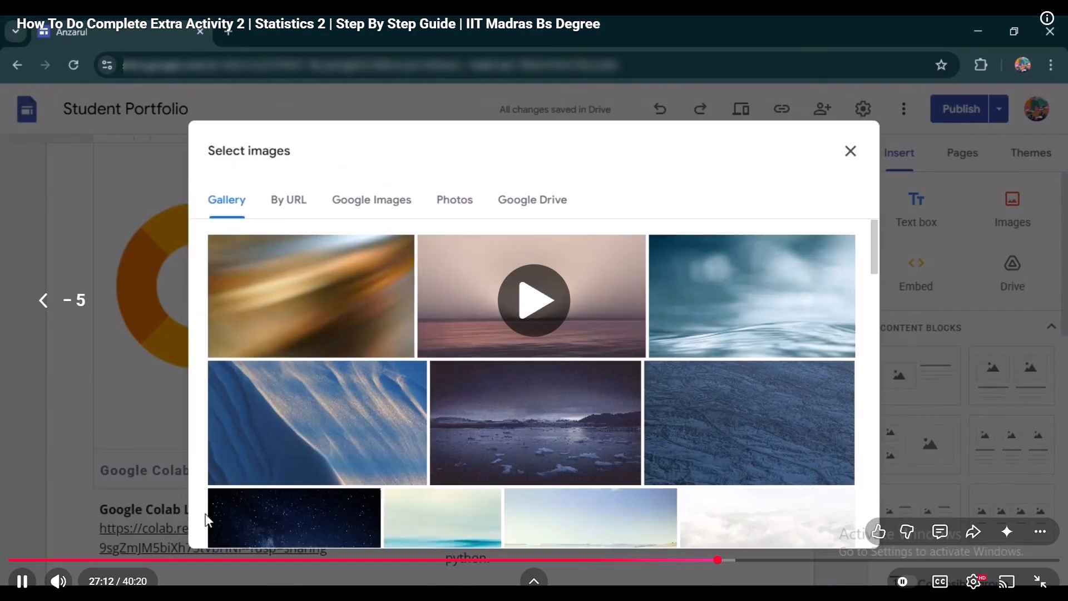
key("Left")
key("Left")
key("Left")
key("Left")
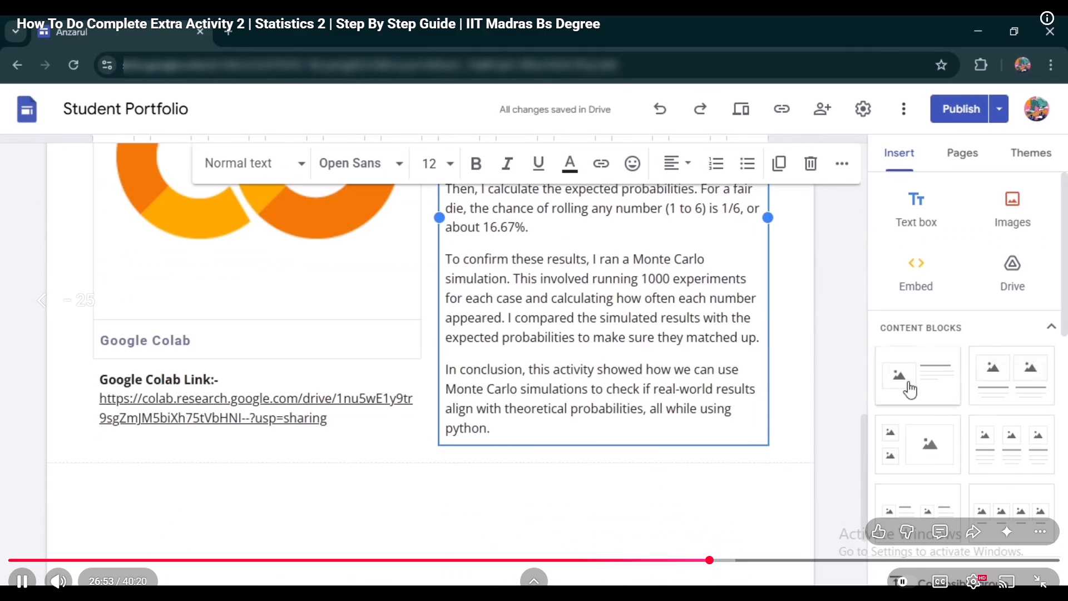
key("Left")
key("Left")
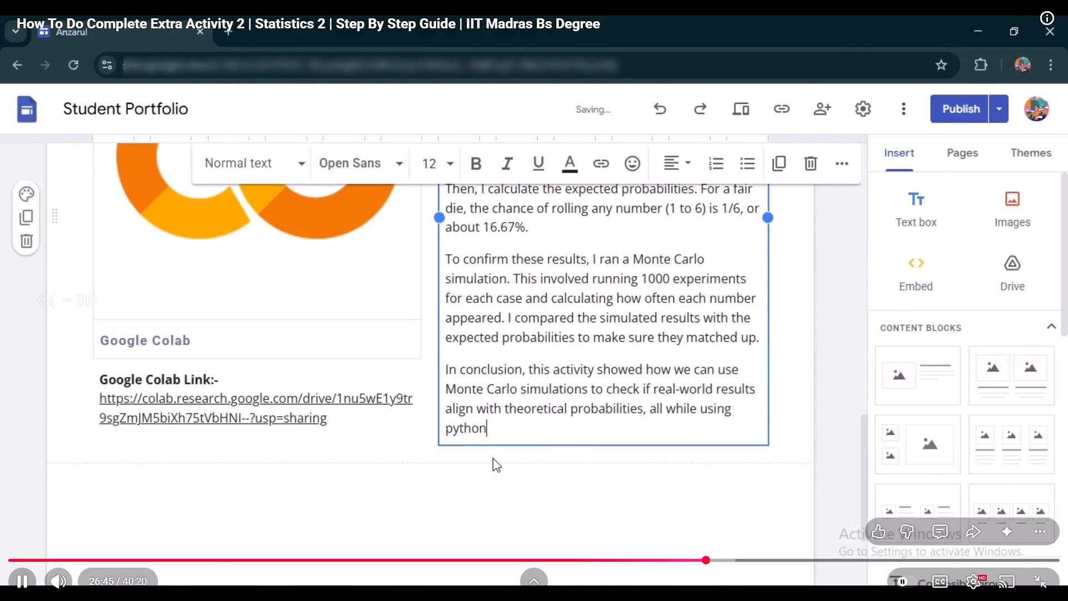
key("Left")
key("Left")
key("Left")
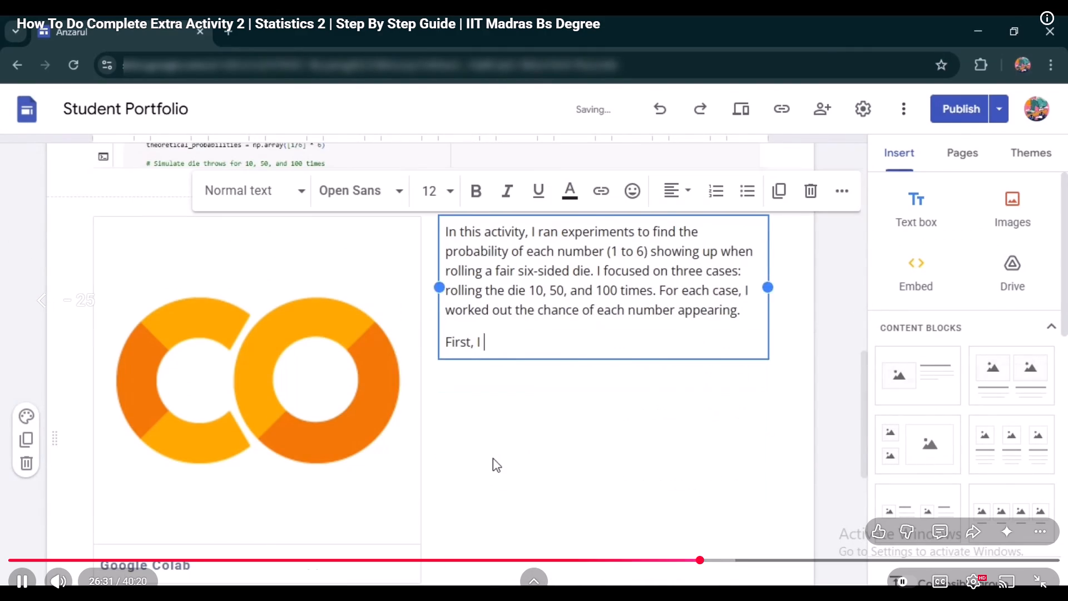
key("Right")
key("space")
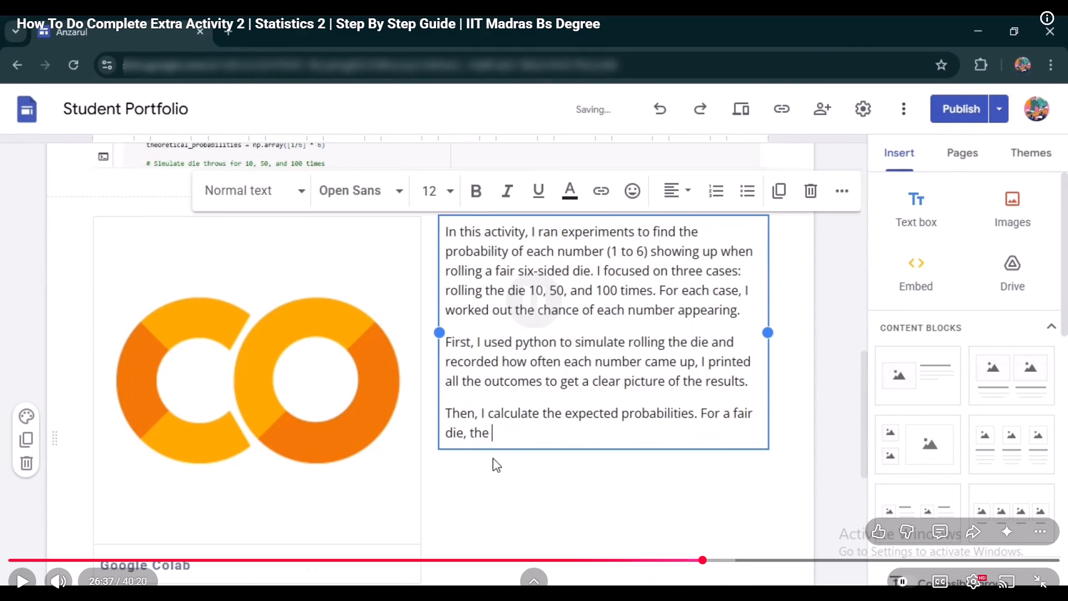
Extract the "In this activity" and "First" paragraphs as text from the paused video, and paste them into the Chrome page's empty text box.
key("shift+super+s")
left_click(606, 23)
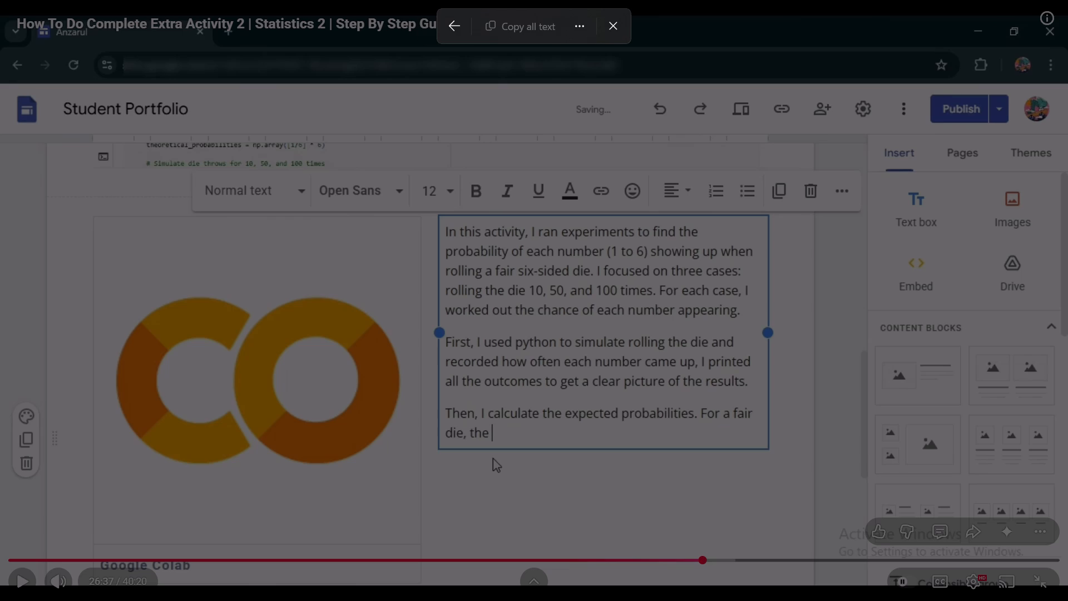
left_click_drag(438, 217, 788, 402)
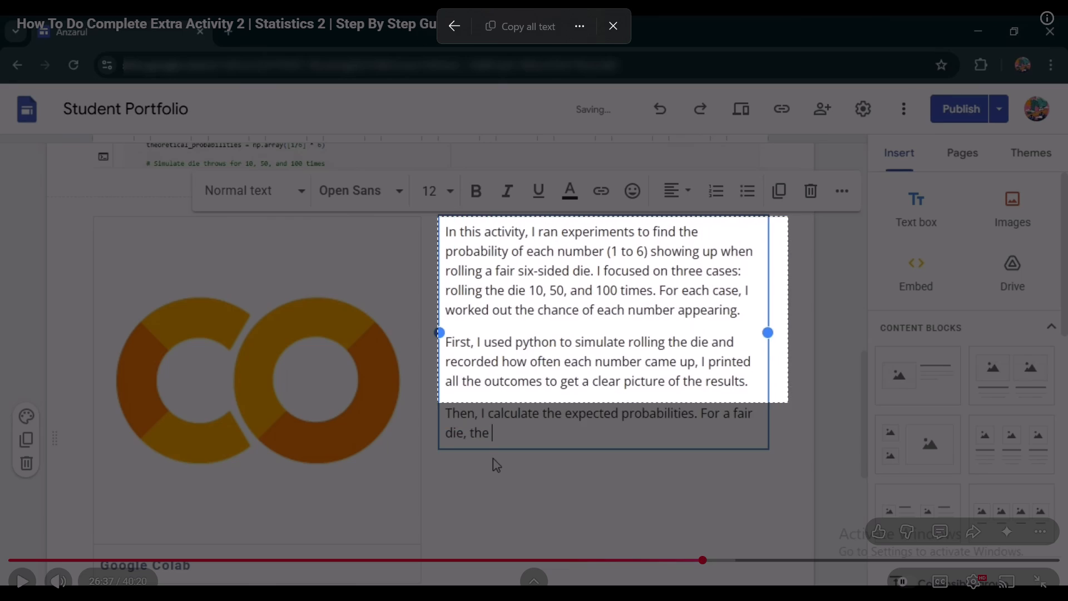
left_click_drag(788, 402, 789, 401)
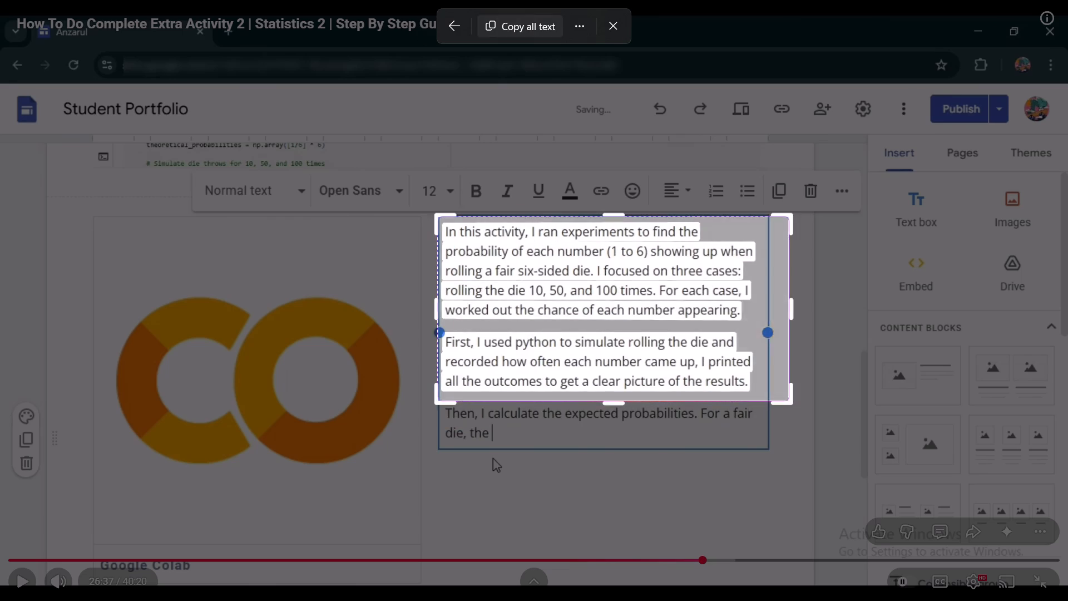
left_click(525, 31)
key("alt+Tab")
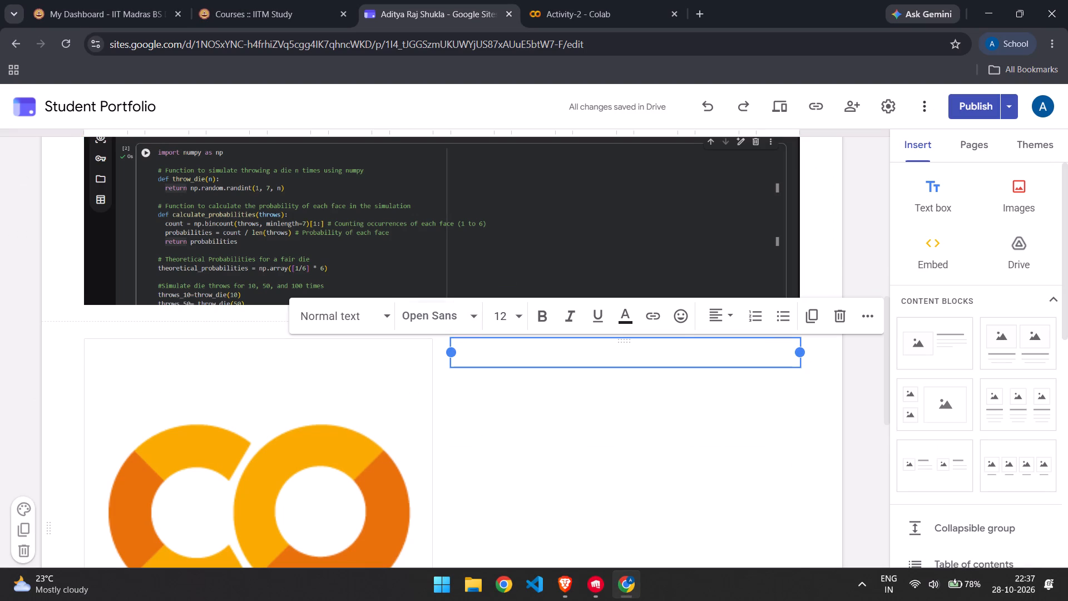
key("ctrl+v")
Remove the blank line before "First, I used python" and join the broken lines of the "In this activity" paragraph.
left_click(458, 448)
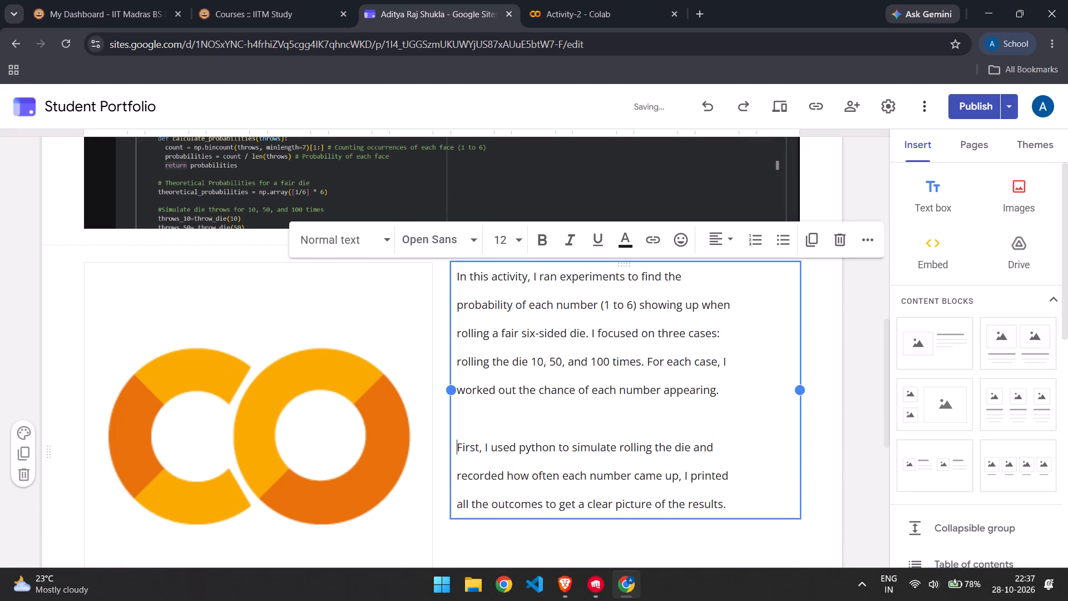
key("BackSpace")
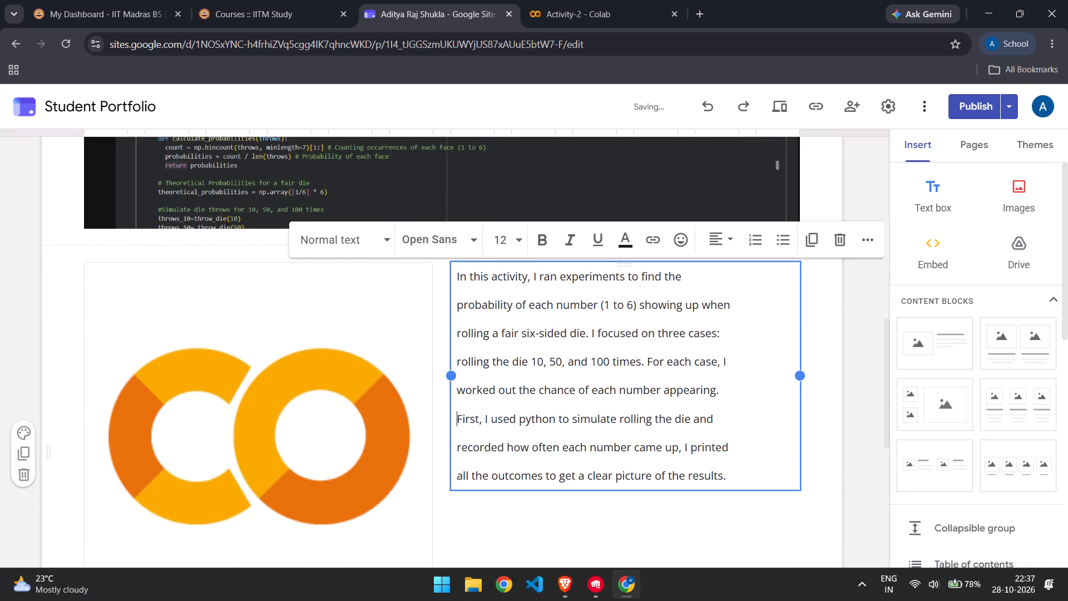
left_click(457, 391)
key("BackSpace")
left_click(459, 364)
left_click(456, 361)
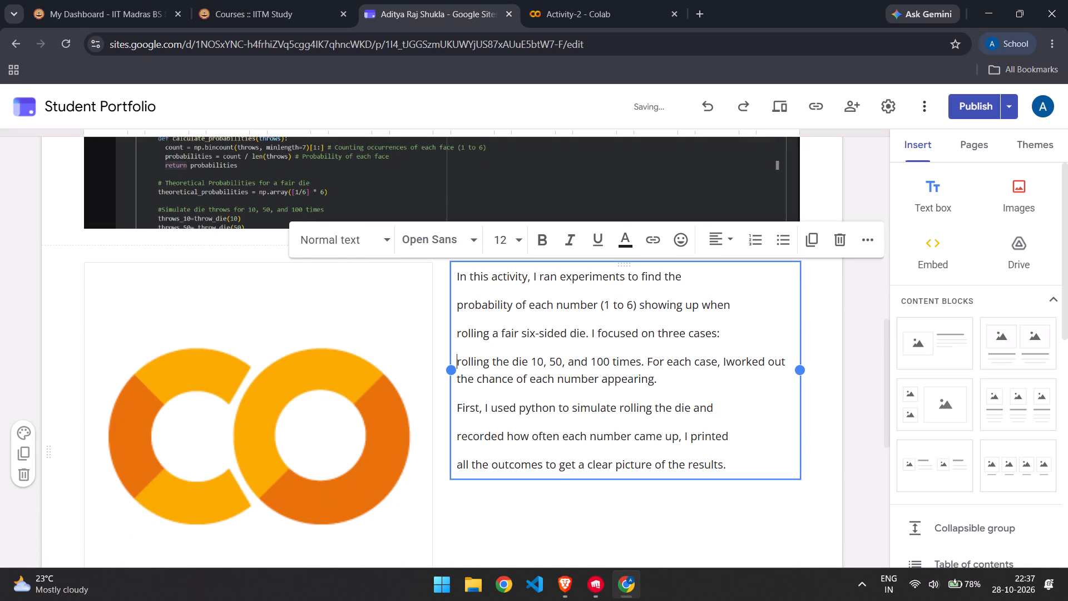
key("BackSpace")
left_click(457, 335)
key("BackSpace")
left_click(456, 307)
key("BackSpace")
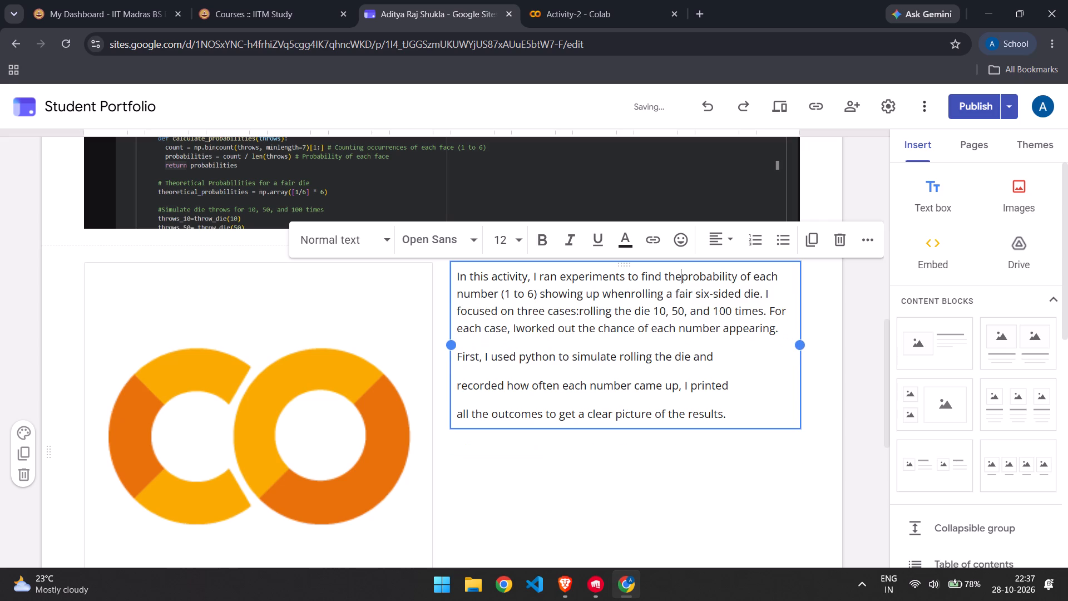
Join the broken lines of the "First, I used python" paragraph and start a new line after "results.".
left_click(458, 386)
key("BackSpace")
left_click(458, 405)
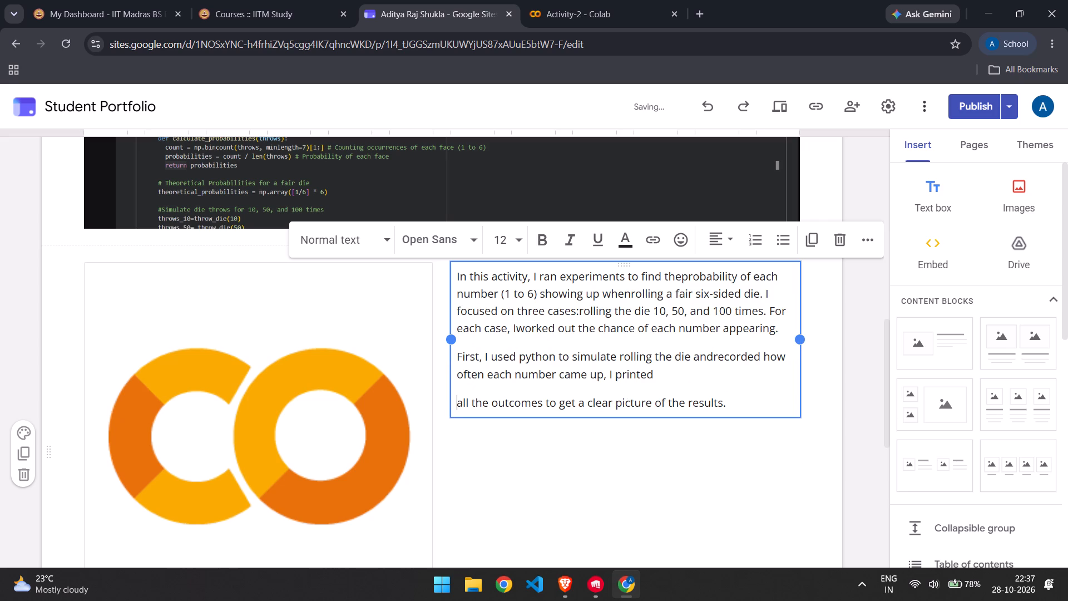
key("BackSpace")
left_click(636, 396)
key("Return")
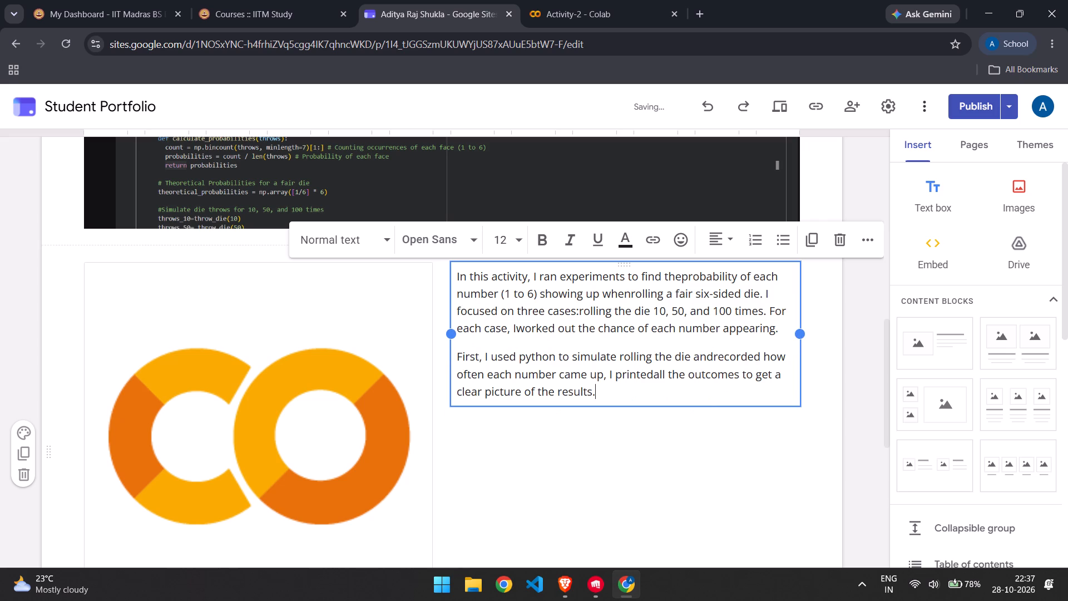
Switch to Brave, advance the tutorial and pause it where the last three description paragraphs are fully readable without the formatting toolbar.
key("alt+Tab")
key("space")
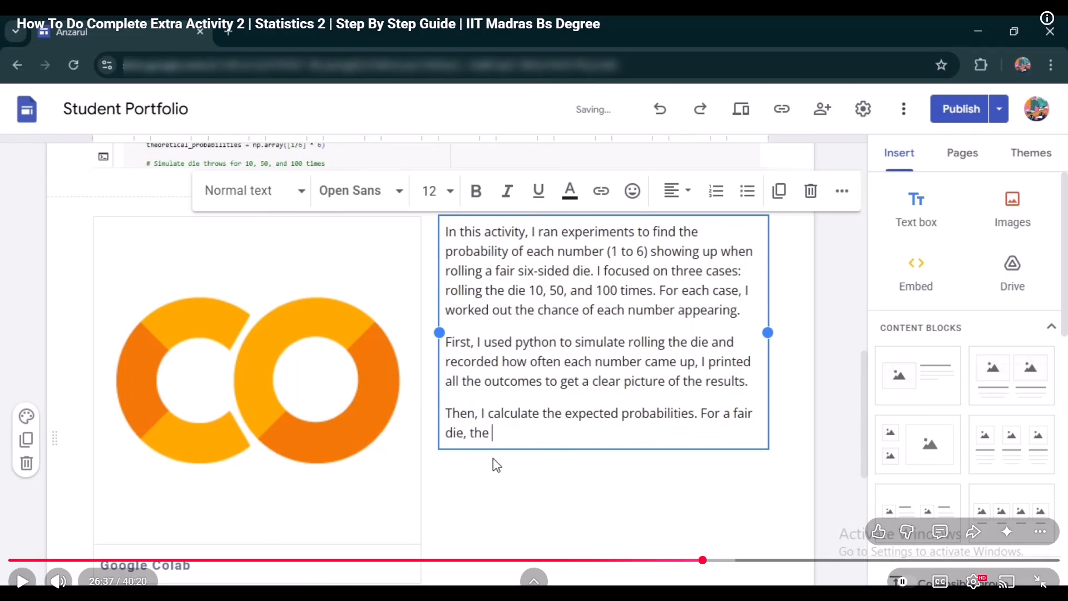
key("Right")
key("Right")
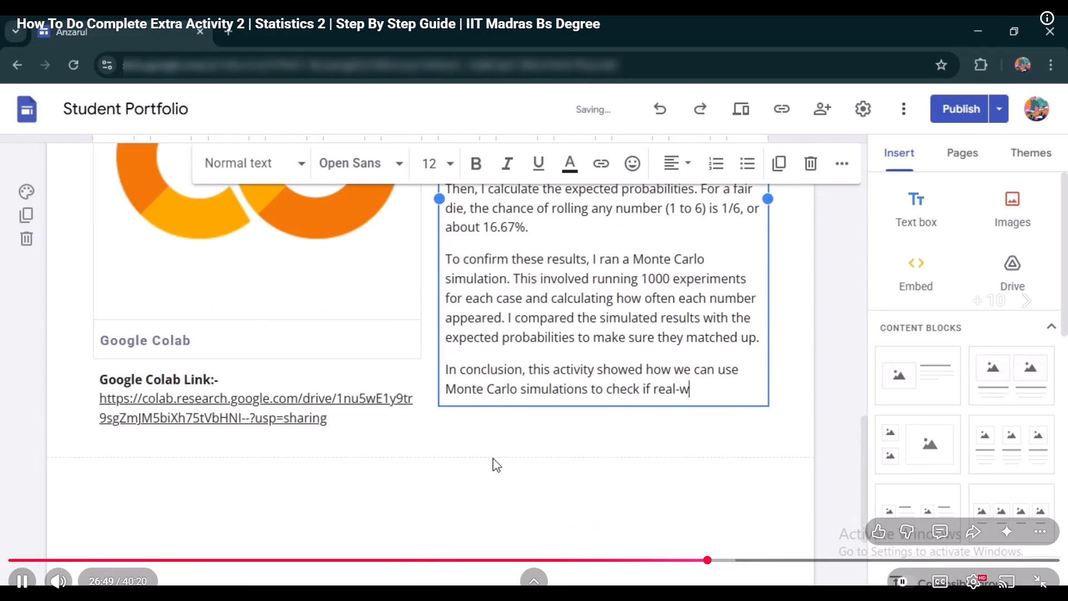
key("Right")
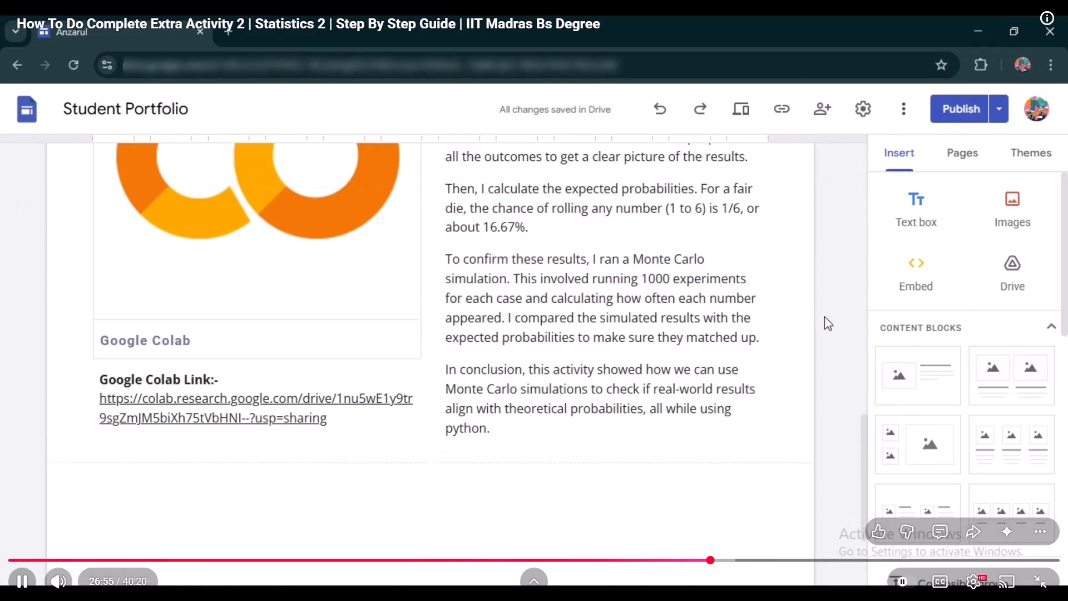
key("space")
key("Left")
key("space")
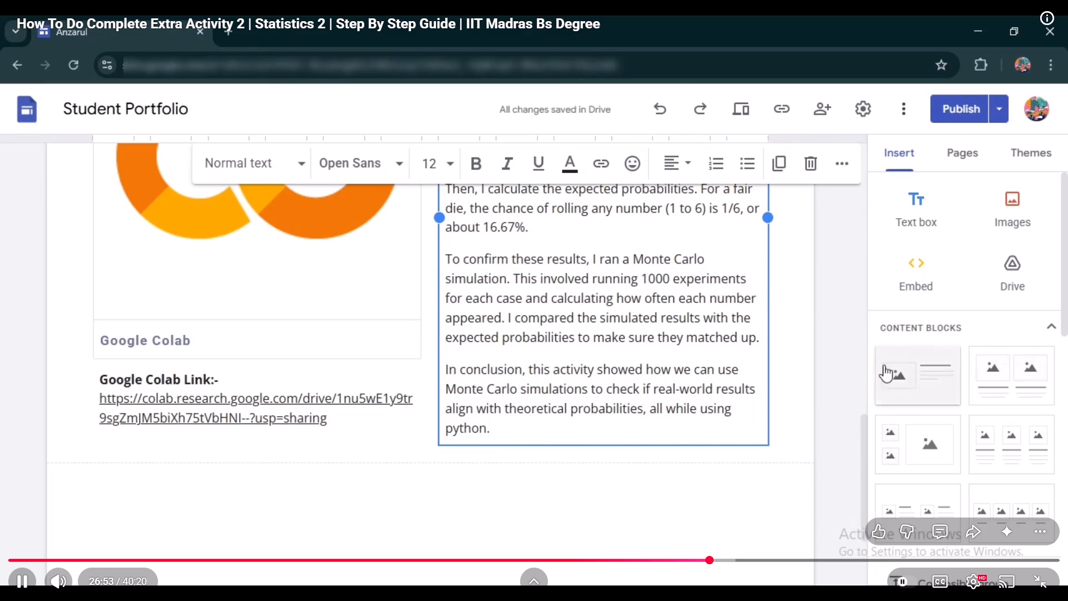
key("space")
key("space")
key("space")
key("space")
key("space")
key("space")
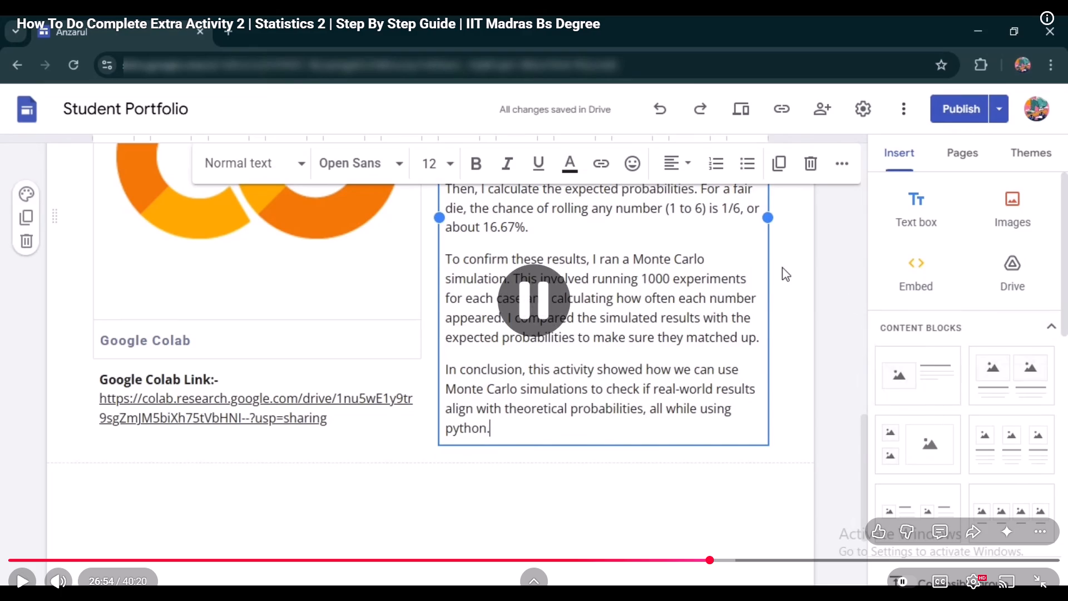
key("space")
key("space")
key("space")
key("space")
key("space")
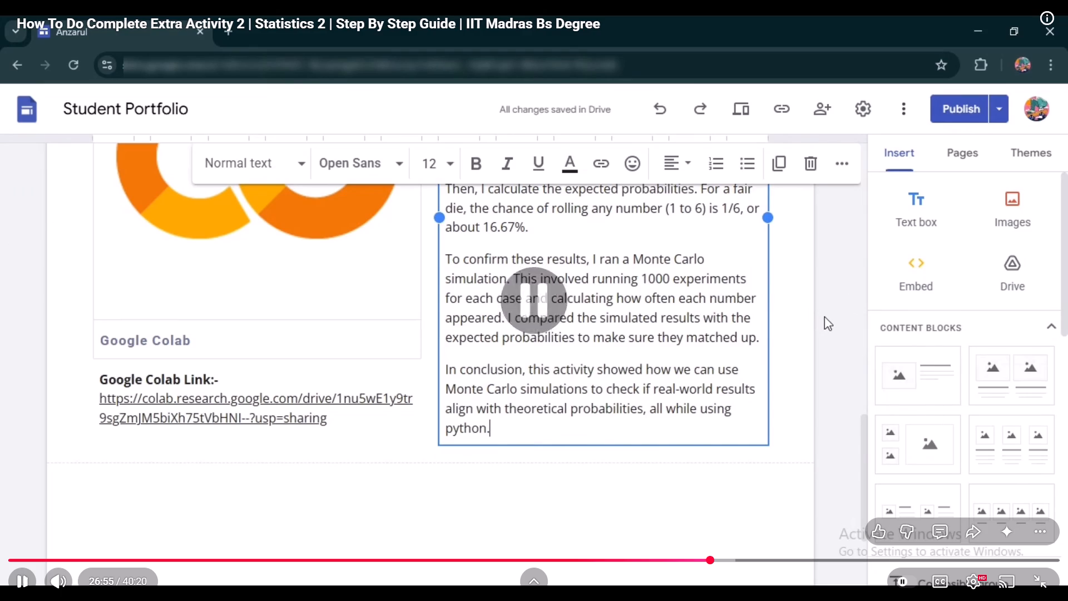
key("space")
key("space")
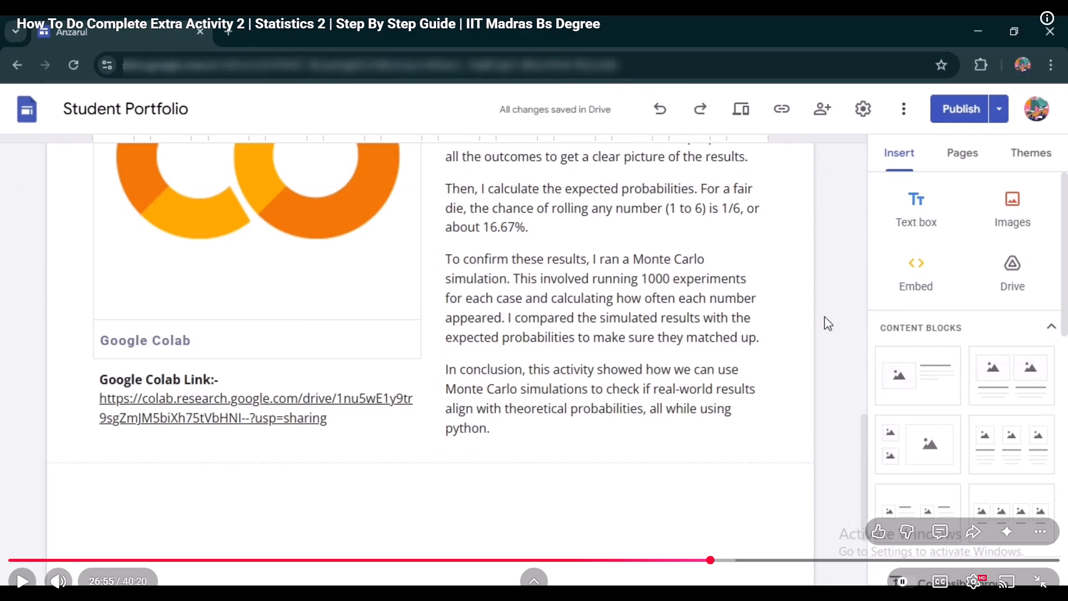
Extract the "Then", "To confirm" and "In conclusion" paragraphs as text from the paused video, and paste them into the Chrome page's description text box.
key("shift+super+s")
left_click(603, 26)
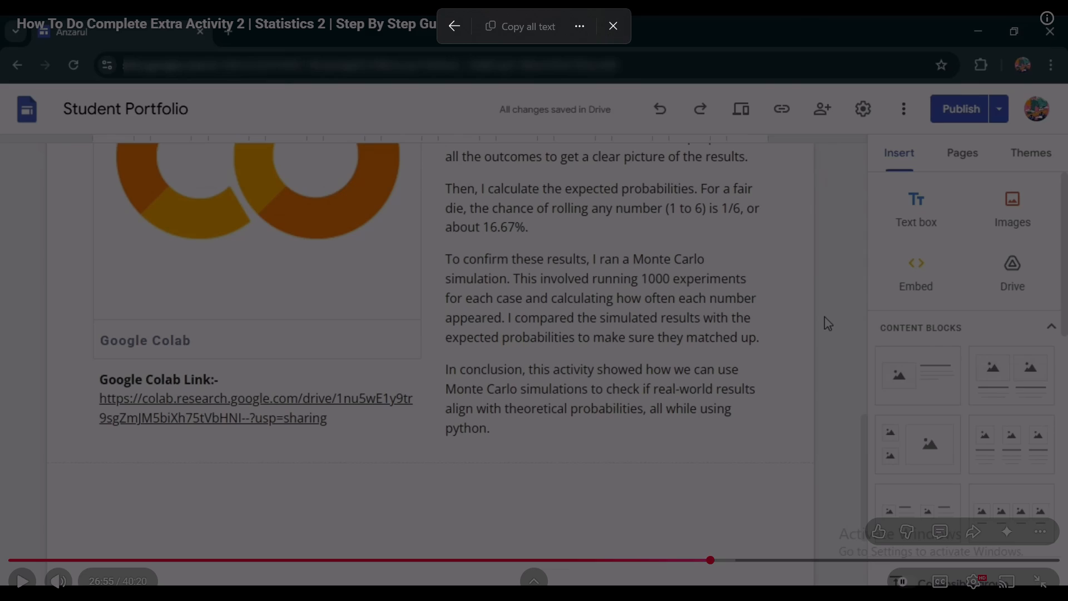
left_click_drag(426, 174, 803, 462)
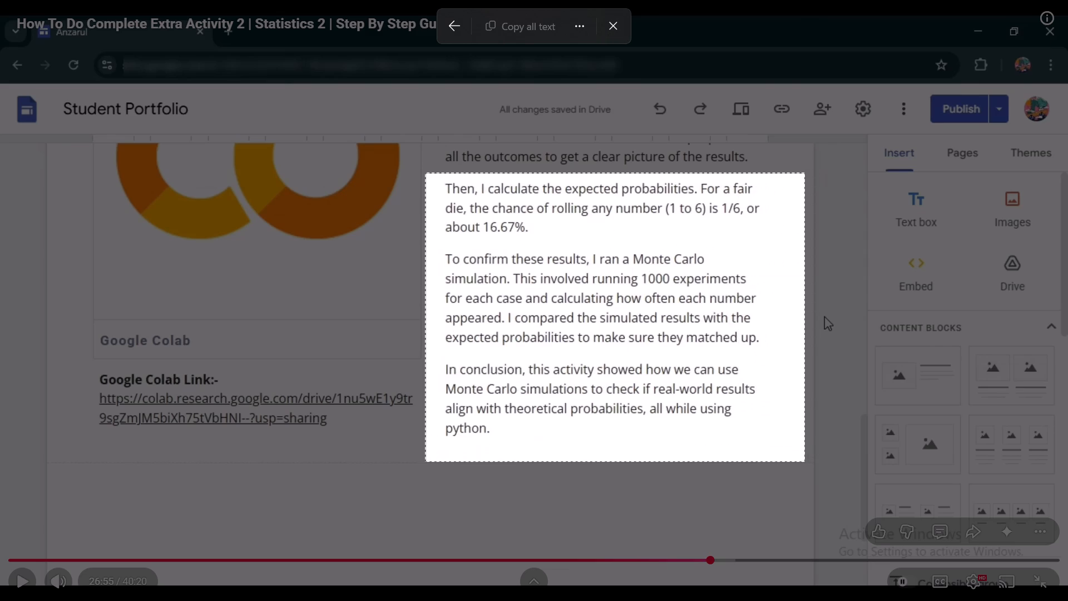
left_click_drag(803, 462, 803, 462)
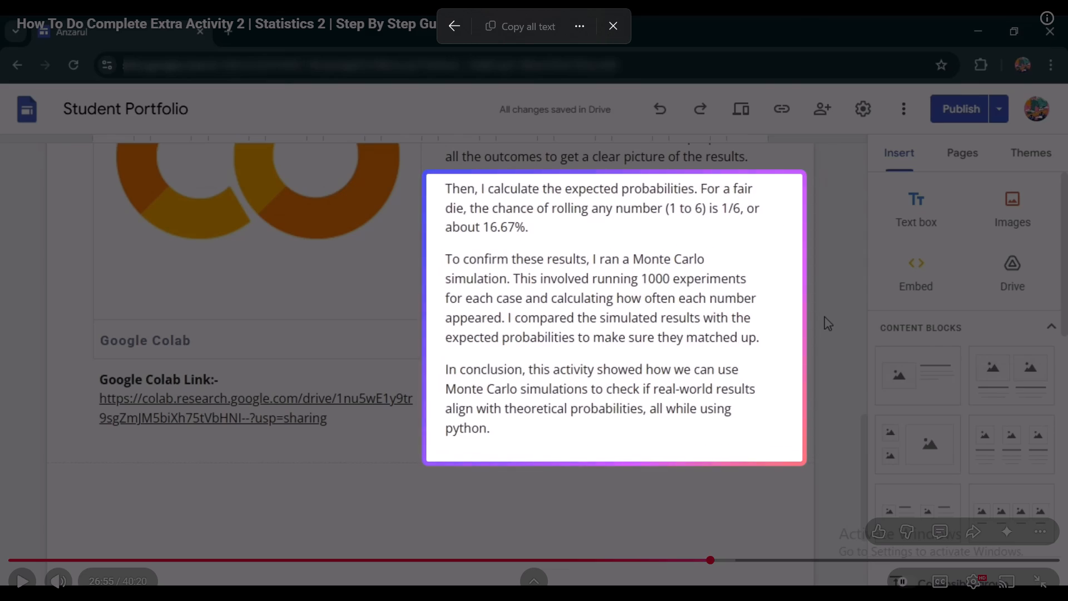
left_click(526, 28)
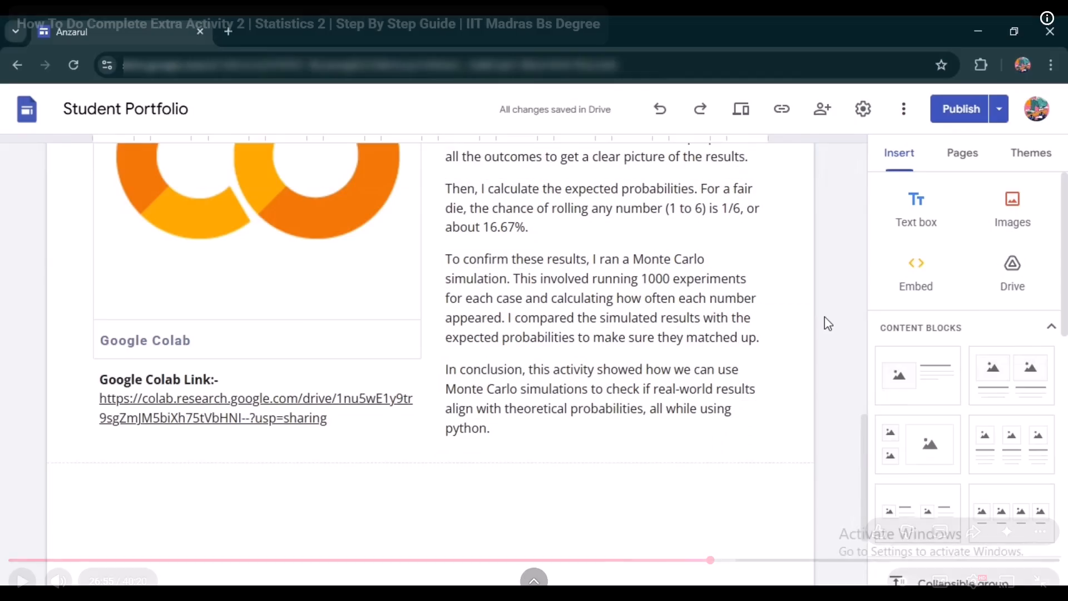
key("alt+Tab")
key("ctrl+v")
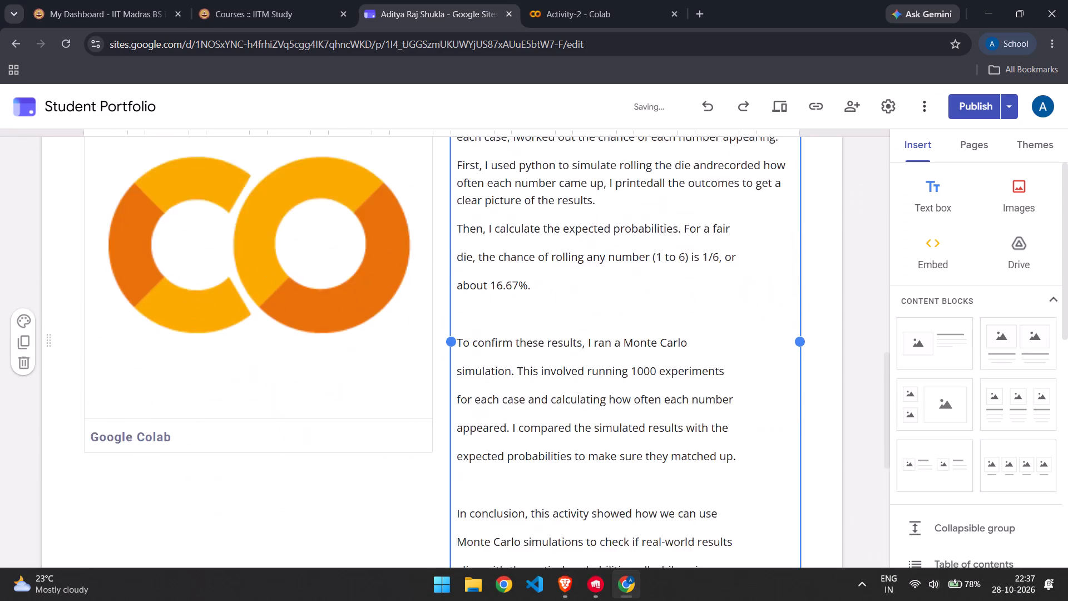
Join the broken lines of the "In conclusion" paragraph and remove the blank line above it.
left_click(458, 510)
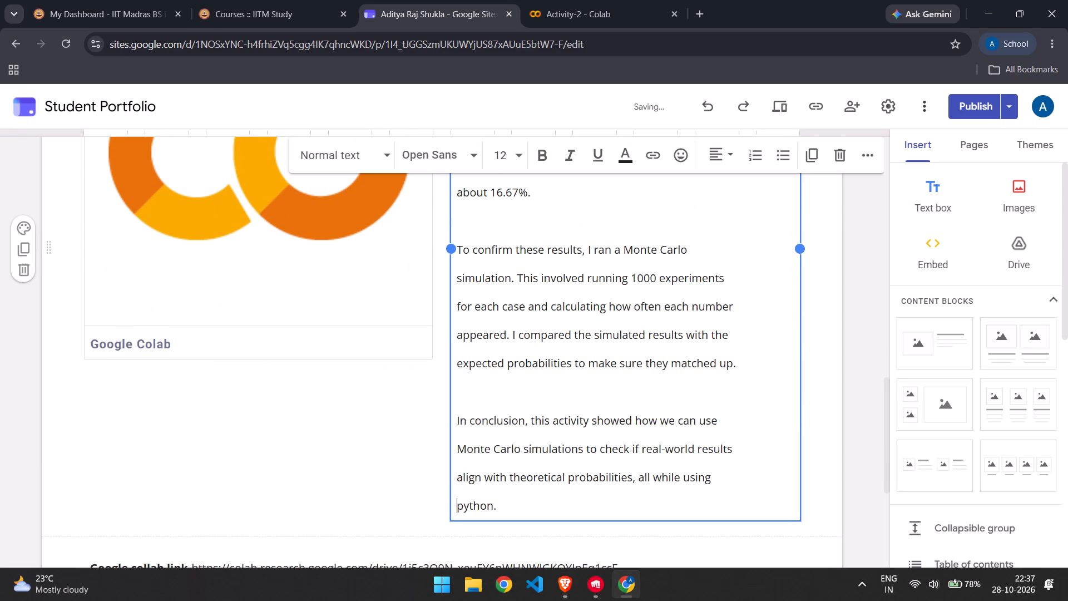
key("BackSpace")
left_click(458, 480)
key("BackSpace")
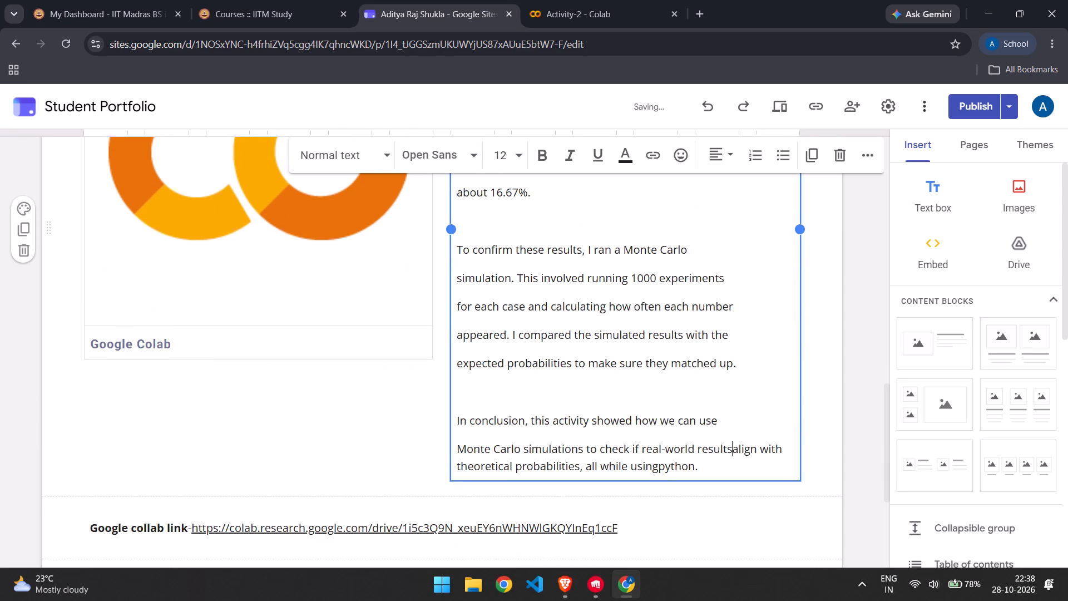
left_click(457, 452)
key("BackSpace")
left_click(458, 423)
key("BackSpace")
Join the broken lines of the "To confirm these results" paragraph and remove the blank line above it.
left_click(458, 364)
key("BackSpace")
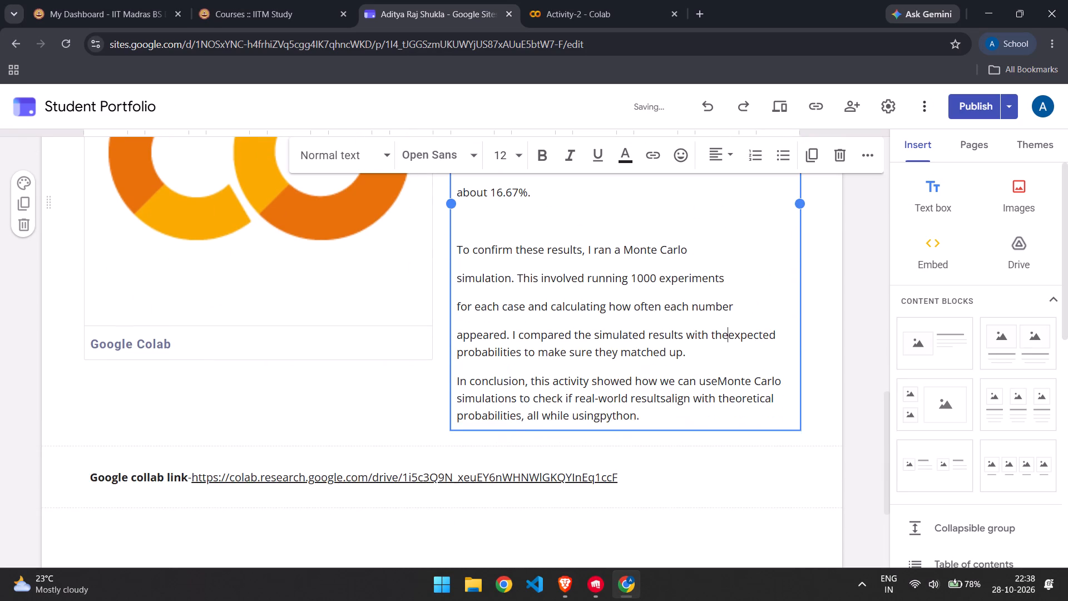
left_click(456, 339)
key("BackSpace")
left_click(456, 311)
key("BackSpace")
left_click(456, 282)
key("BackSpace")
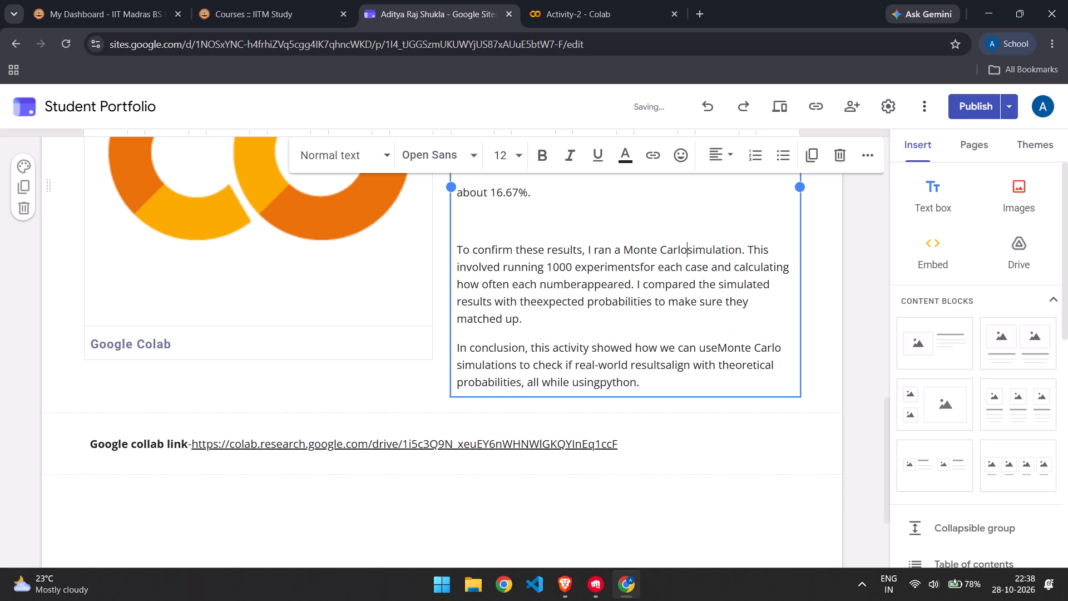
left_click(459, 251)
key("BackSpace")
Join the broken lines of the "Then, I calculate" paragraph, merge it into the end of the "First" paragraph, and review the description text.
scroll(450, 221, "up", 2)
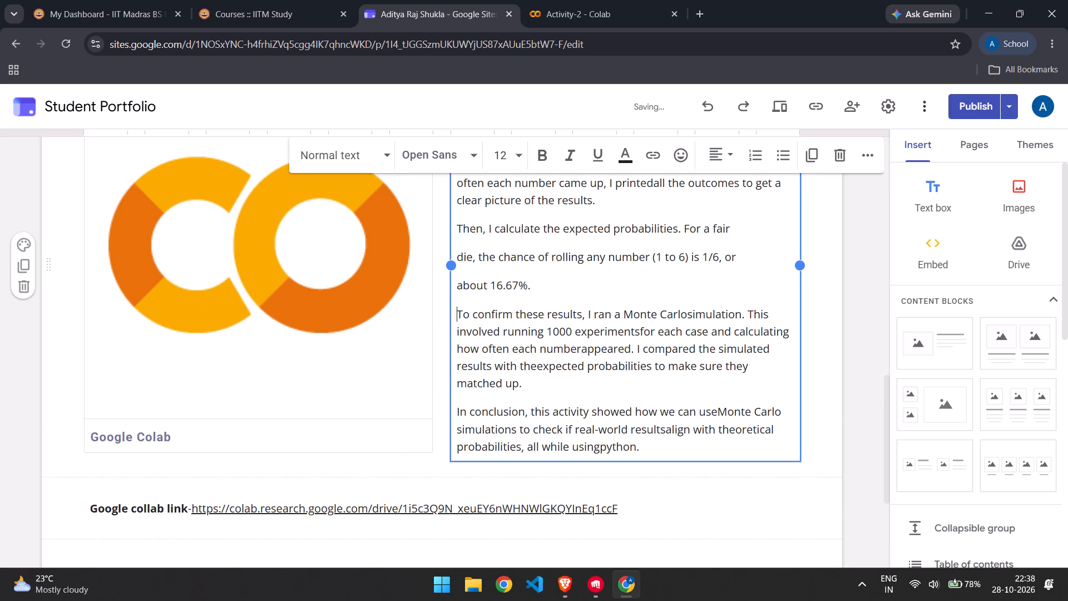
left_click(458, 284)
key("BackSpace")
left_click(457, 255)
key("BackSpace")
left_click(457, 229)
key("BackSpace")
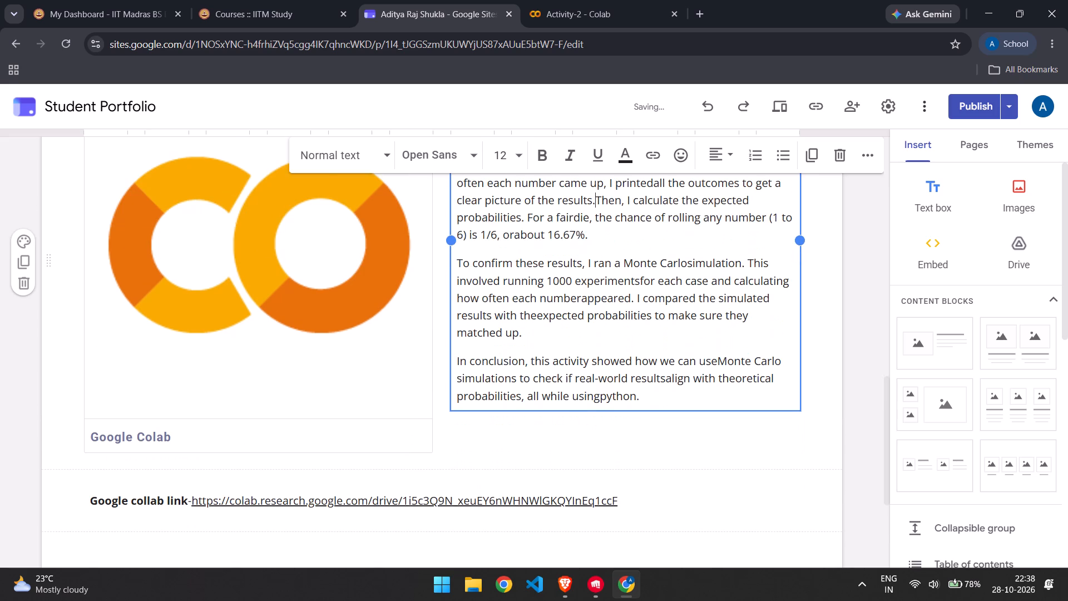
scroll(459, 227, "up", 2)
scroll(619, 285, "up", 3)
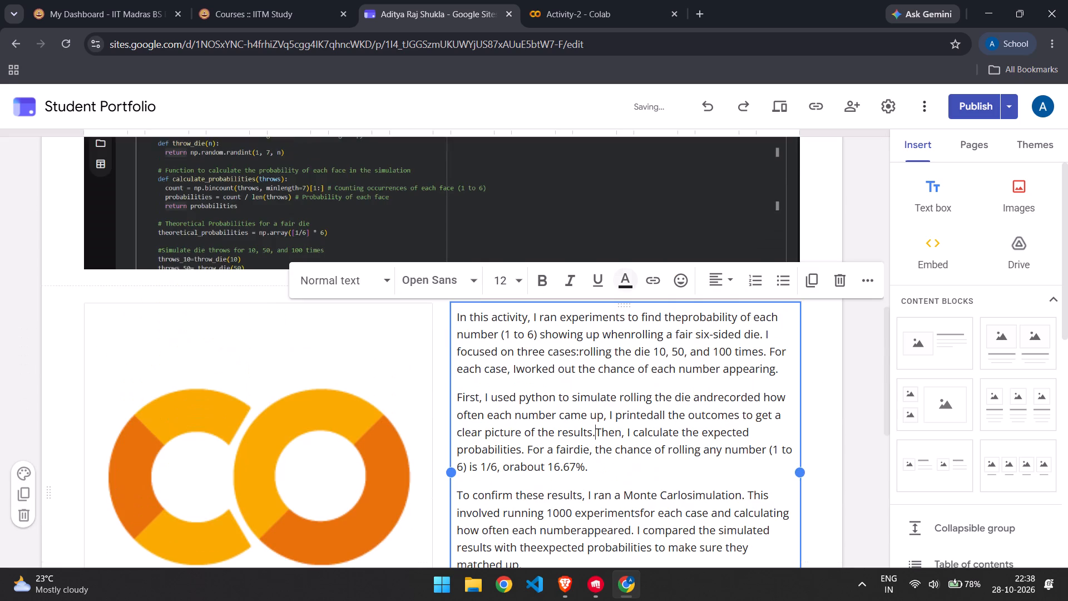
scroll(619, 285, "down", 6)
left_click(598, 411)
Check the tutorial video for the section styling, and set the notebook screenshot section's background to the gallery's blue dune image with golden ripples.
key("alt+Tab")
key("space")
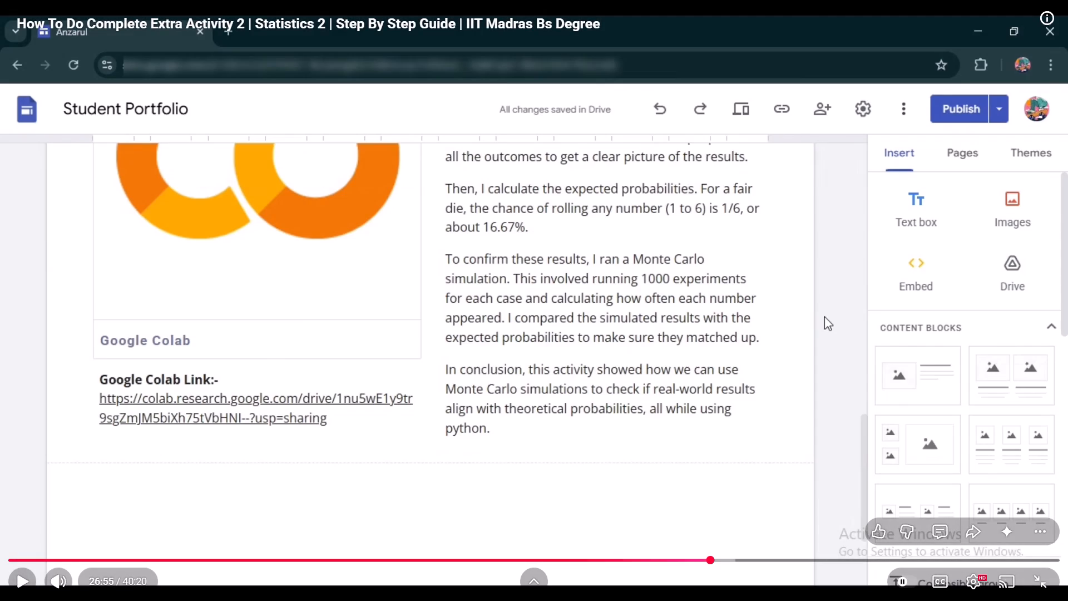
key("Right")
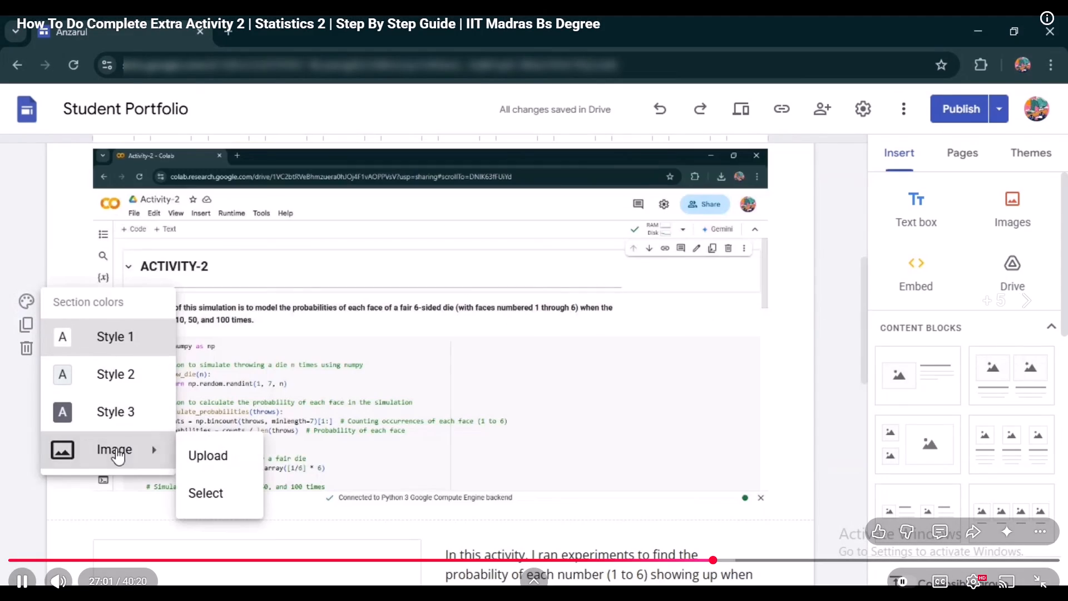
key("alt+Tab")
scroll(182, 330, "up", 8)
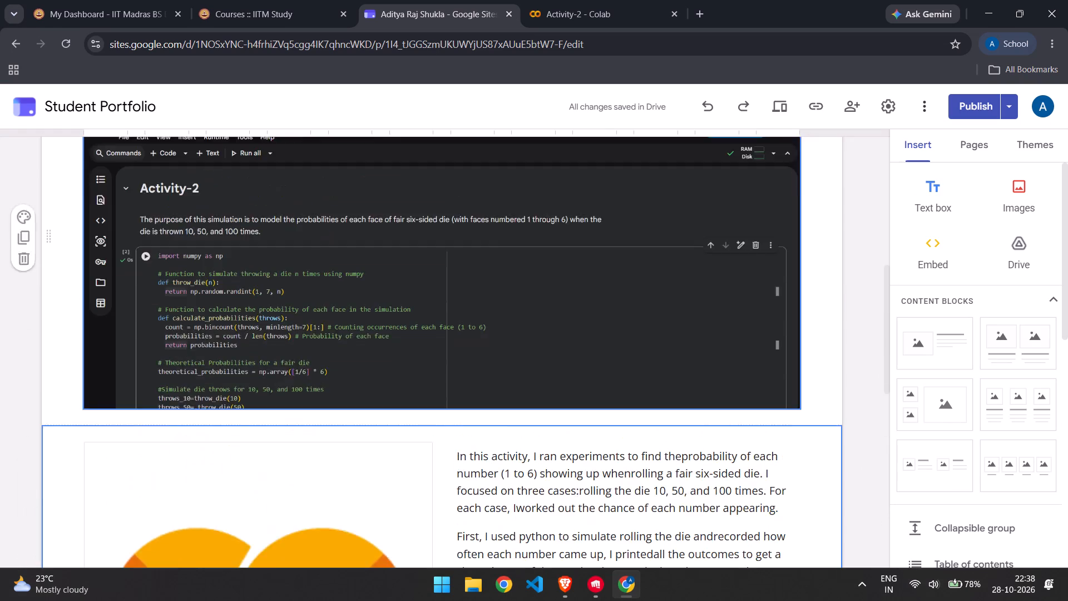
scroll(131, 339, "up", 4)
left_click(22, 354)
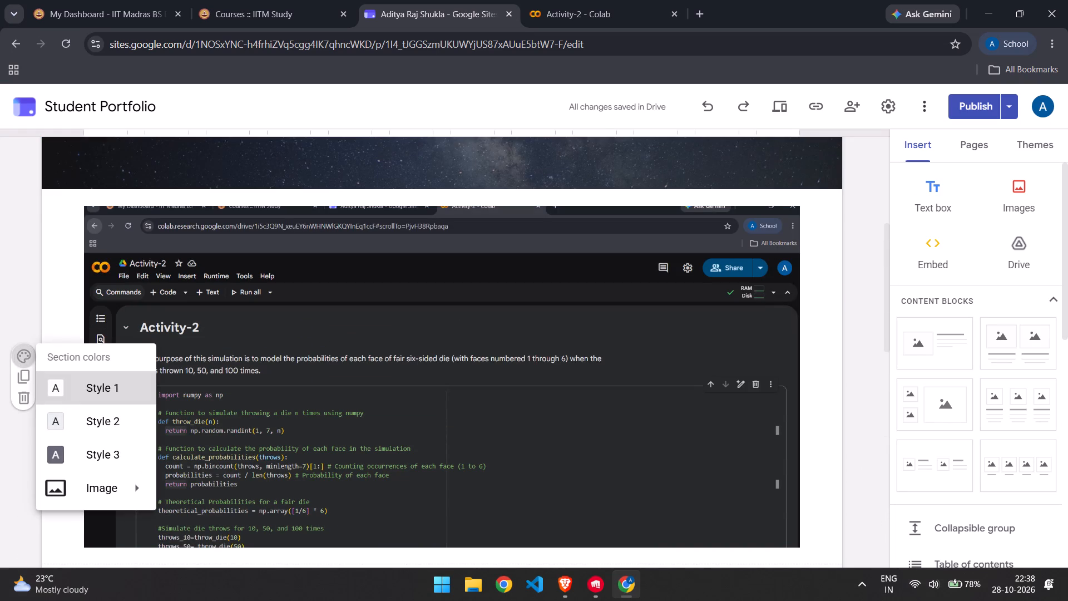
left_click(105, 484)
left_click(203, 484)
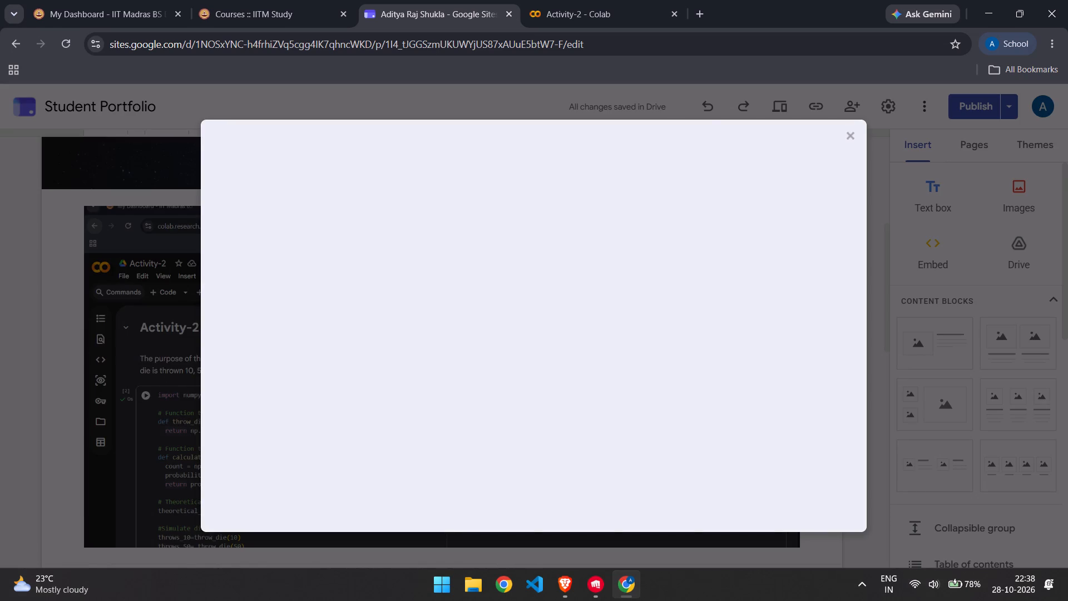
left_click(679, 356)
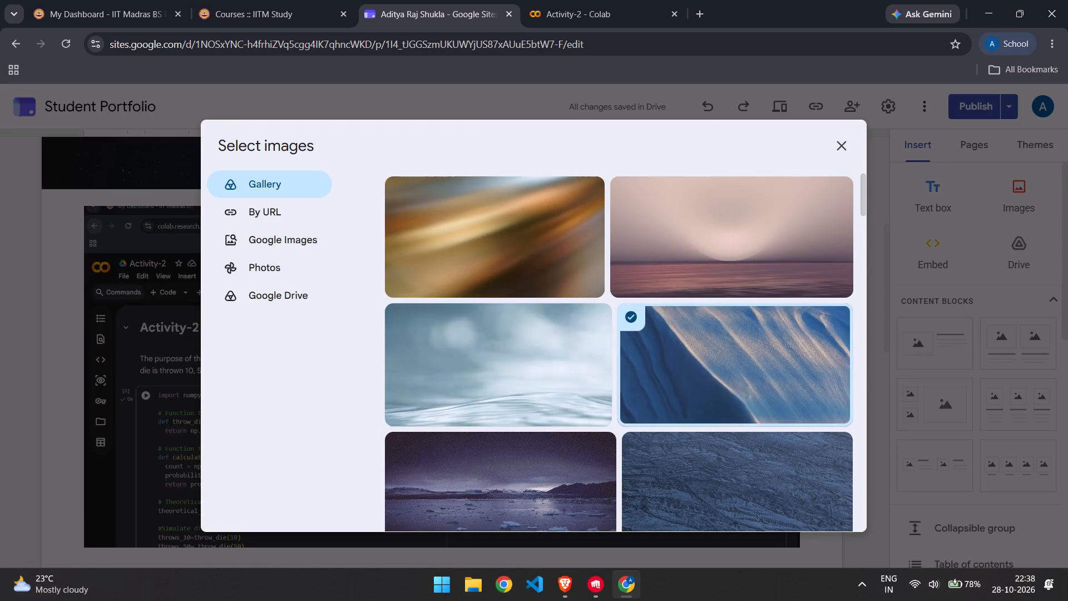
left_click(838, 505)
Apply the same blue dune gallery image as background of the section holding the Google Colab embed and the description.
scroll(321, 406, "down", 5)
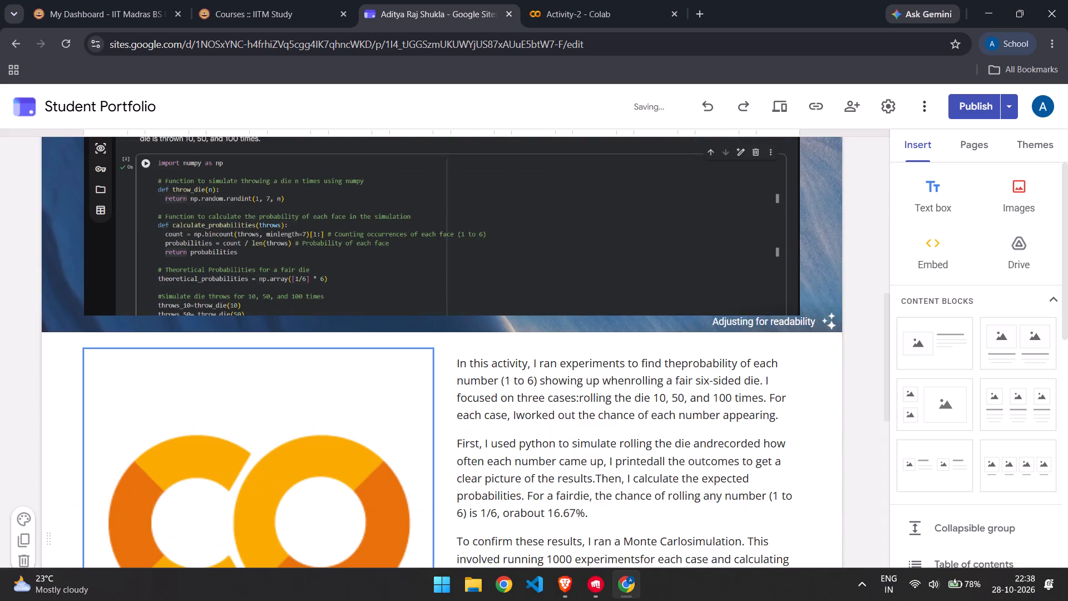
scroll(166, 373, "down", 2)
left_click(29, 430)
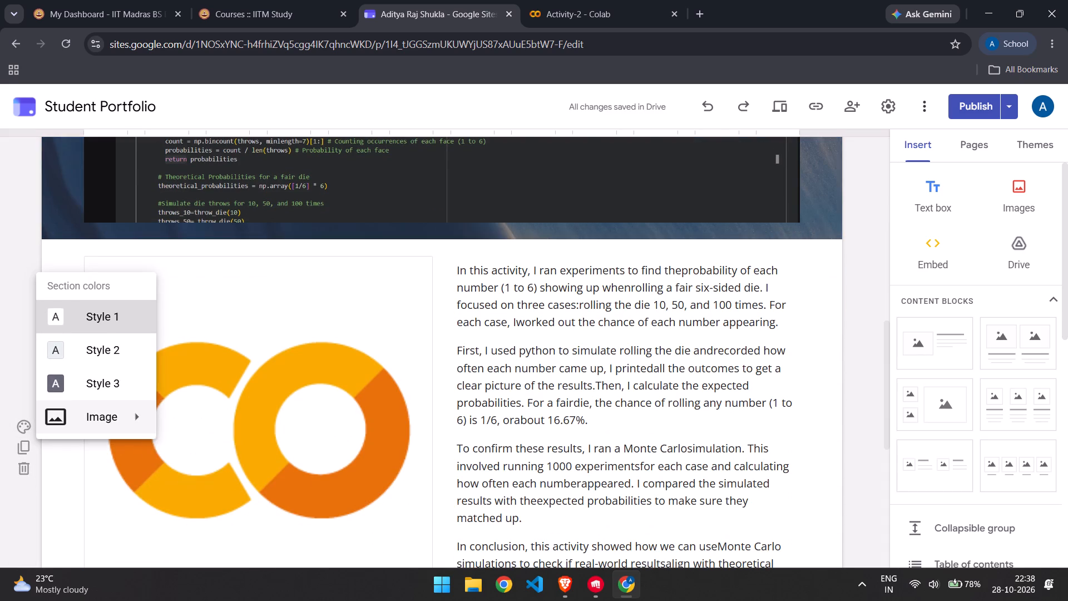
left_click(189, 461)
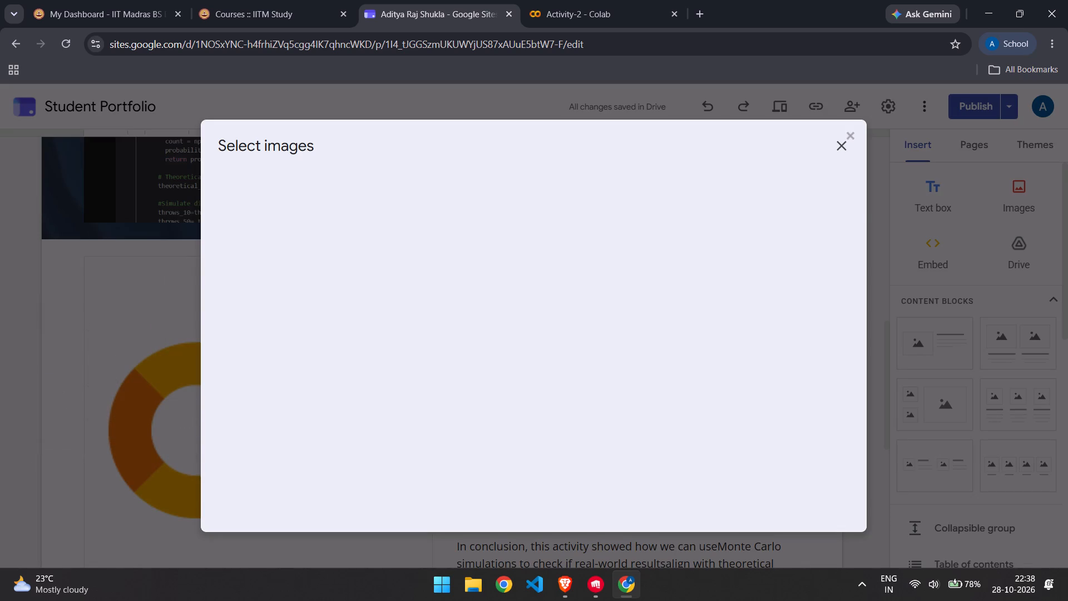
left_click(748, 348)
left_click(814, 508)
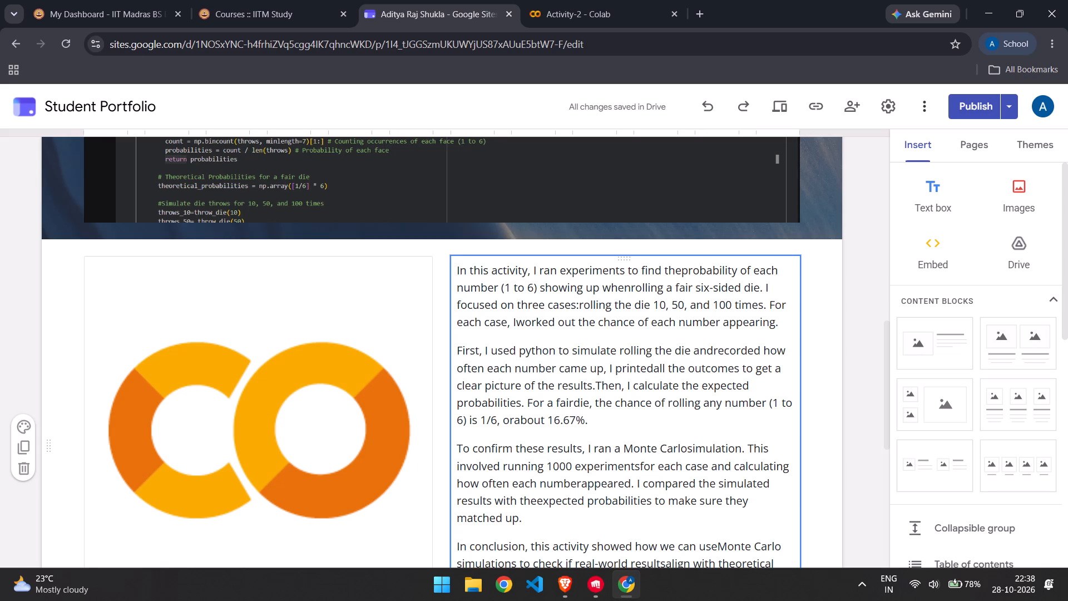
scroll(557, 384, "up", 4)
scroll(557, 384, "down", 16)
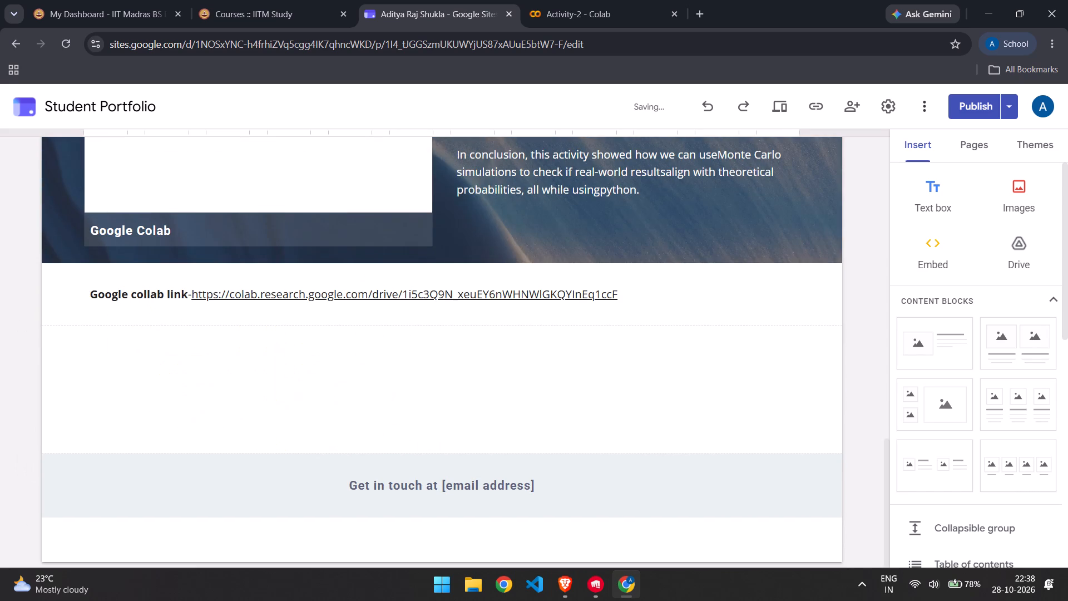
Check the video, search for "google docs" in a new Chrome tab, and open a new blank Google Docs document.
left_click(409, 384)
key("alt+Tab")
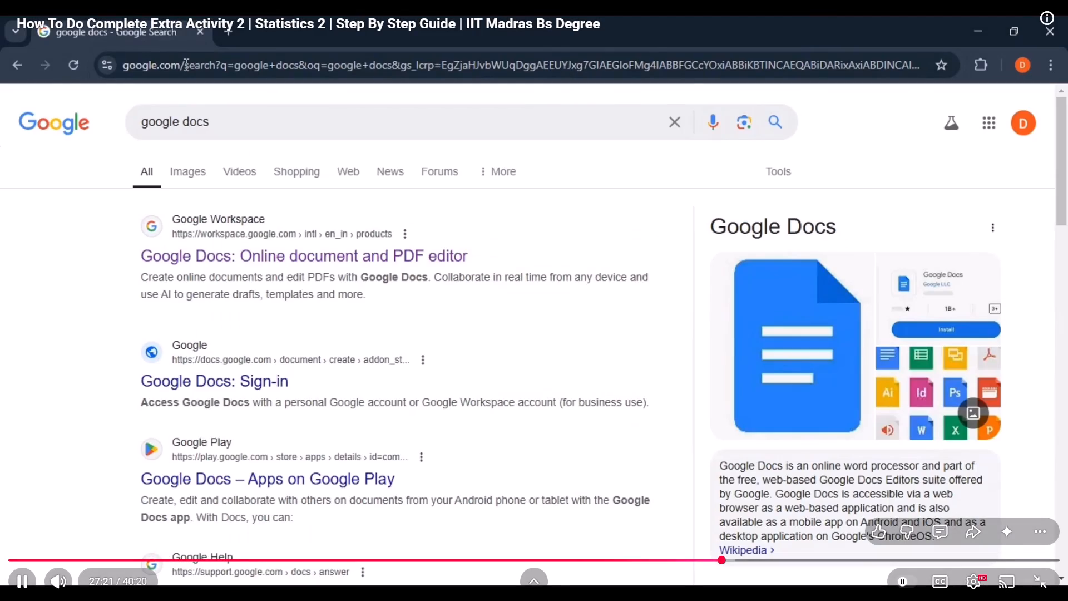
key("alt+Tab")
left_click(698, 8)
type("google docs")
key("Return")
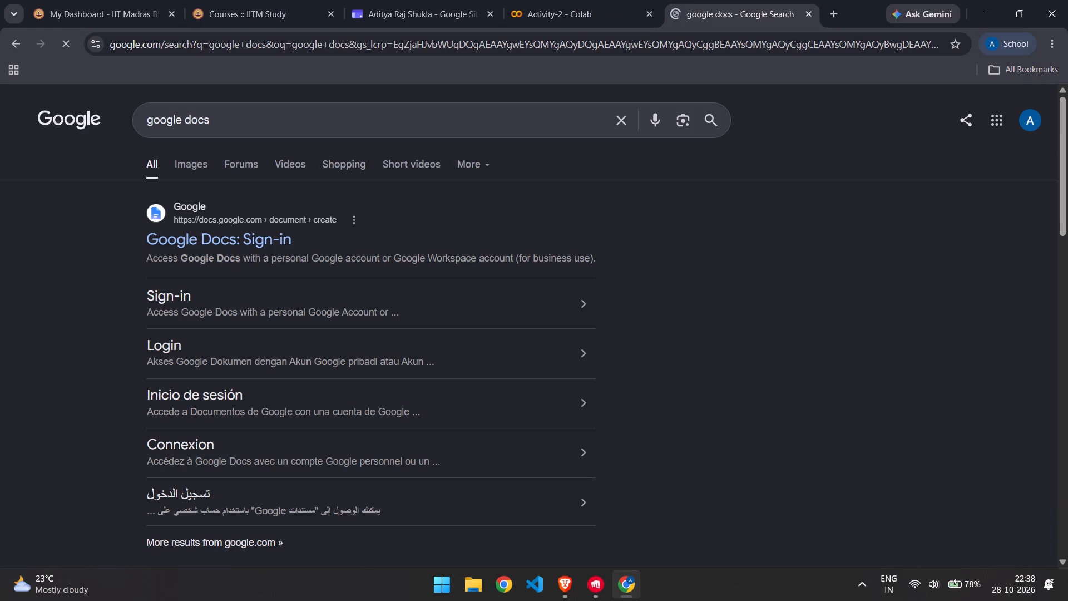
left_click(260, 241)
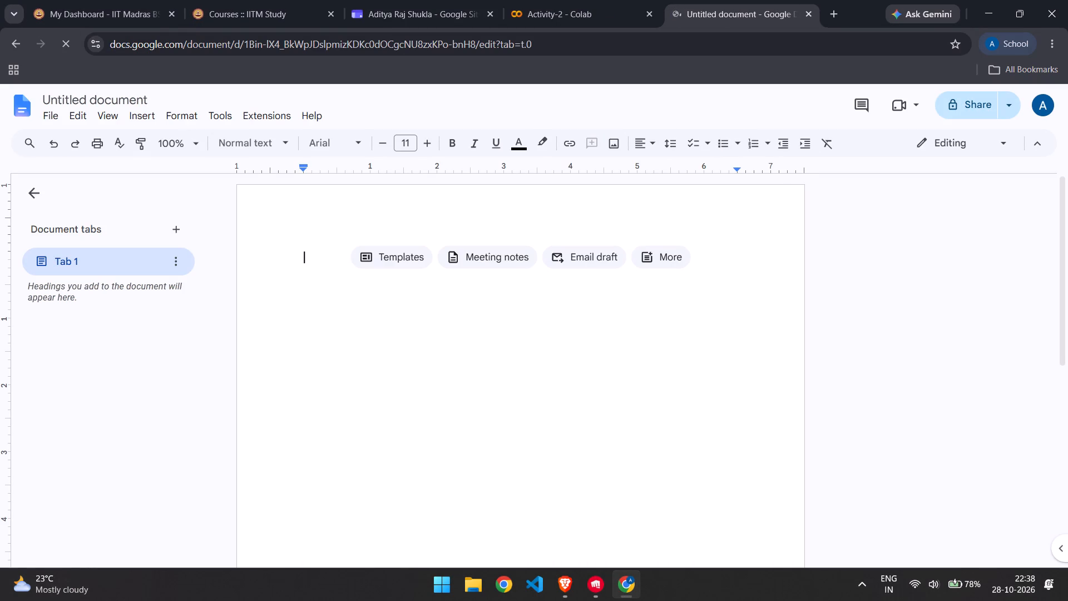
Rename the untitled document as Activity-2.
left_click(127, 96)
key("shift+a")
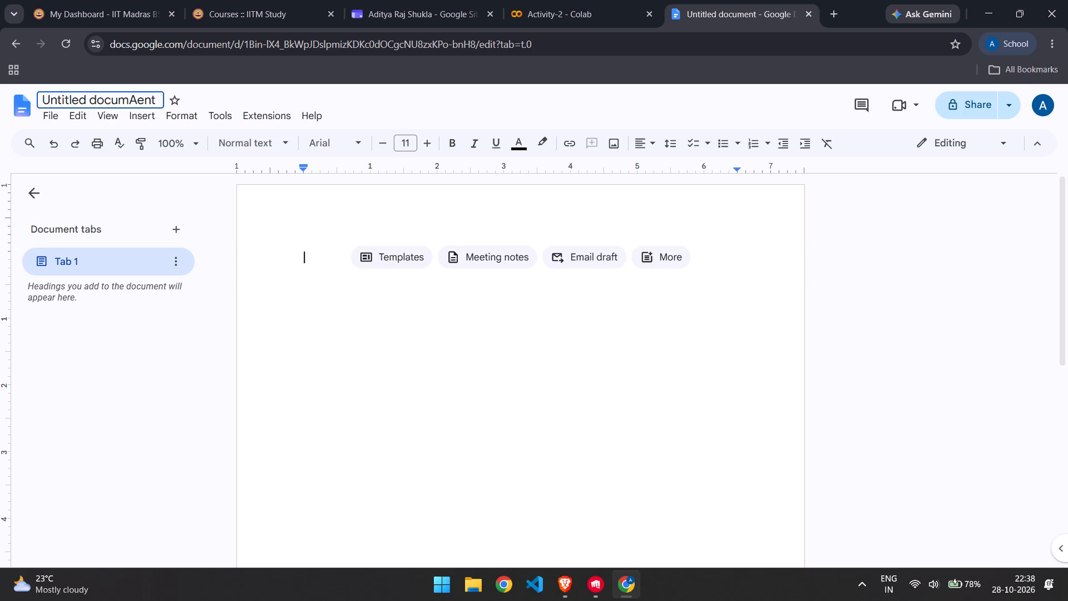
key("ctrl+a")
key("a")
key("BackSpace")
type("Actib")
key("BackSpace")
type("vity-2")
key("Return")
Skim forward through the tutorial video in Brave to examine how the Activity-2 document and its theoretical probability table are built.
key("alt+Tab")
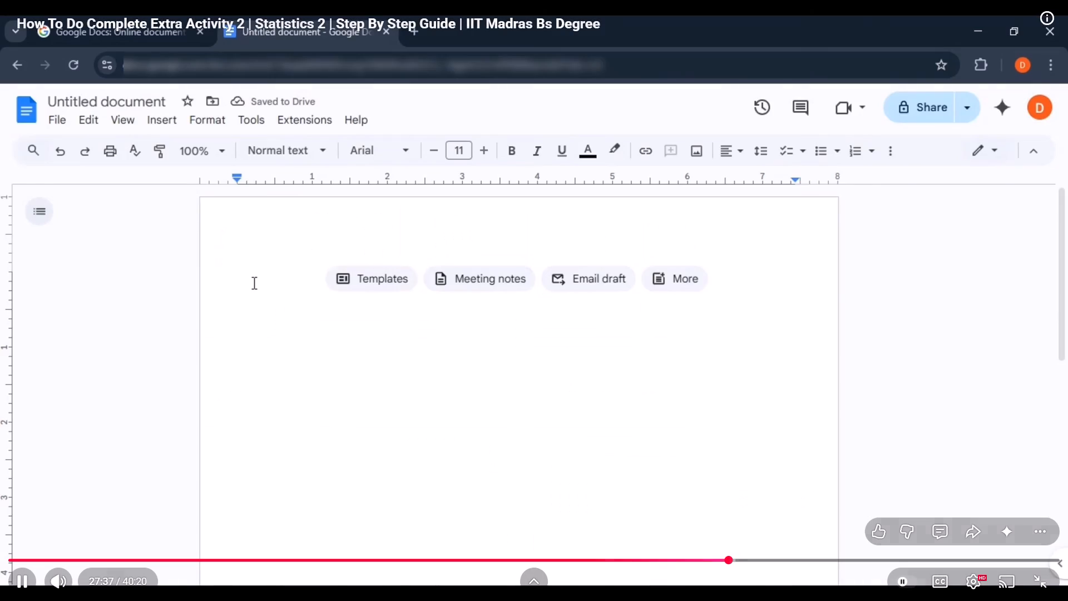
key("Right")
key("Right")
key("Right")
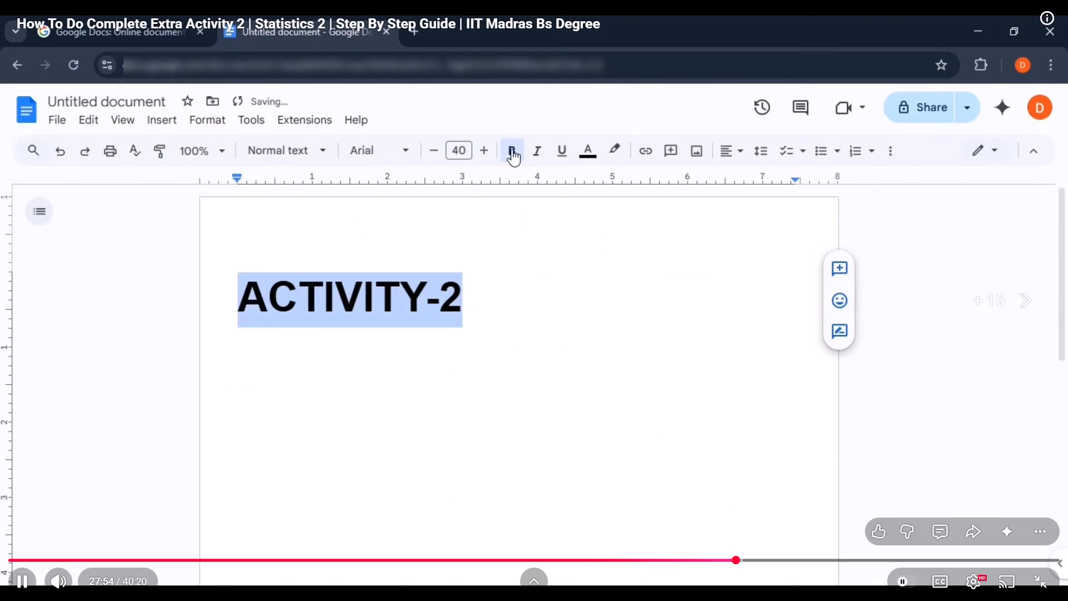
key("Right")
key("Right")
key("Right")
key("Right")
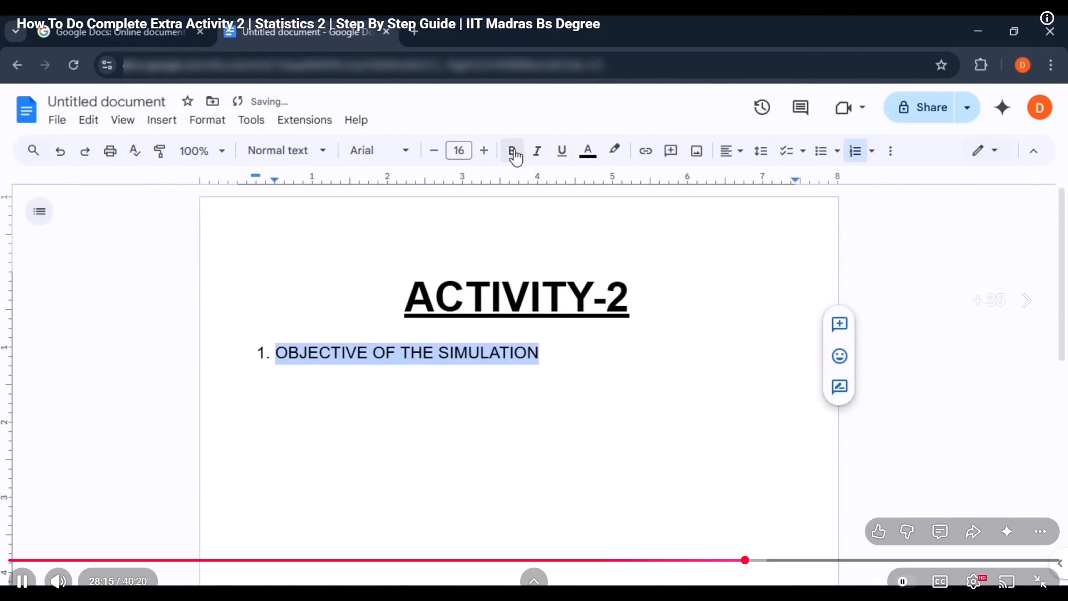
key("Right")
key("Right")
key("Right")
key("Right")
key("Right")
key("Right")
key("Right")
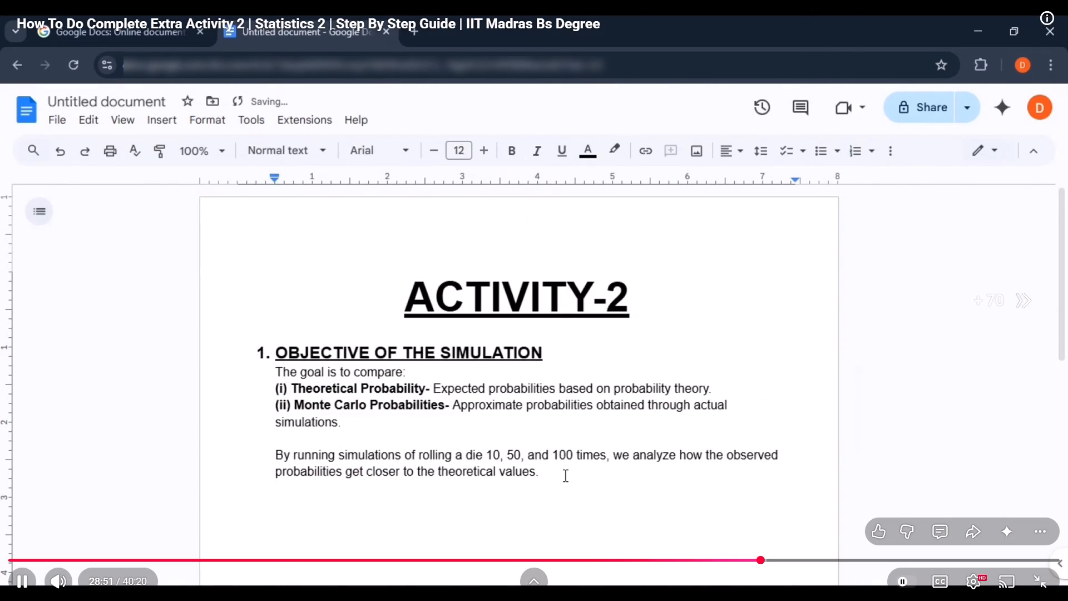
key("Right")
key("Right")
key("Right")
key("Right")
key("Right")
key("Right")
key("Right")
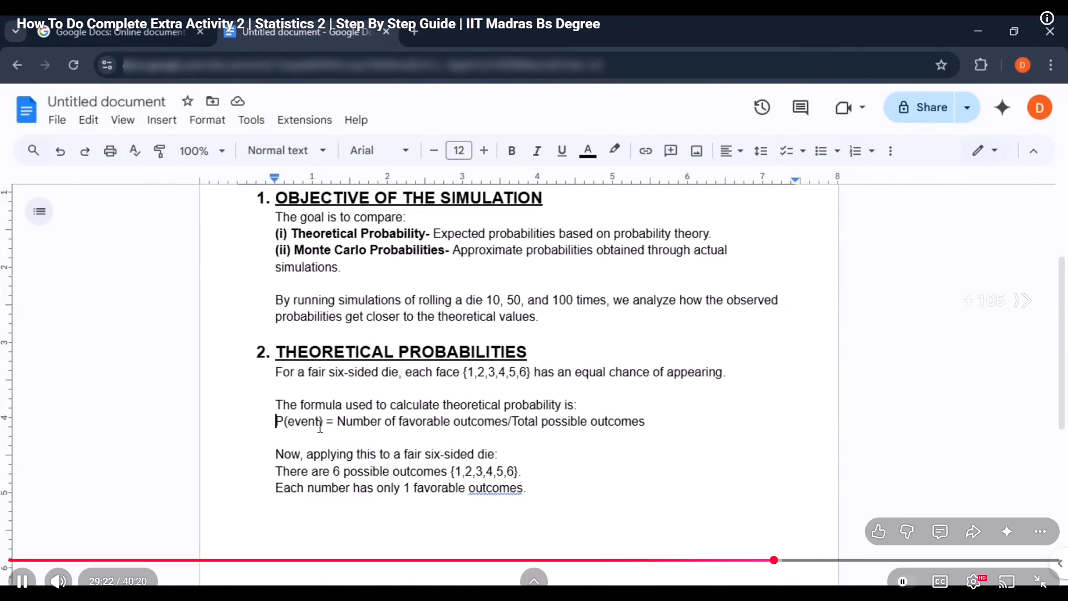
key("Right")
key("Right")
key("Right")
key("Right")
key("Right")
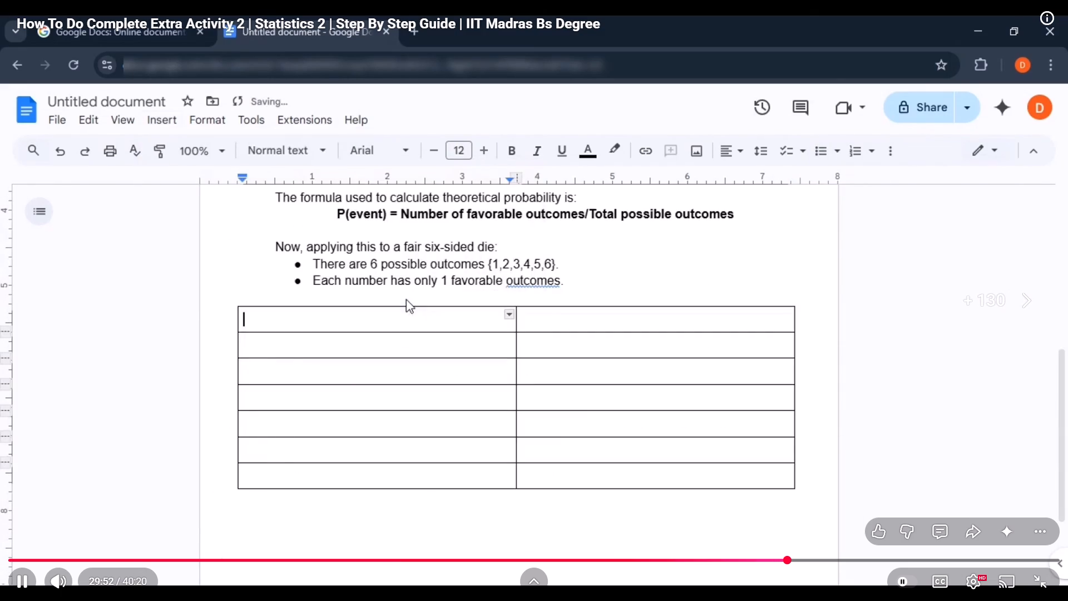
key("Right")
key("Right")
key("Right")
key("Right")
key("Right")
key("Right")
key("Right")
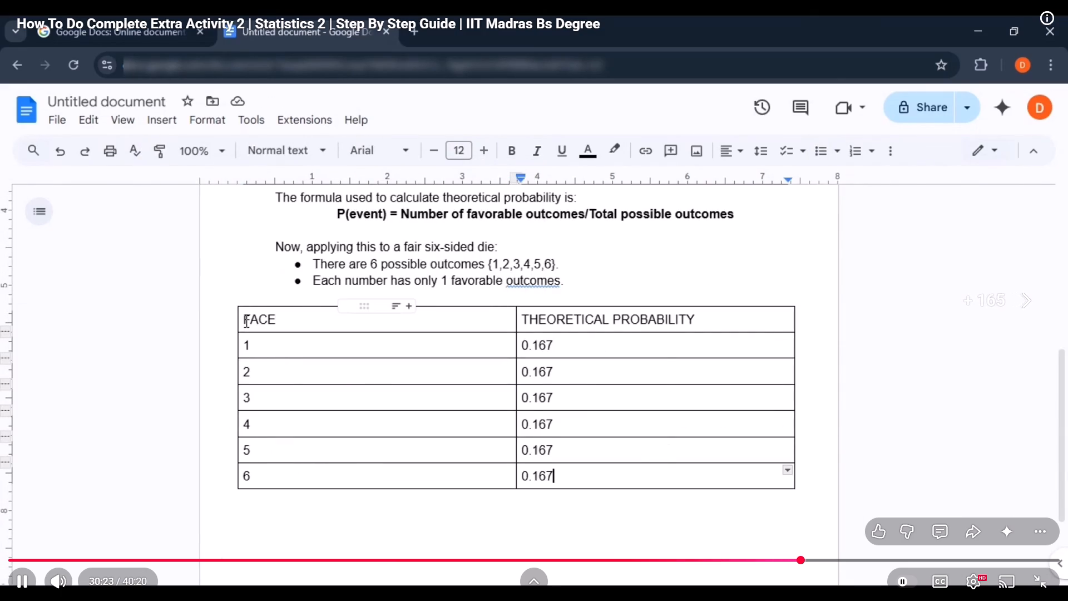
Rewind the video to where sections 1 and 2 are fully written, just before the table, and pause it there.
key("Left")
key("Left")
key("Left")
key("Left")
key("Left")
key("Left")
key("Left")
key("Left")
key("Left")
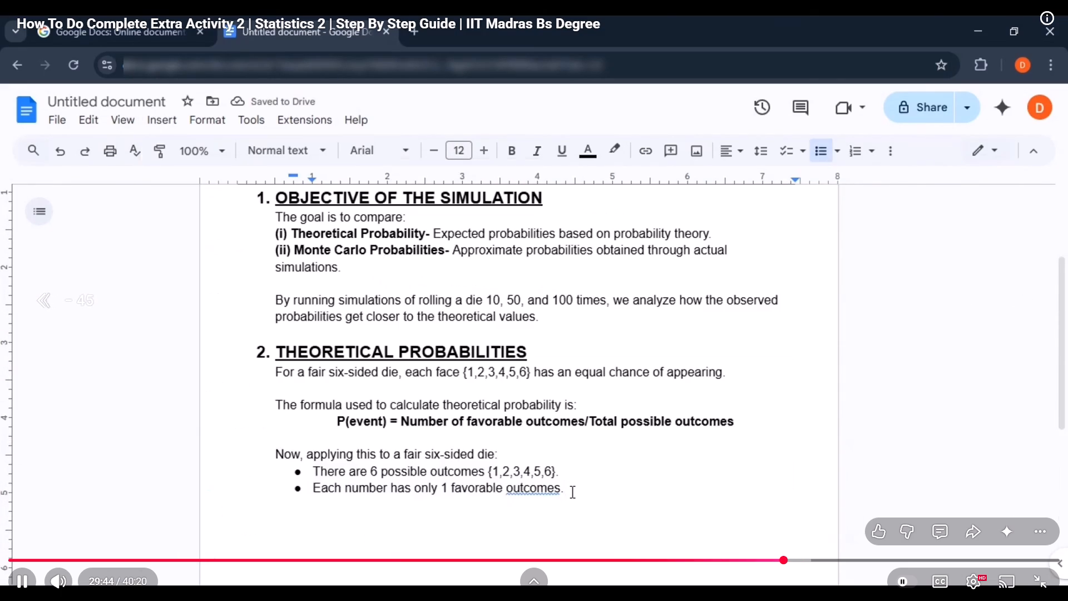
key("Left")
key("Left")
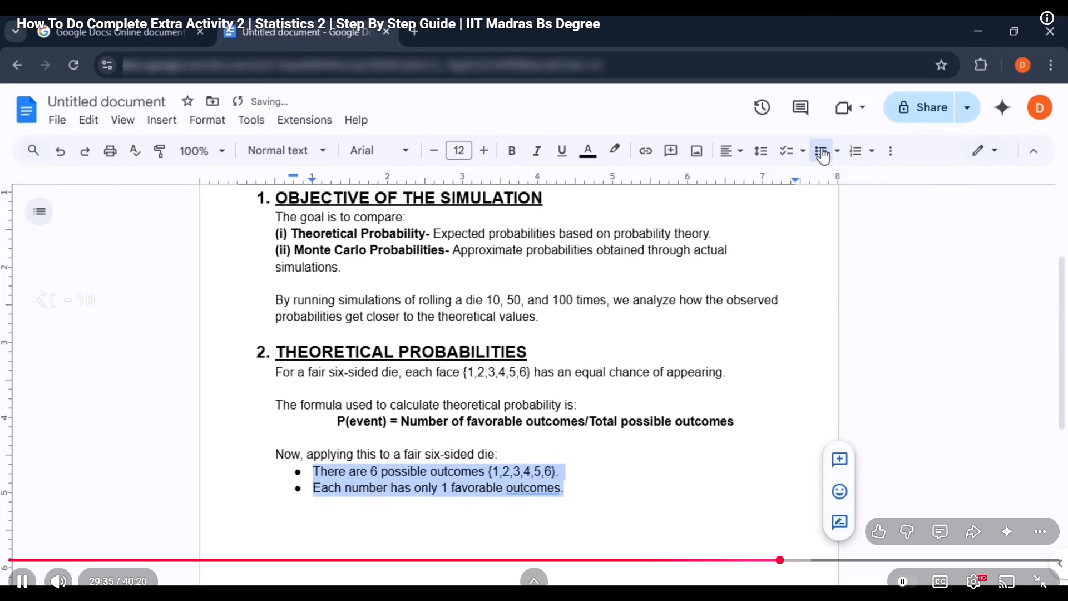
key("Left")
key("Left")
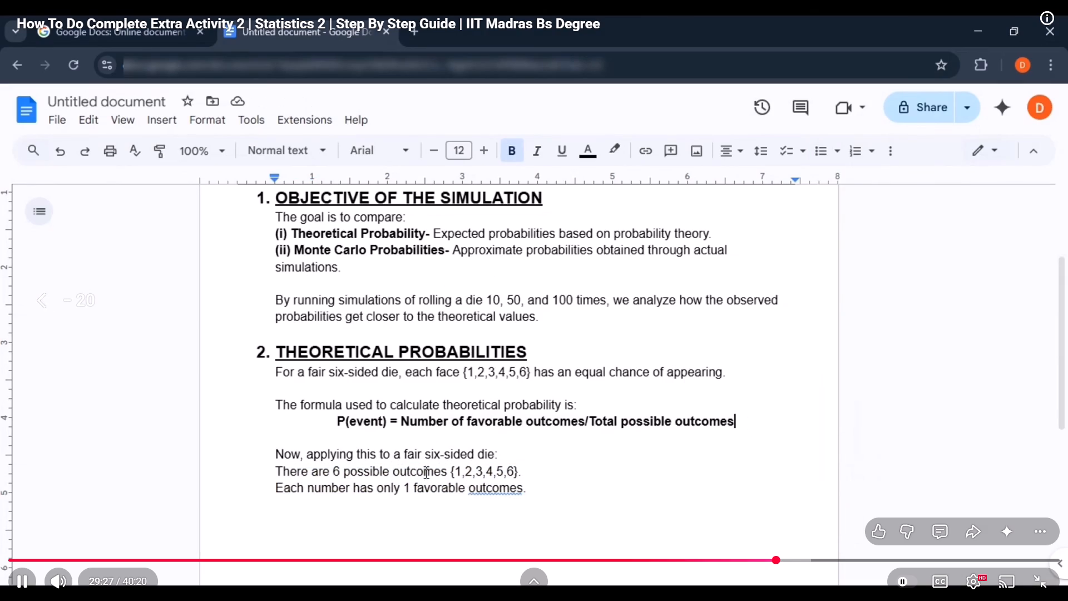
key("Right")
key("Right")
key("Right")
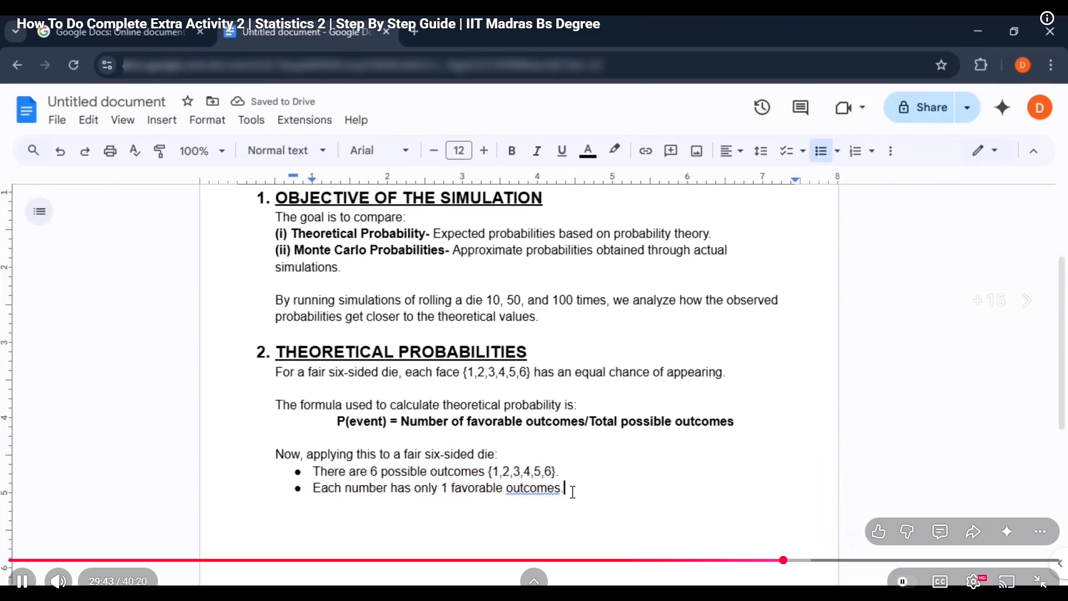
key("space")
key("space")
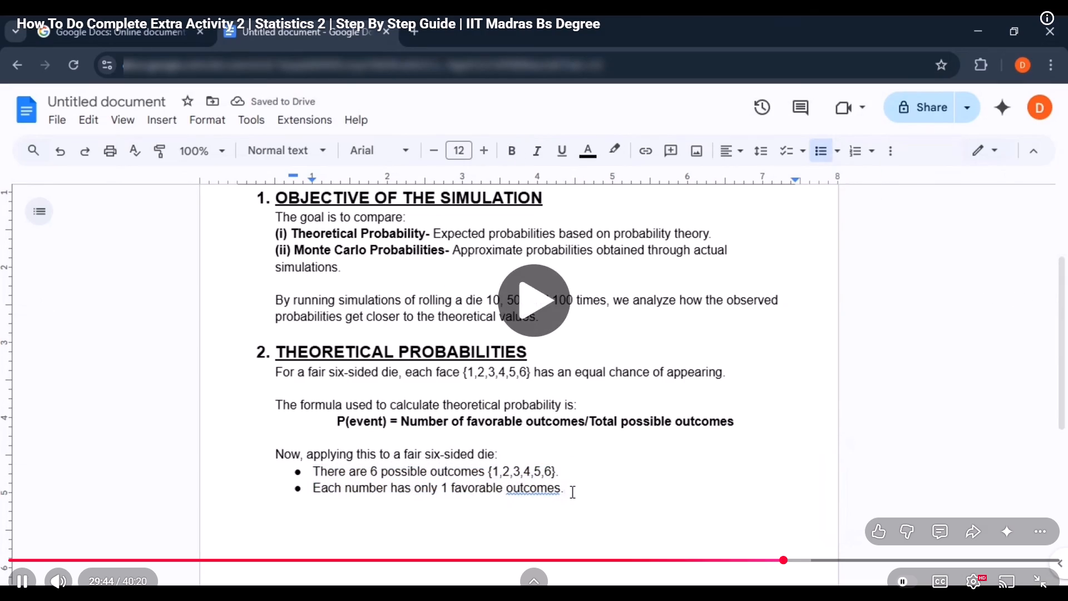
key("space")
Extract the "Objective of the Simulation" and "Theoretical Probabilities" sections as text from the paused video and paste them into the Activity-2 document.
key("shift+super+s")
left_click(246, 188)
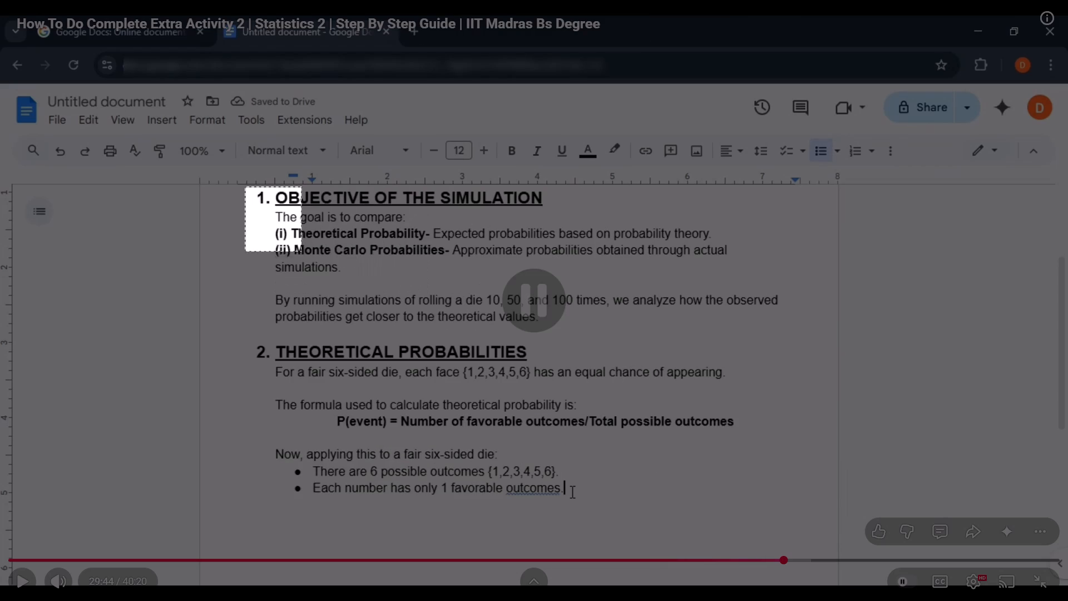
left_click(476, 129)
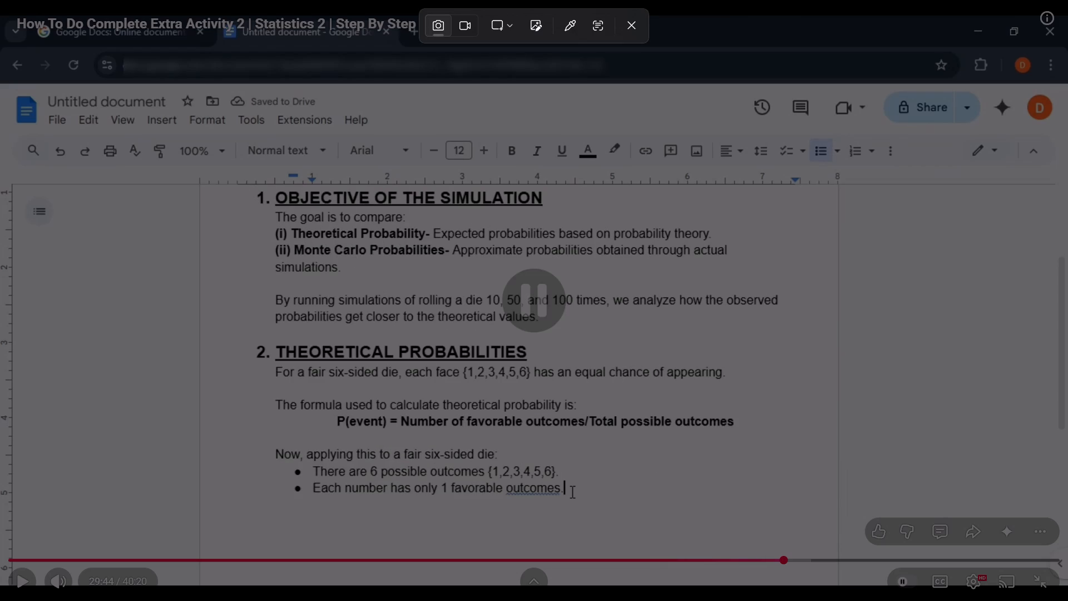
left_click(593, 28)
left_click_drag(252, 178, 796, 524)
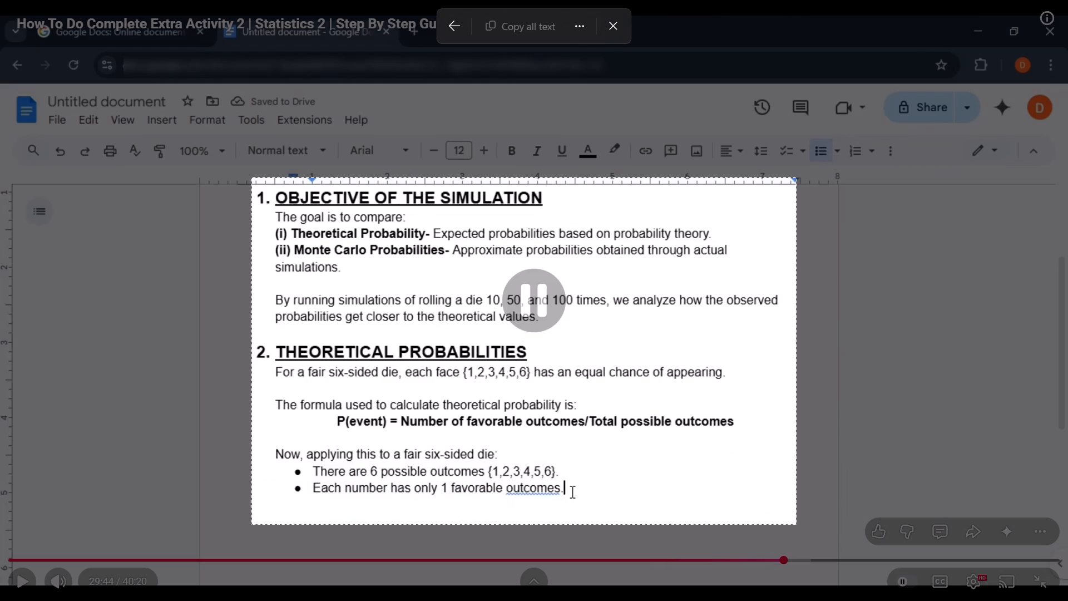
left_click_drag(796, 524, 803, 526)
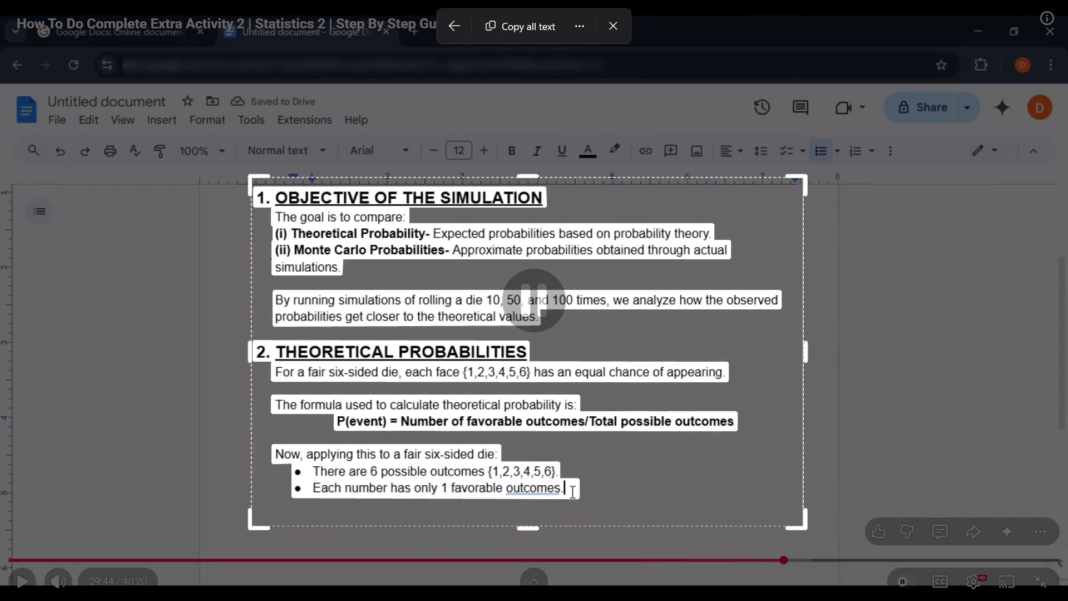
left_click(517, 19)
key("alt+Tab")
key("ctrl+v")
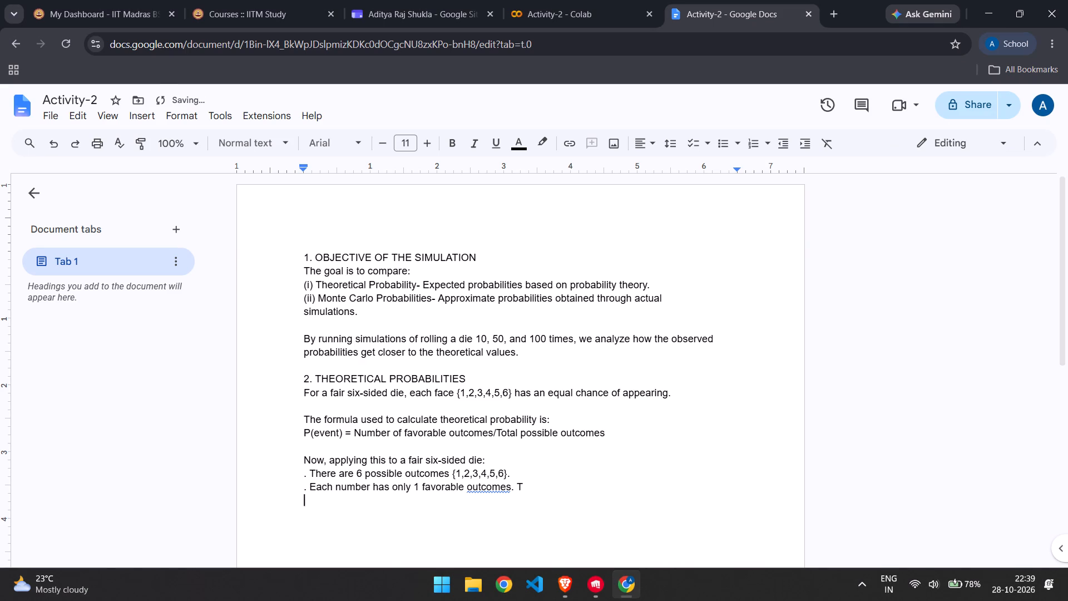
Resume the tutorial video, and delete the stray "T" after "Each number has only 1 favorable outcomes." in the Activity-2 document.
key("alt+Tab")
key("space")
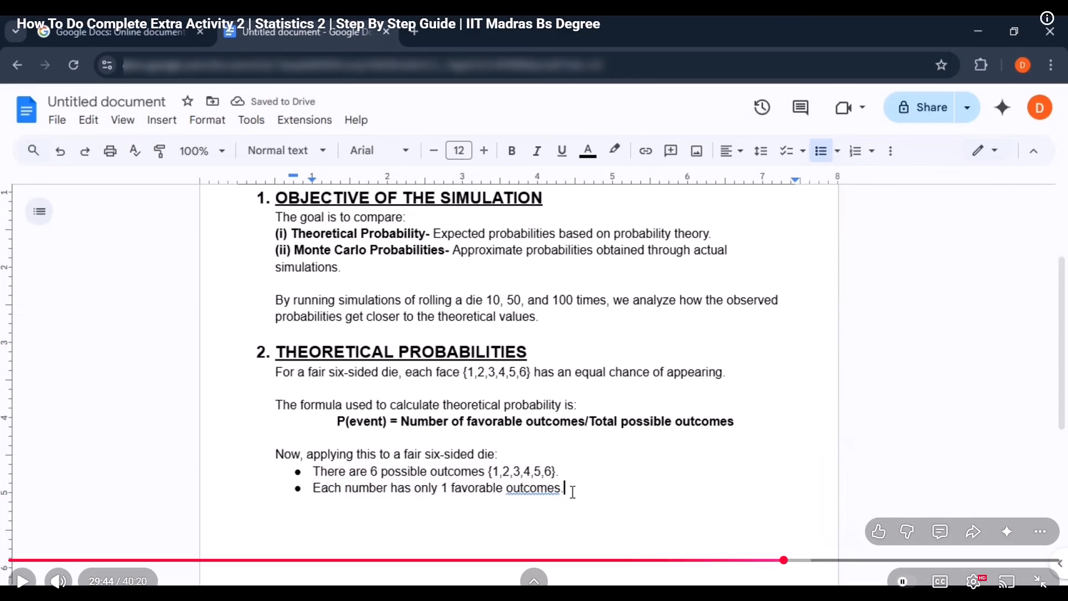
key("alt+Tab")
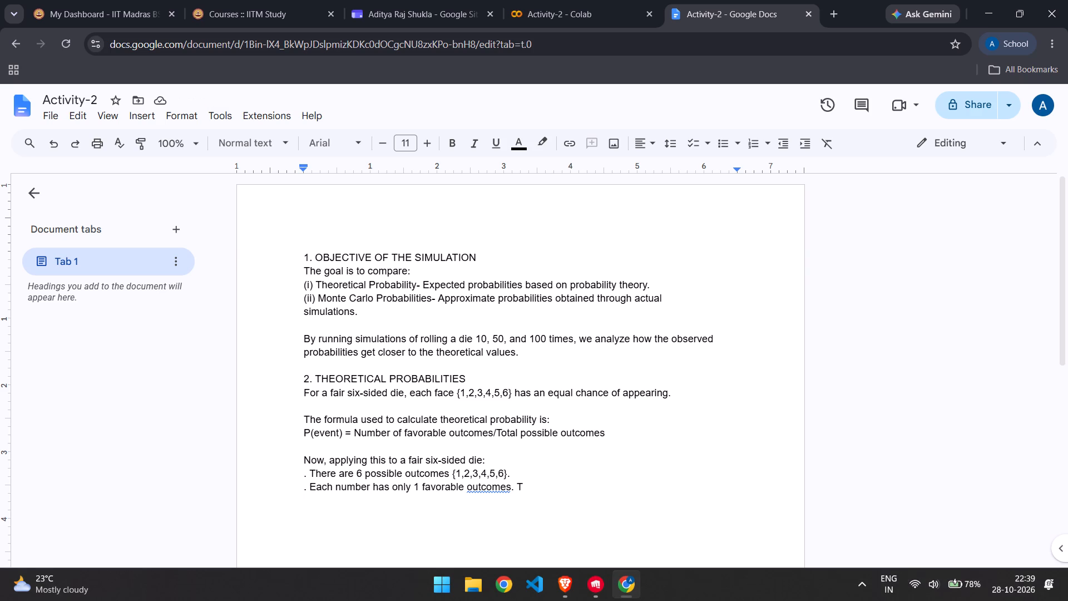
left_click(531, 481)
key("BackSpace")
Switch to the tutorial video in Brave, rewind it to where the ACTIVITY-2 title and first heading are being formatted, and pause it.
key("alt+Tab")
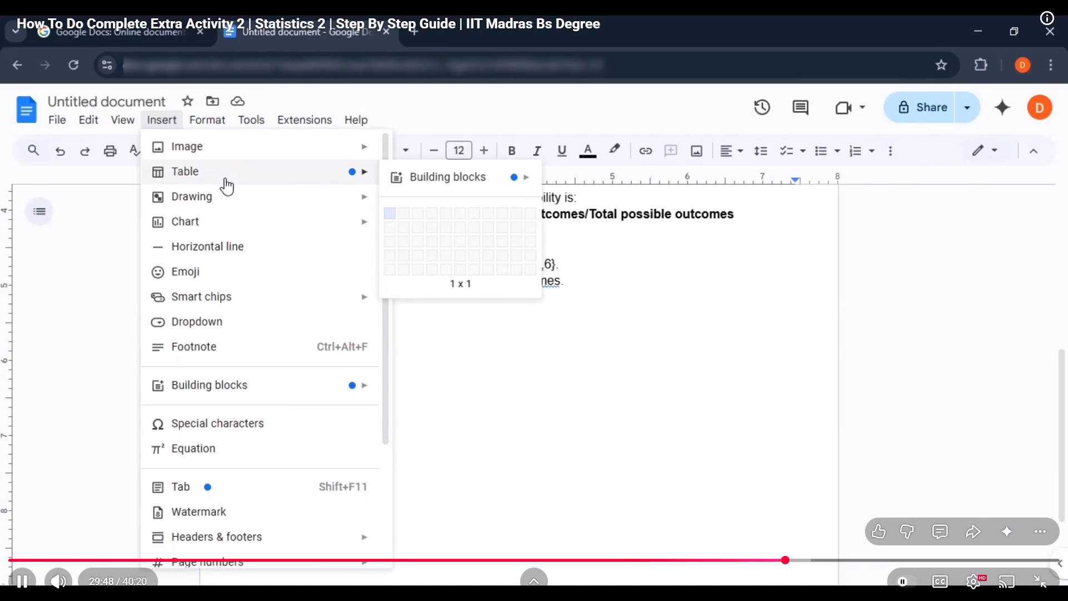
key("Left")
key("Left")
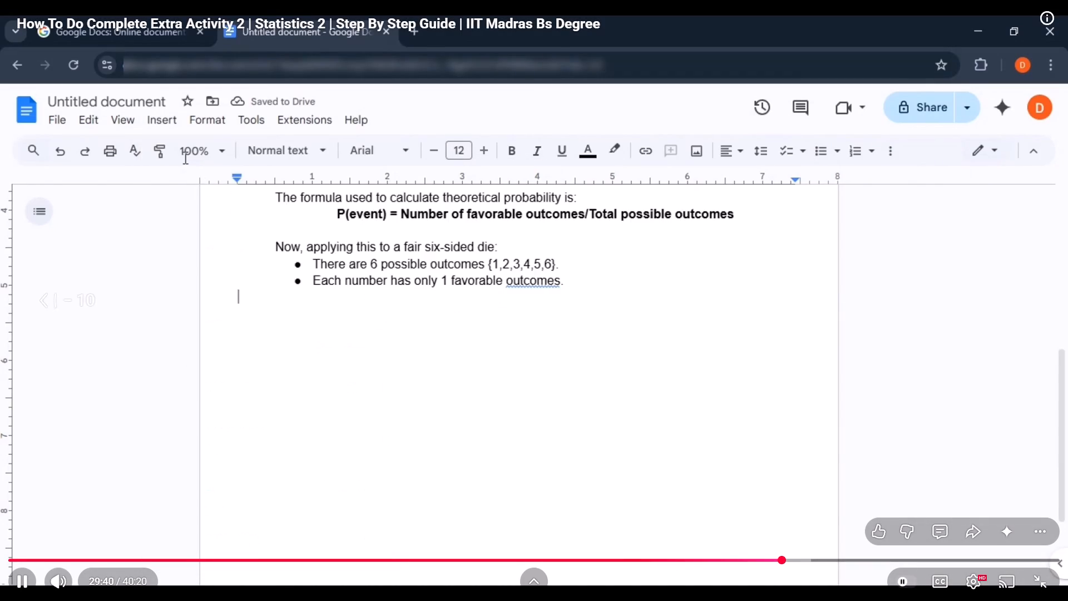
key("Left")
key("Left")
key("Left")
key("Left")
key("Left")
key("Left")
key("Left")
key("Left")
key("Left")
key("Left")
key("Left")
key("Left")
key("Left")
key("Left")
key("Left")
key("Left")
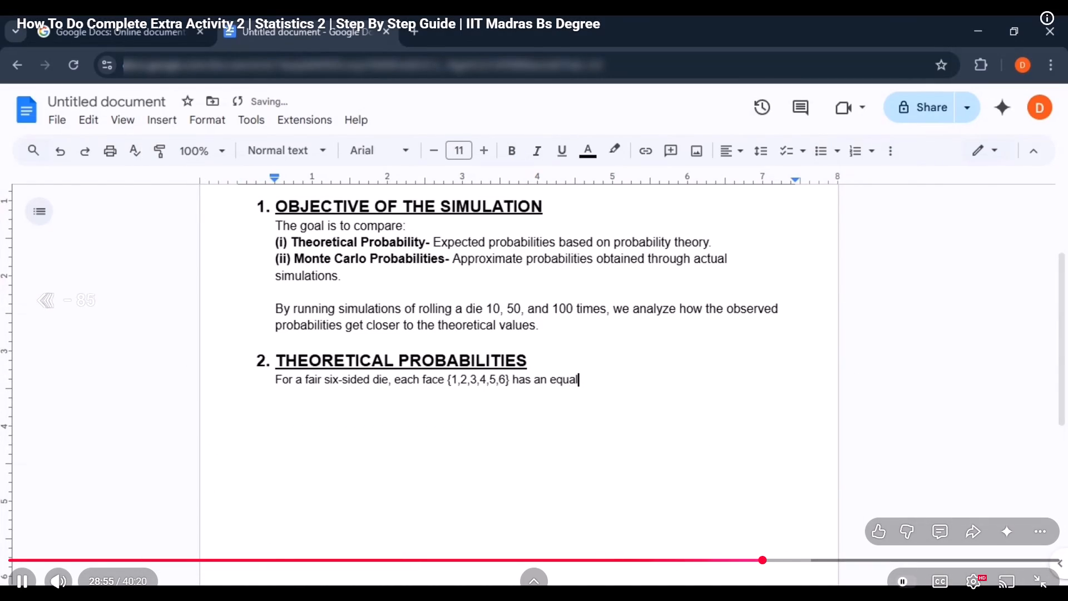
key("Left")
key("space")
In the Activity-2 document, add the title "ACTIVITY-2" at font size 36 on a new line above the "OBJECTIVE OF THE SIMULATION" heading.
key("alt+Tab")
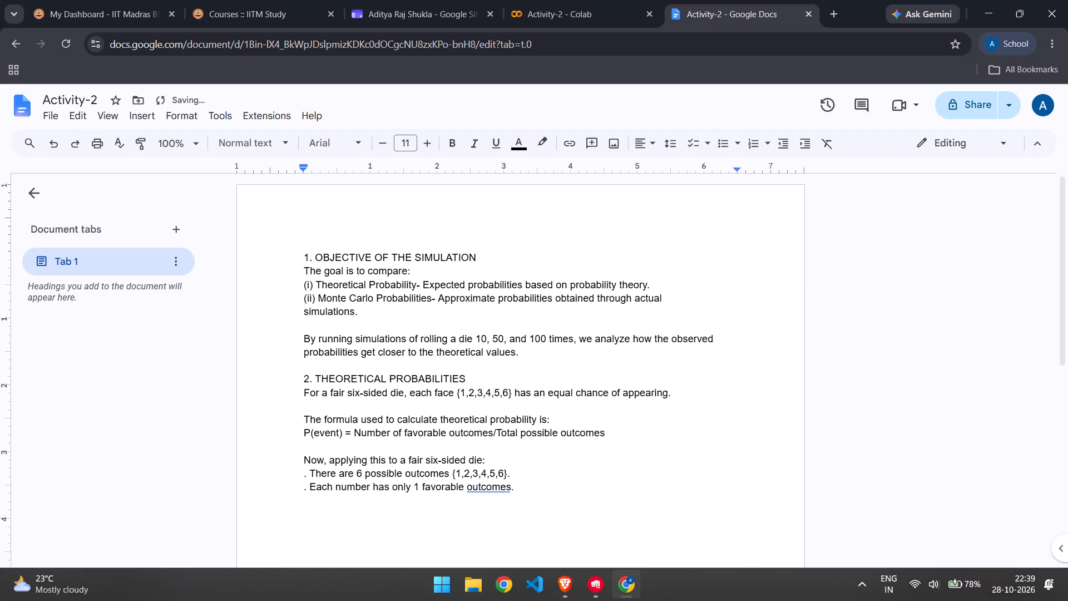
left_click(306, 228)
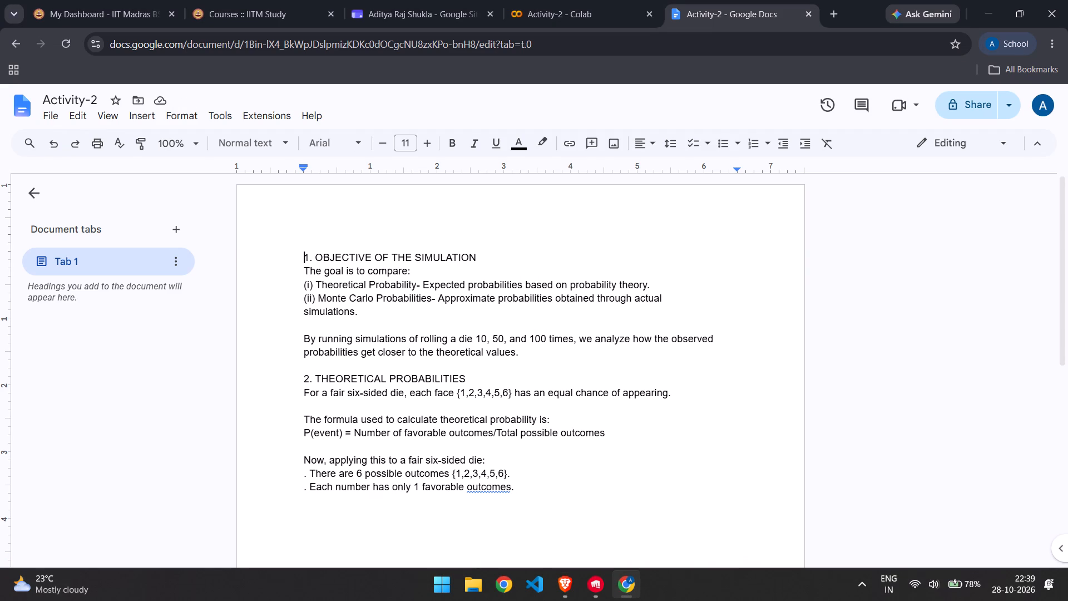
key("Return")
key("Up")
key("space")
key("space")
key("space")
key("space")
key("space")
key("space")
key("space")
key("space")
key("space")
key("space")
key("space")
key("space")
key("space")
key("space")
key("space")
key("space")
key("space")
key("space")
key("space")
key("space")
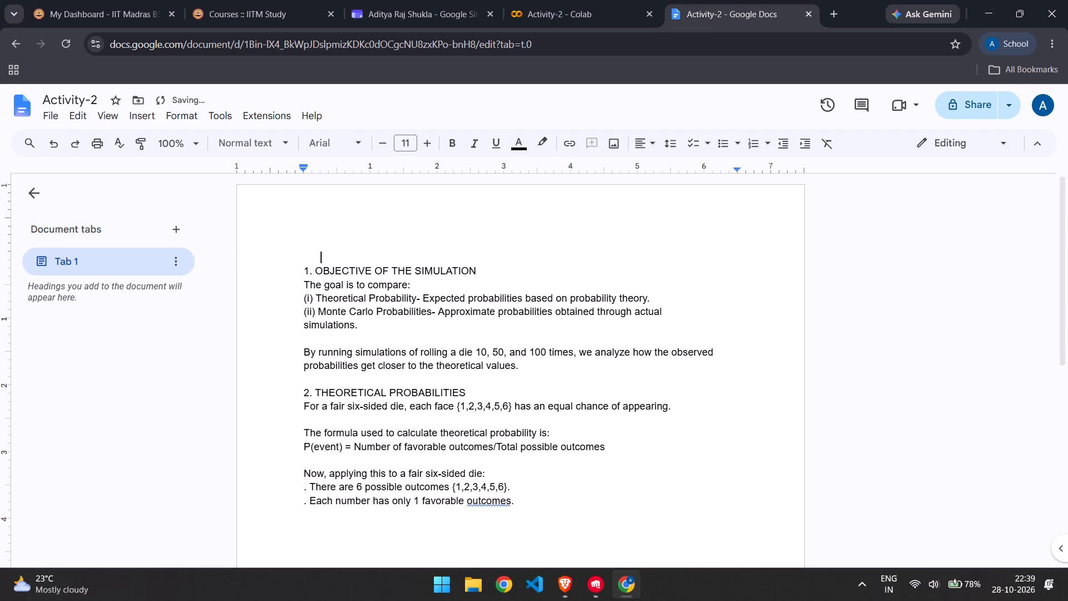
left_click(401, 142)
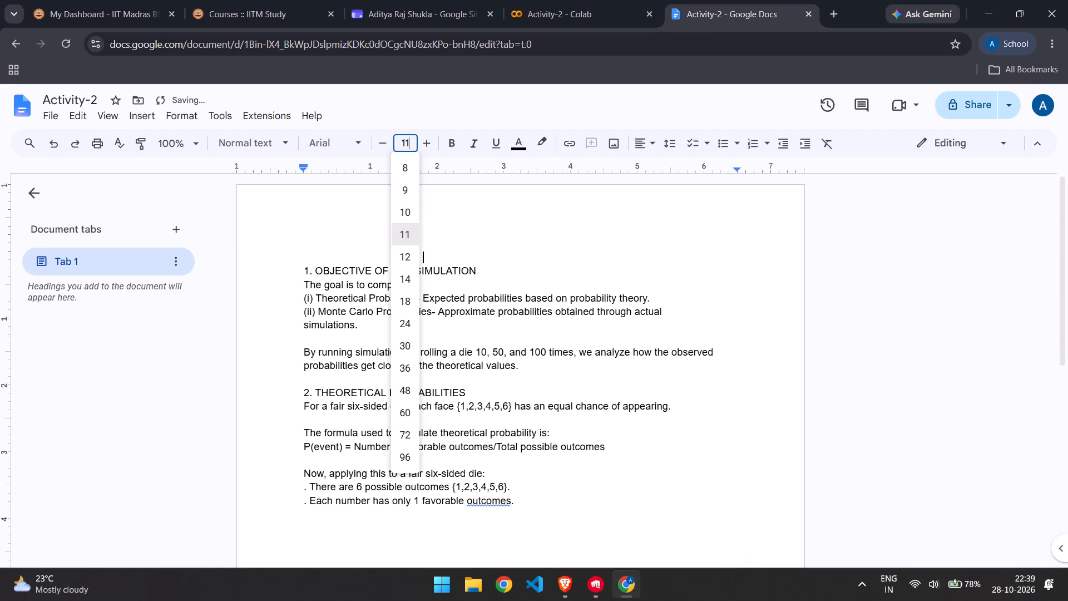
left_click(409, 359)
key("shift+a")
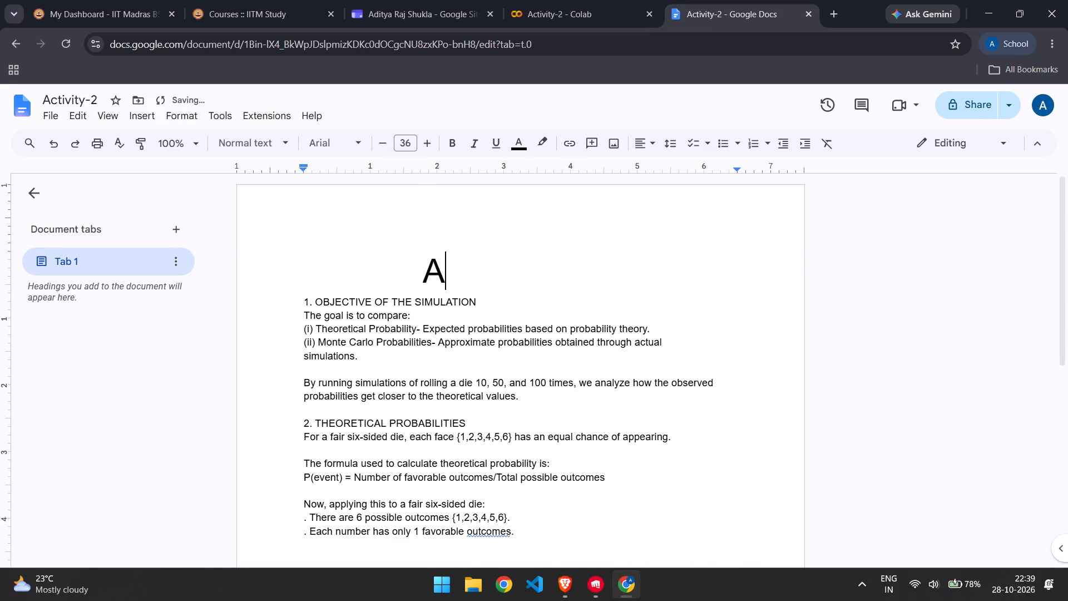
key("c")
key("BackSpace")
type("CTIVITY-")
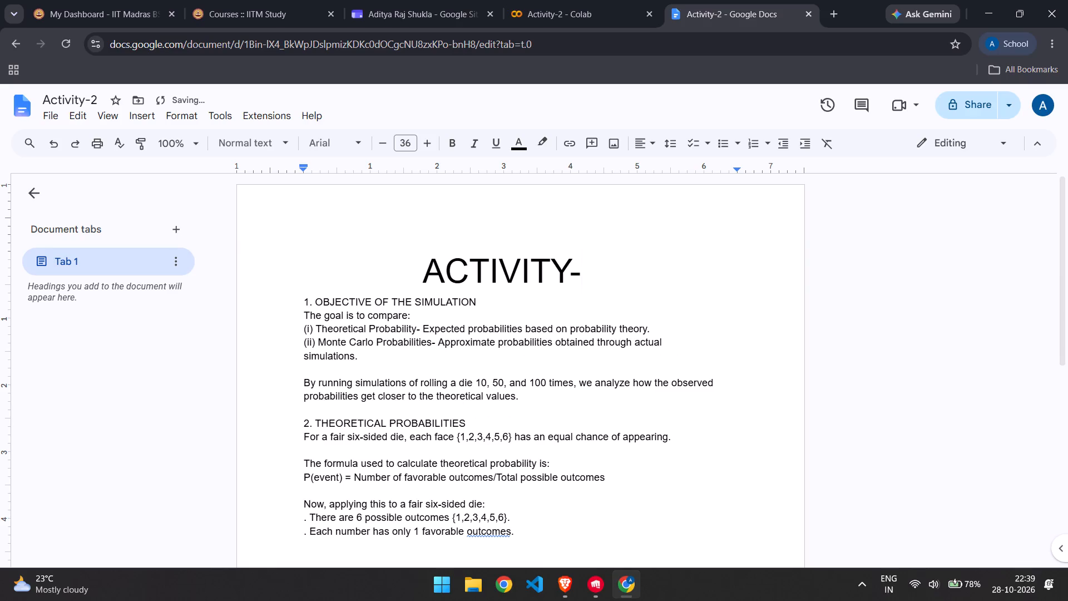
key("shift+at")
key("BackSpace")
key("2")
Centre-align the ACTIVITY-2 title and delete the padding spaces in front of it.
key("Left")
key("Left")
key("Left")
left_click(651, 142)
left_click(662, 175)
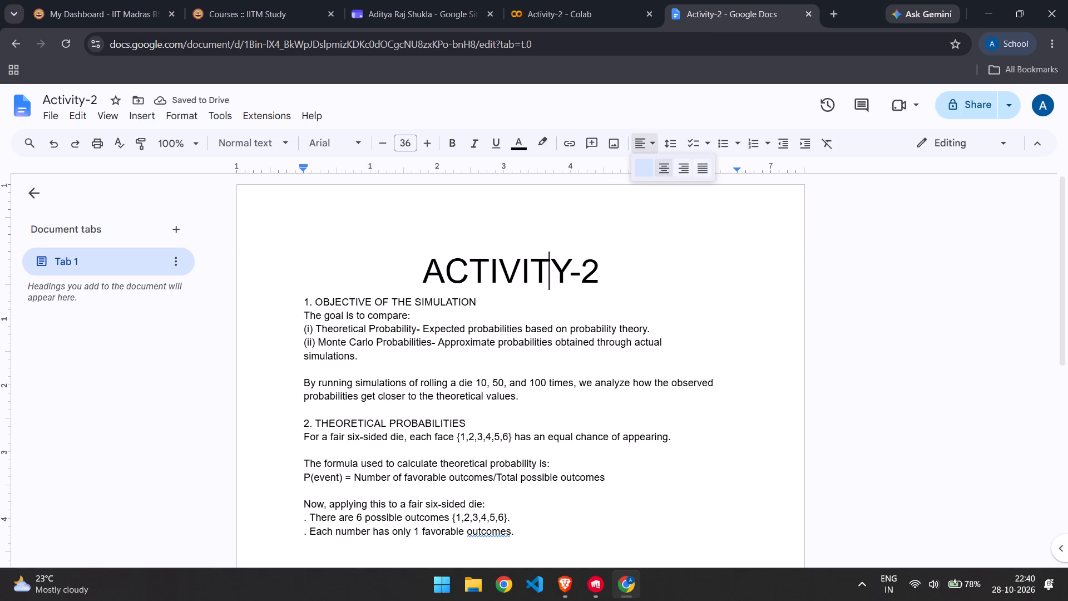
left_click(647, 137)
left_click(501, 266)
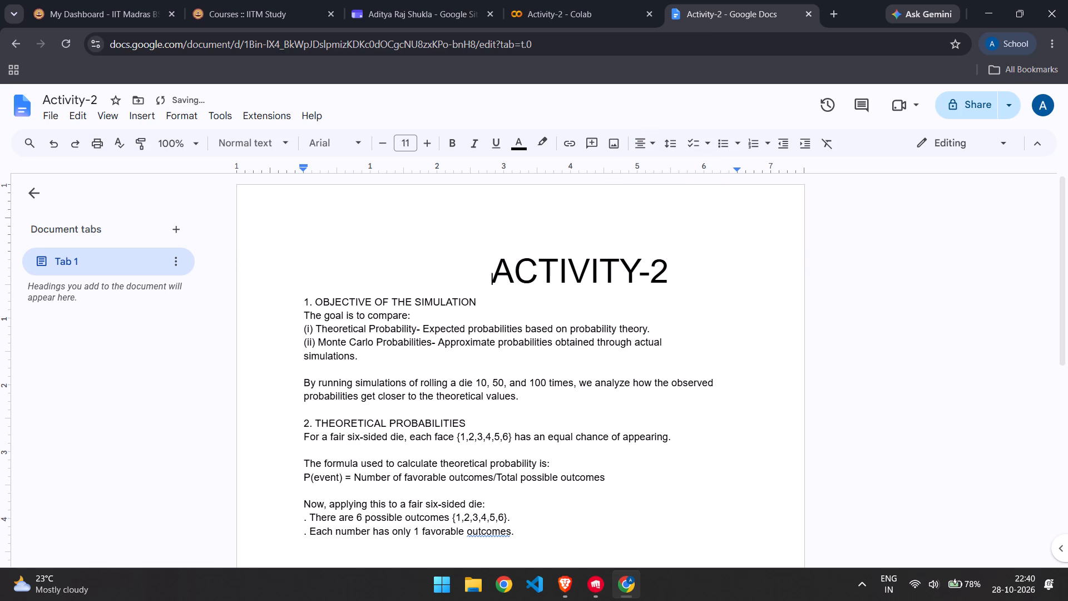
key("BackSpace")
key("BackSpace")
key("BackSpace")
key("BackSpace")
key("BackSpace")
key("BackSpace")
key("BackSpace")
key("BackSpace")
key("BackSpace")
key("BackSpace")
key("BackSpace")
key("BackSpace")
key("BackSpace")
key("BackSpace")
key("BackSpace")
key("BackSpace")
key("BackSpace")
key("BackSpace")
key("BackSpace")
key("BackSpace")
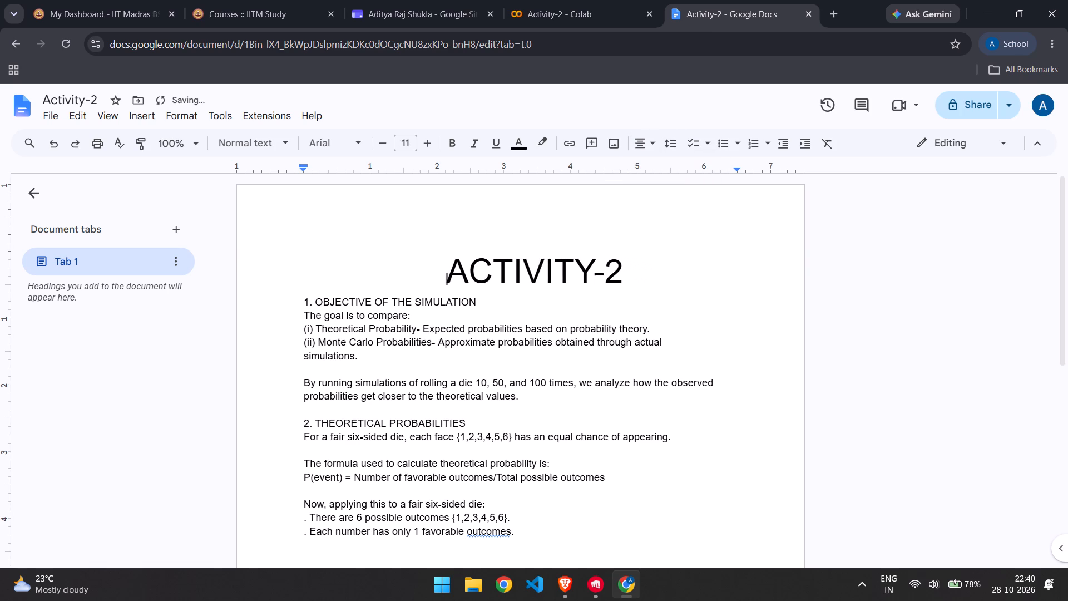
left_click(636, 136)
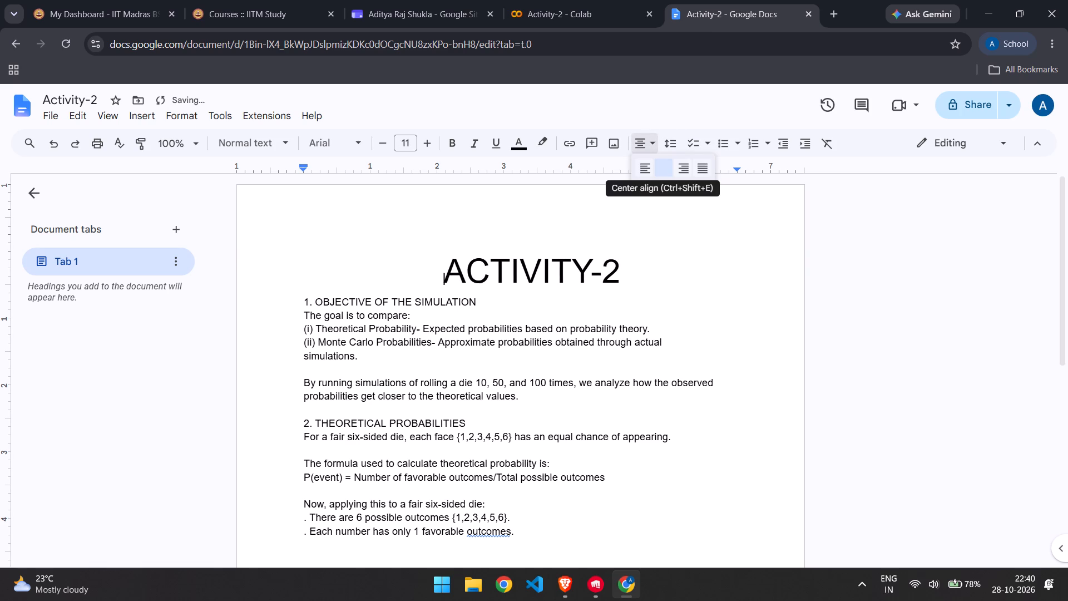
left_click(667, 166)
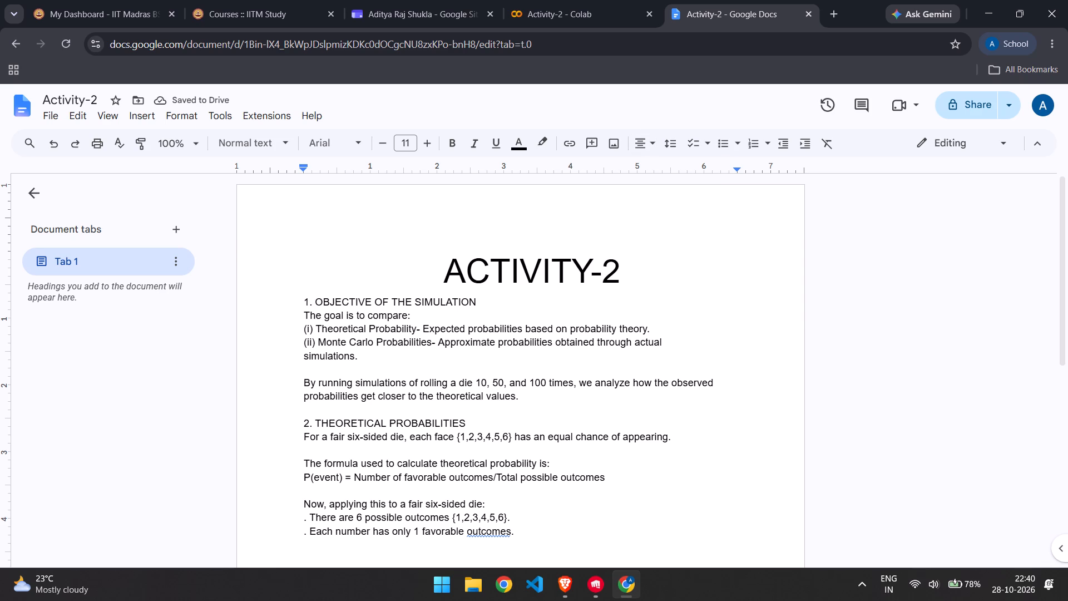
key("BackSpace")
key("BackSpace")
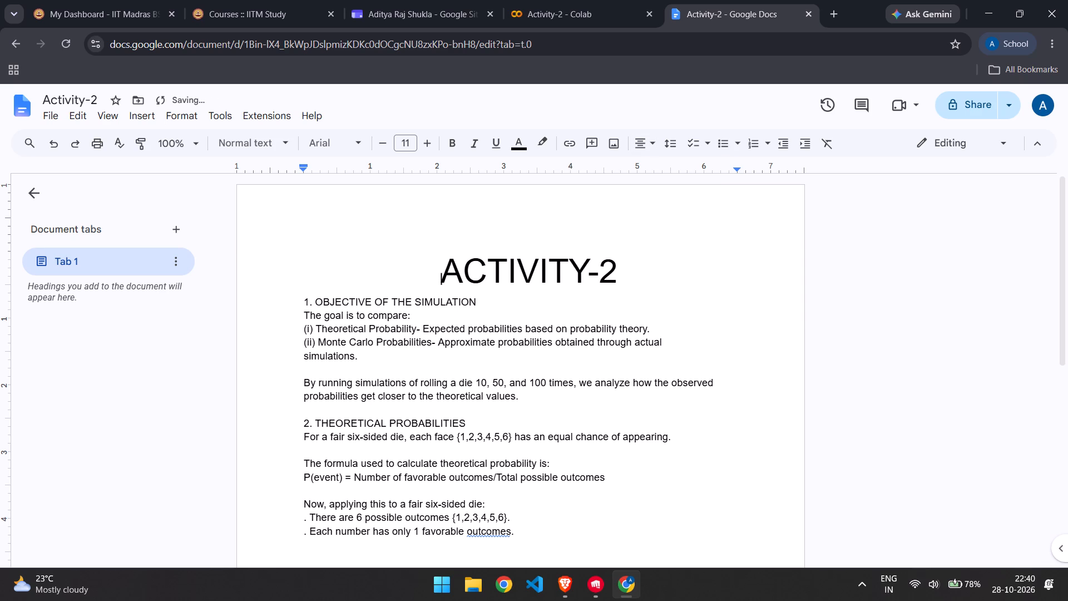
Make "ACTIVITY" and "2" in the title bold and underlined.
left_click(502, 251)
double_click(507, 261)
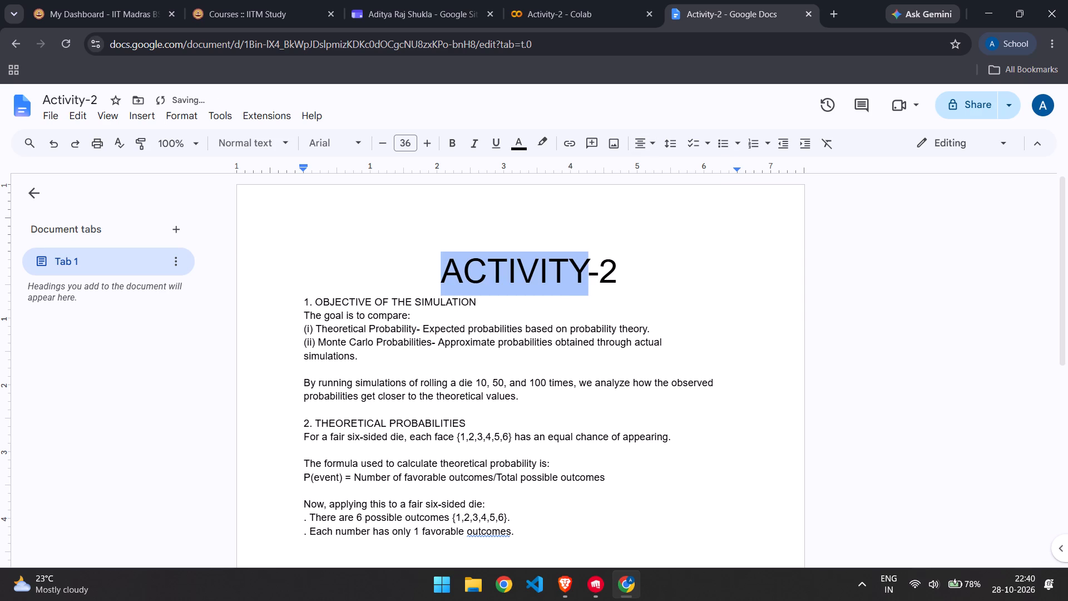
left_click(455, 141)
left_click(497, 143)
left_click(598, 358)
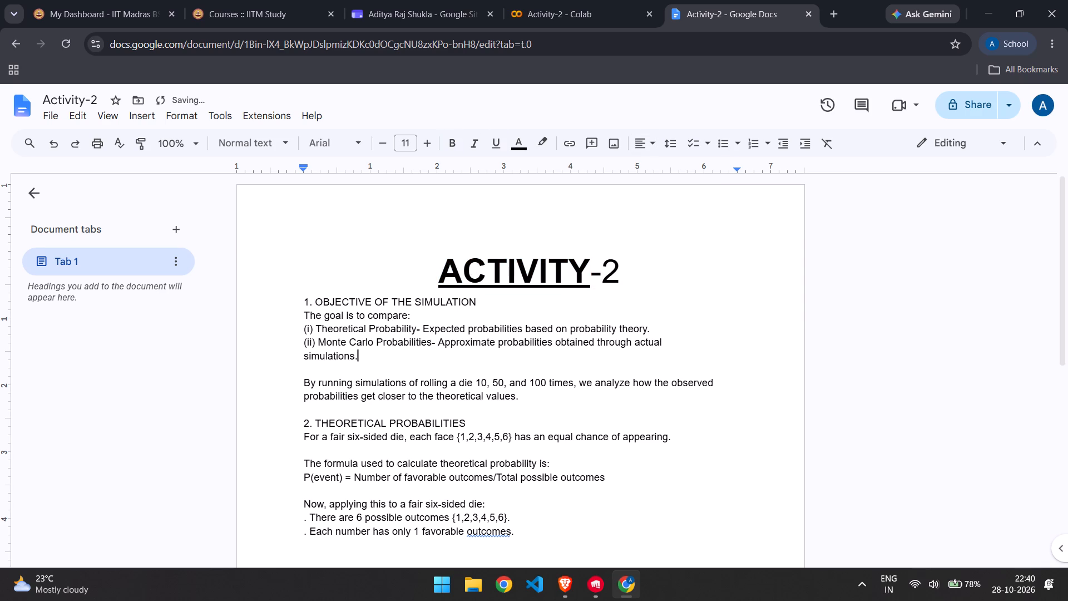
double_click(608, 264)
left_click(596, 266)
double_click(616, 268)
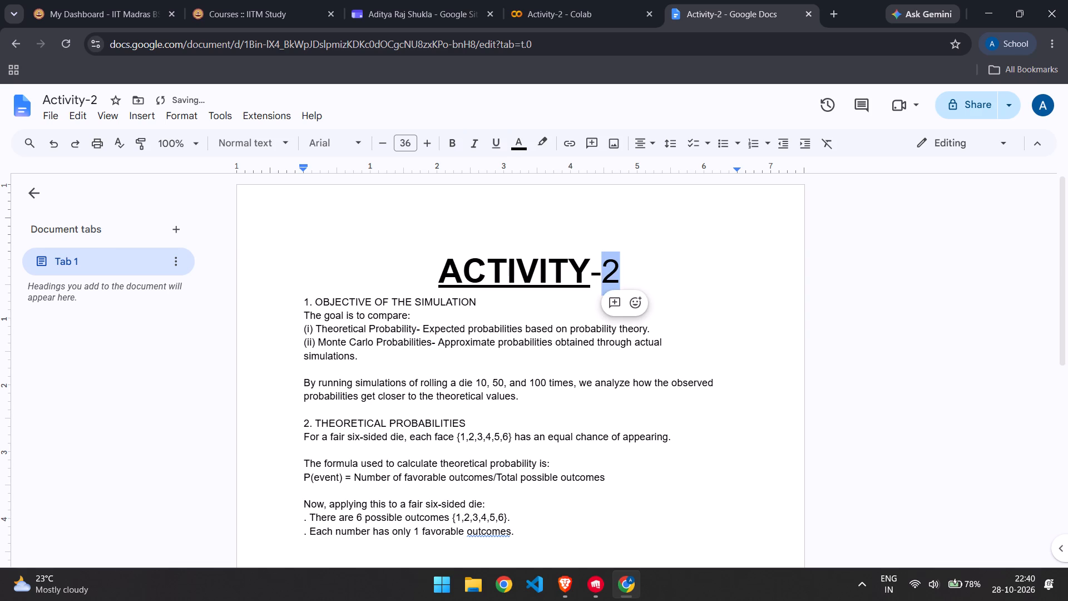
left_click(453, 145)
left_click(472, 148)
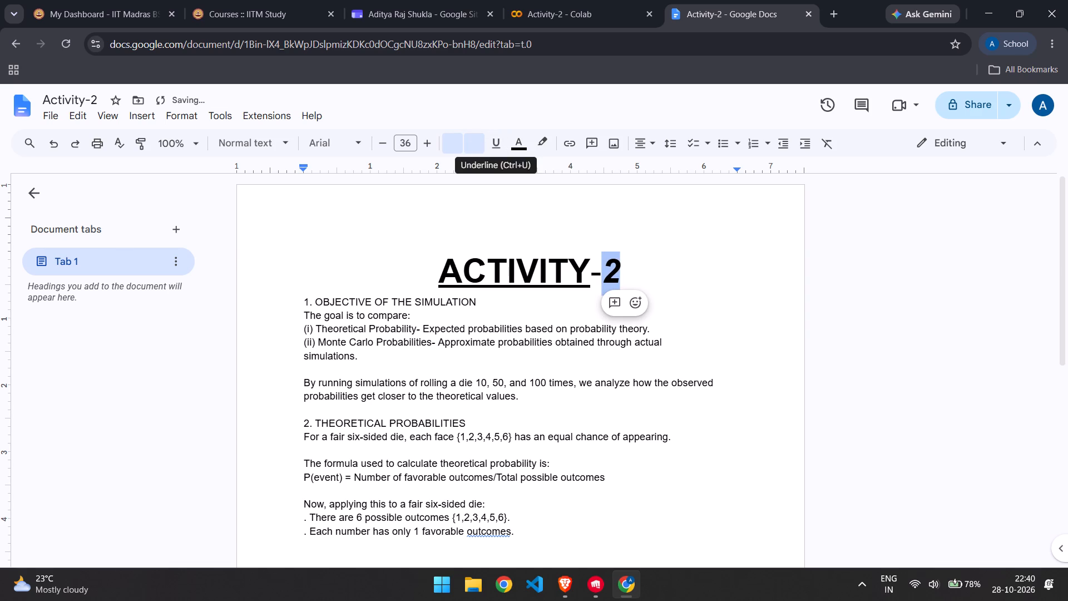
left_click(481, 145)
left_click(498, 144)
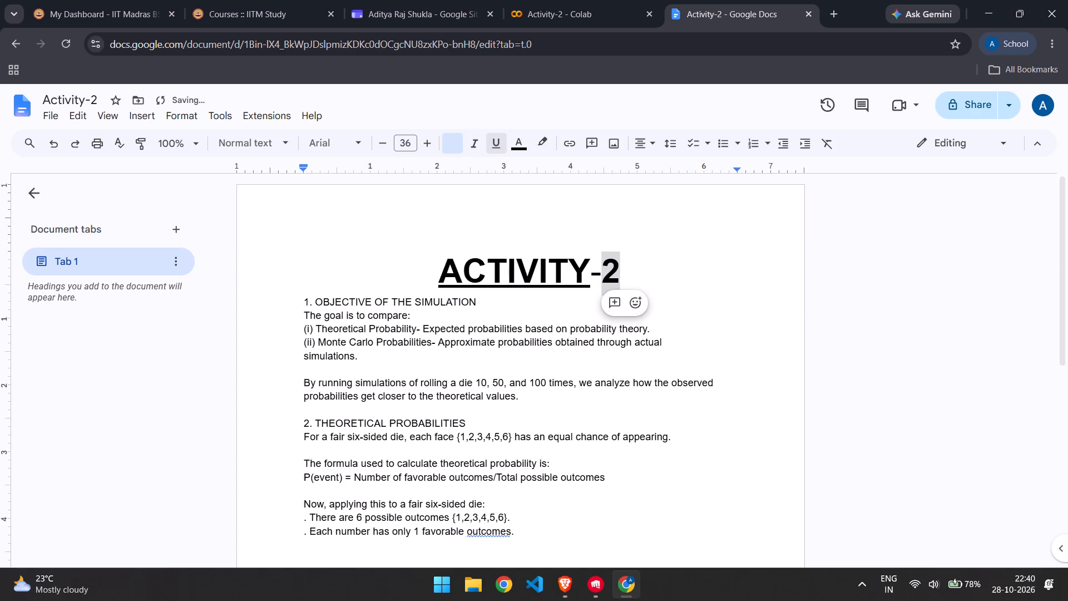
Set all the text below the title to font size 12.
left_click_drag(303, 301, 556, 537)
left_click(429, 136)
left_click(517, 365)
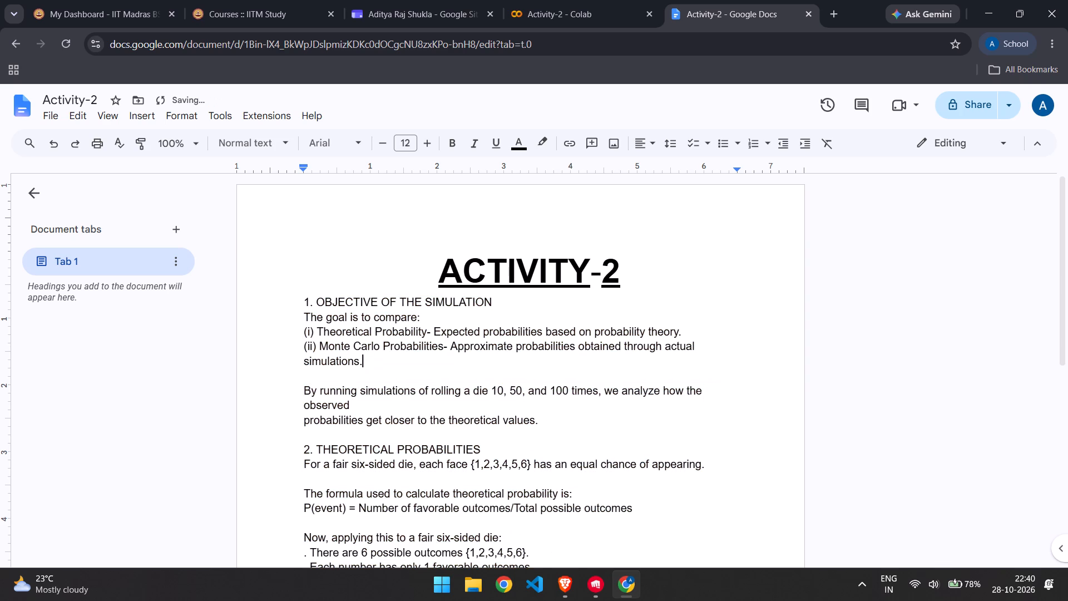
Match the section headings to the video at 29:33: make "1. OBJECTIVE OF THE SIMULATION" and "2. THEORETICAL PROBABILITIES" size 14, bold and underlined.
scroll(433, 300, "down", 1)
key("alt+Tab")
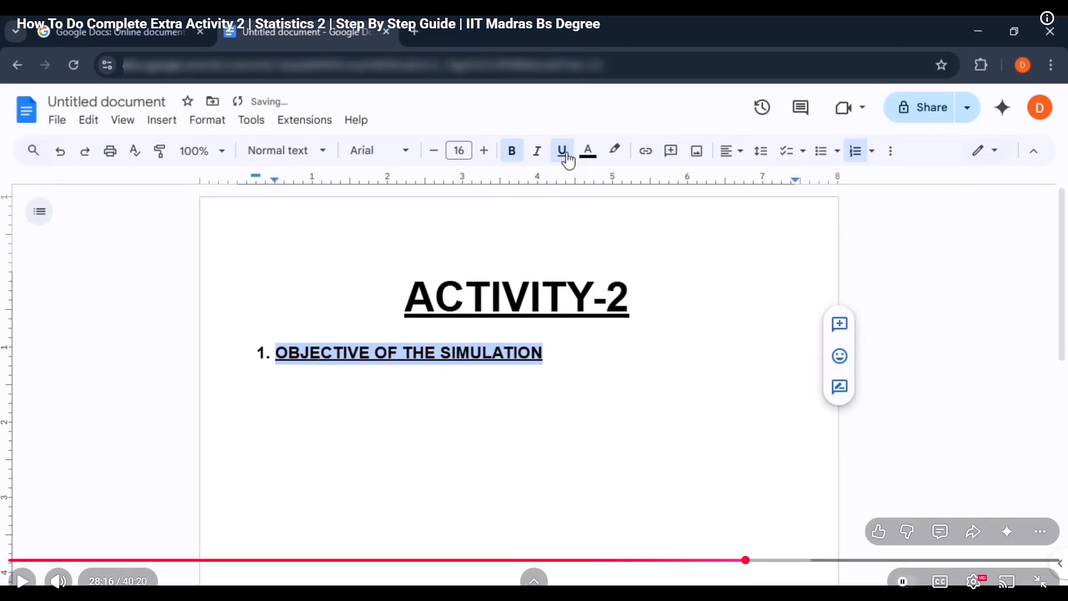
left_click(779, 557)
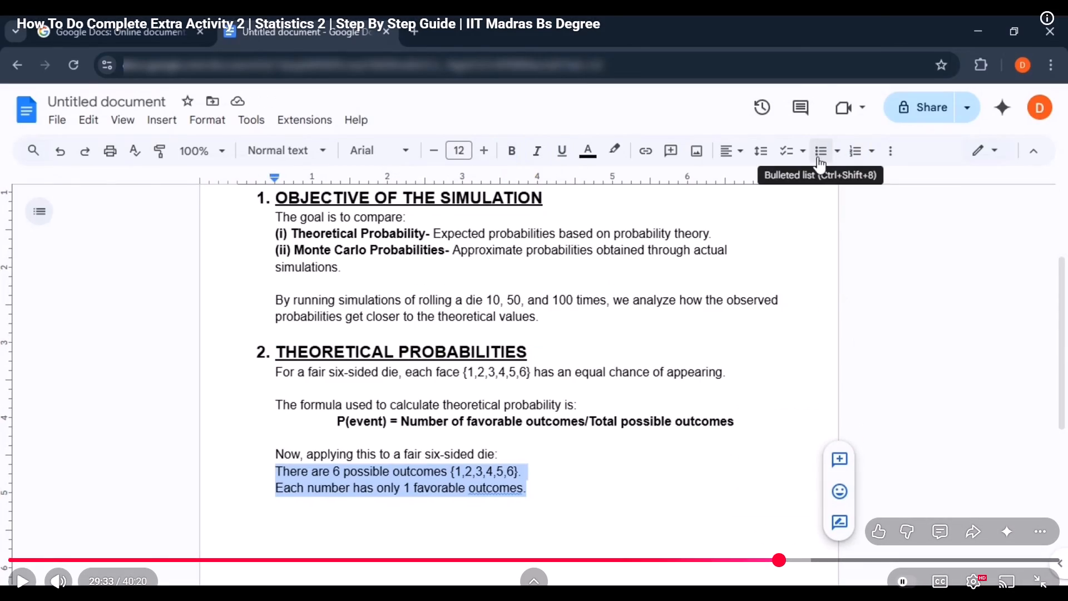
key("alt+Tab")
left_click_drag(506, 258, 343, 255)
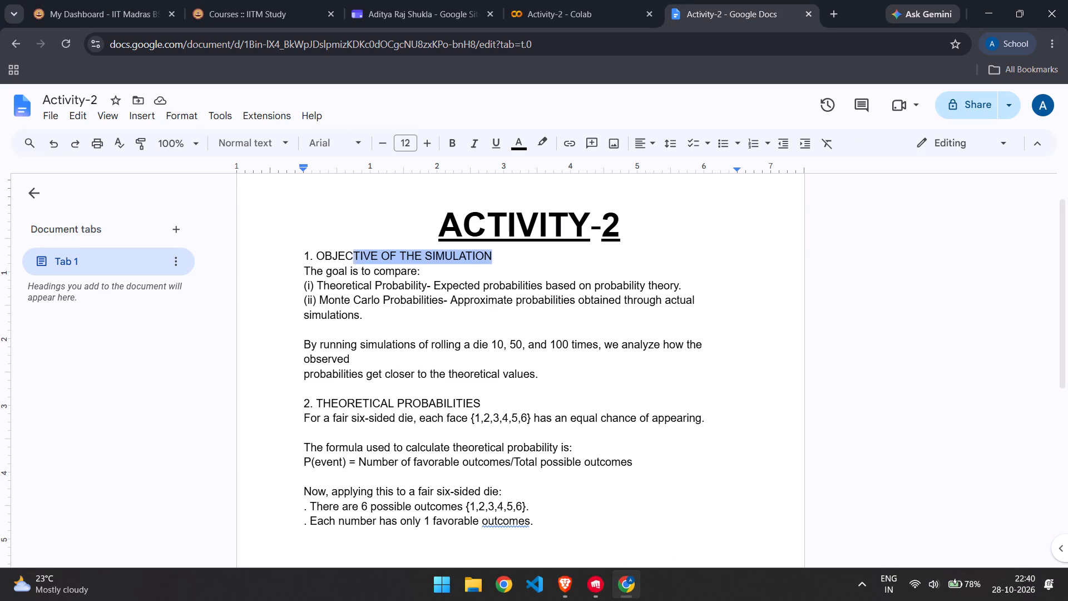
left_click_drag(343, 255, 297, 254)
left_click_drag(486, 400, 304, 403, "ctrl")
left_click(428, 144)
left_click(428, 144)
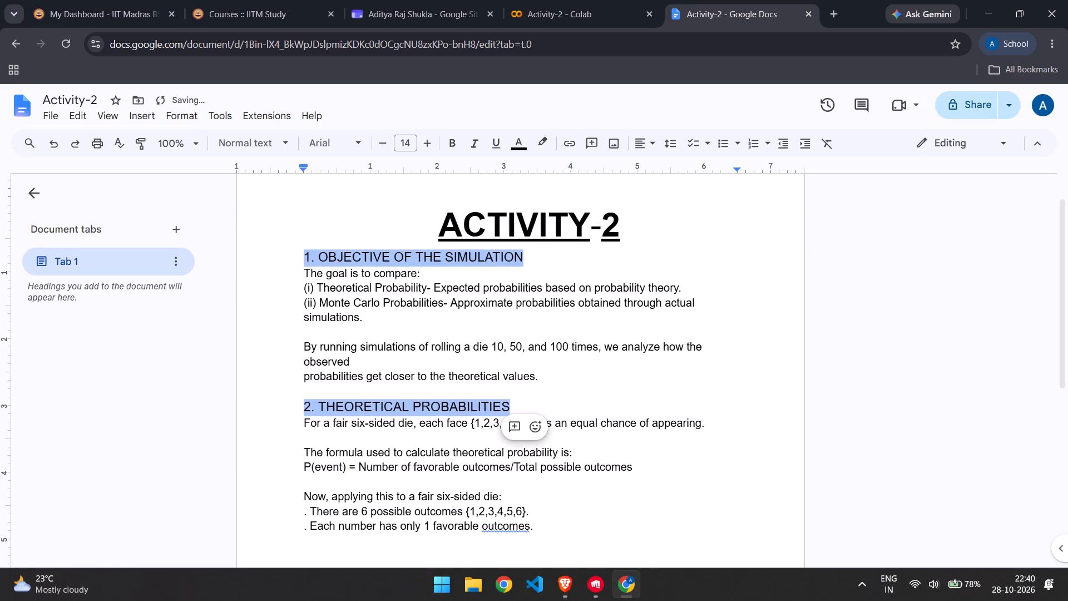
left_click(450, 143)
key("alt+Tab")
key("alt+Tab")
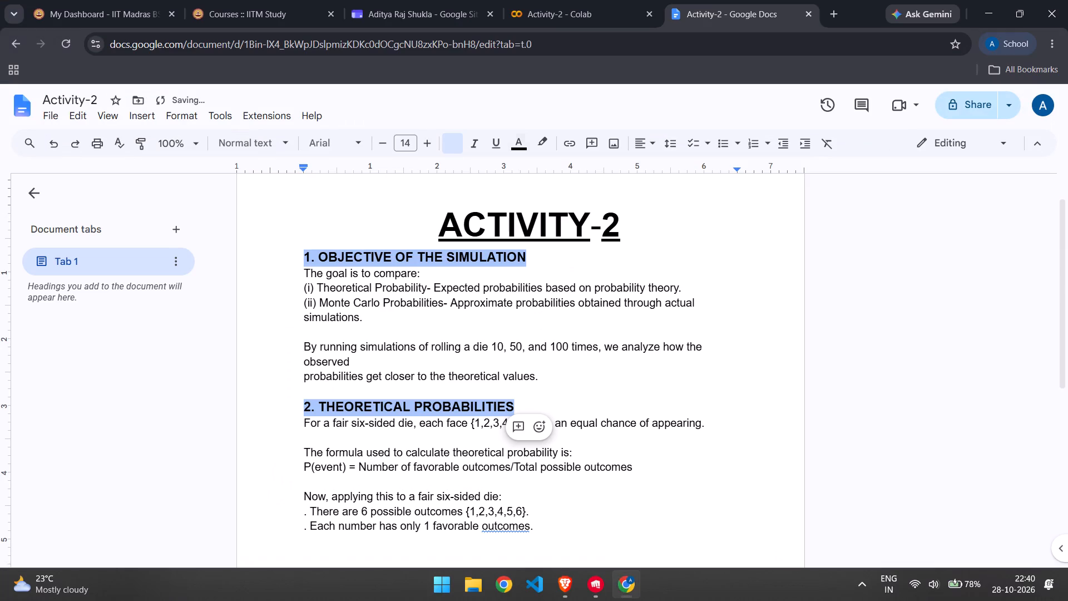
left_click(495, 145)
Bold "Theoretical Probability", "Monte Carlo Probabilities" and the P(event) formula line, comparing the formatting with the tutorial video.
key("alt+Tab")
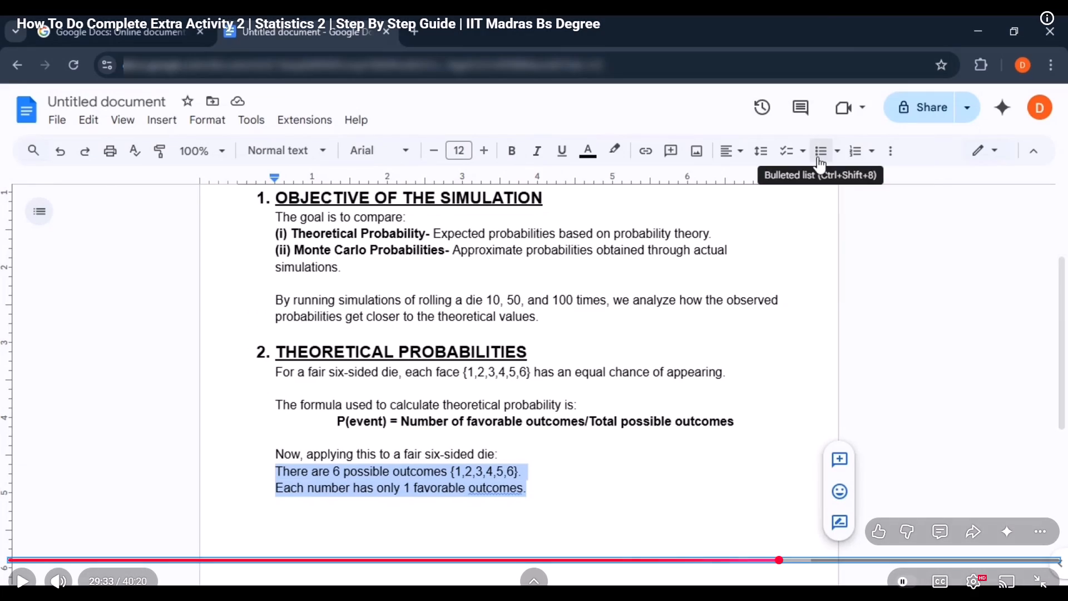
key("alt+Tab")
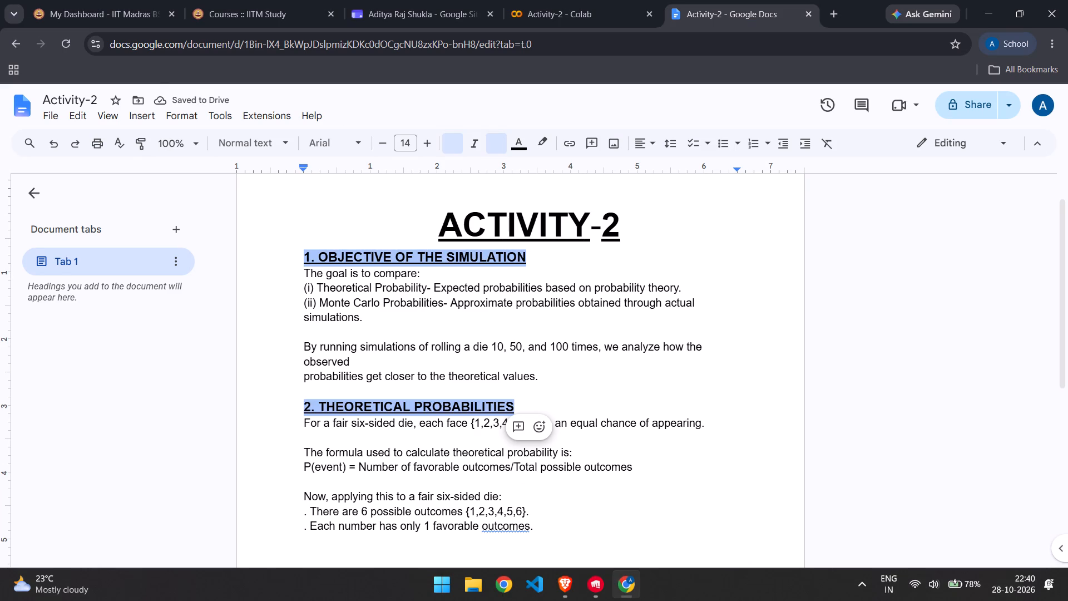
left_click_drag(300, 466, 637, 472)
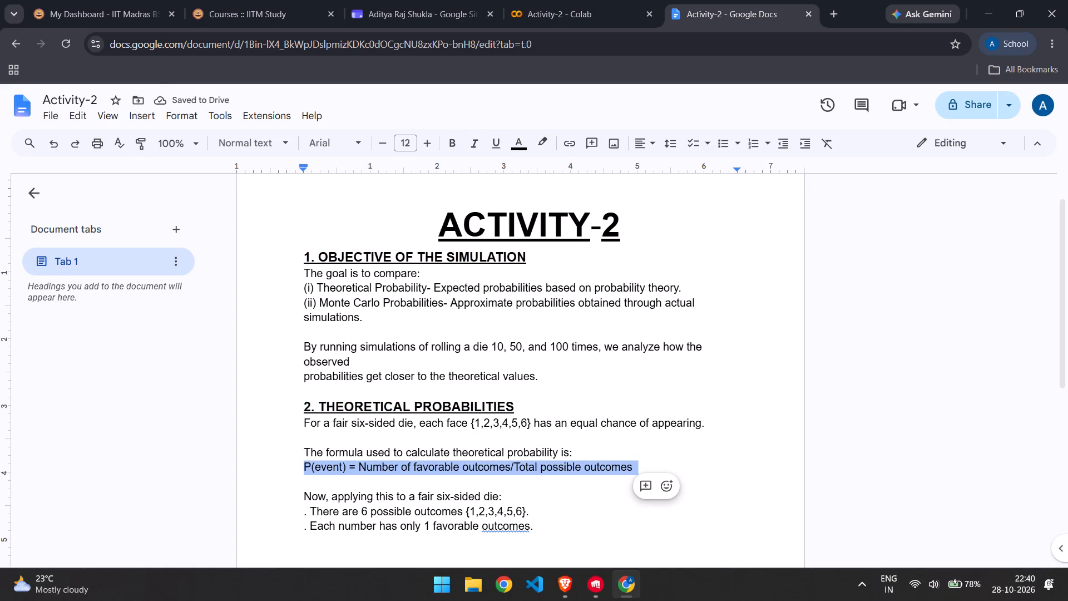
left_click_drag(319, 285, 425, 296, "ctrl")
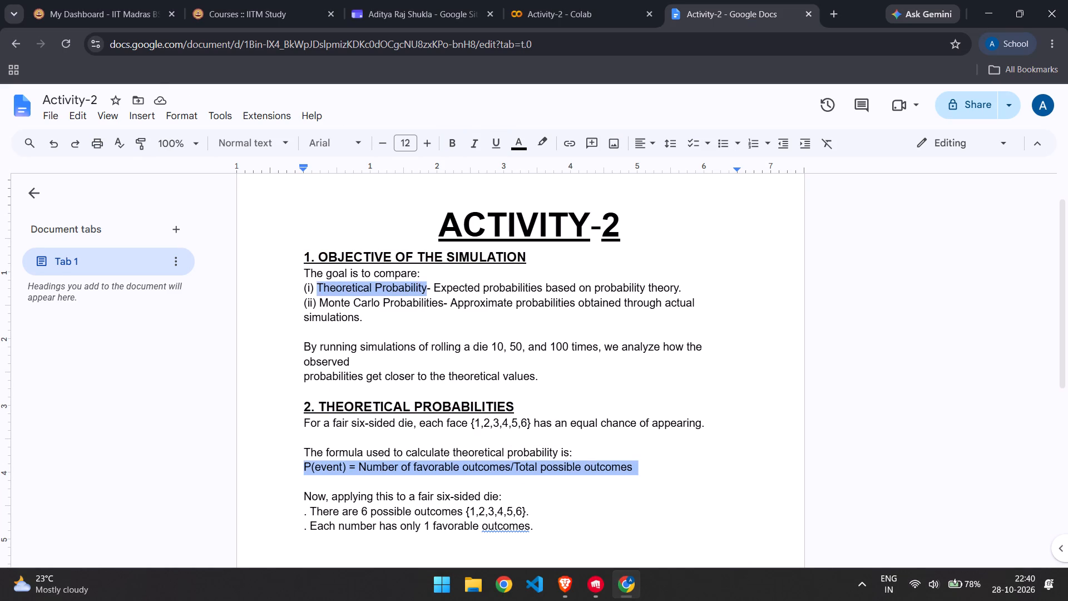
left_click_drag(425, 296, 426, 296, "ctrl")
left_click_drag(320, 306, 444, 306, "ctrl")
left_click(457, 142)
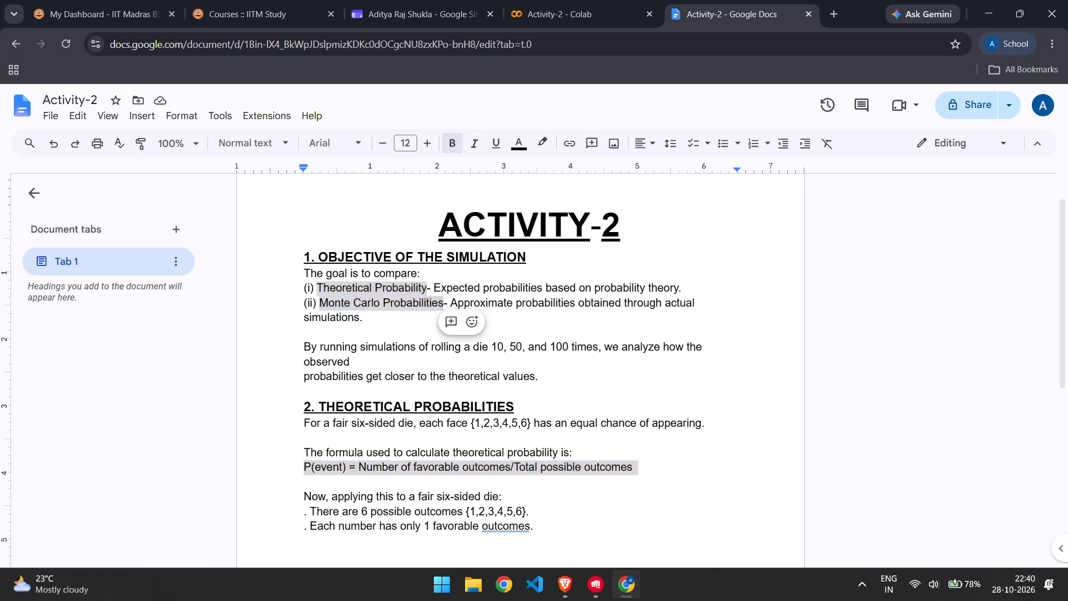
key("alt+Tab")
key("alt+Tab")
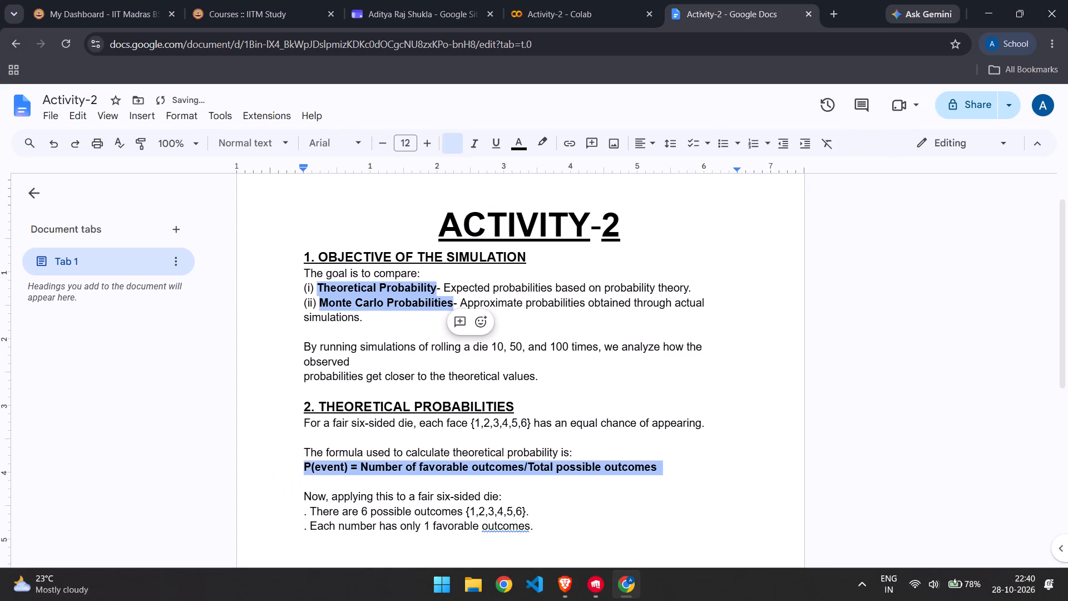
key("alt+Tab")
key("alt+Tab")
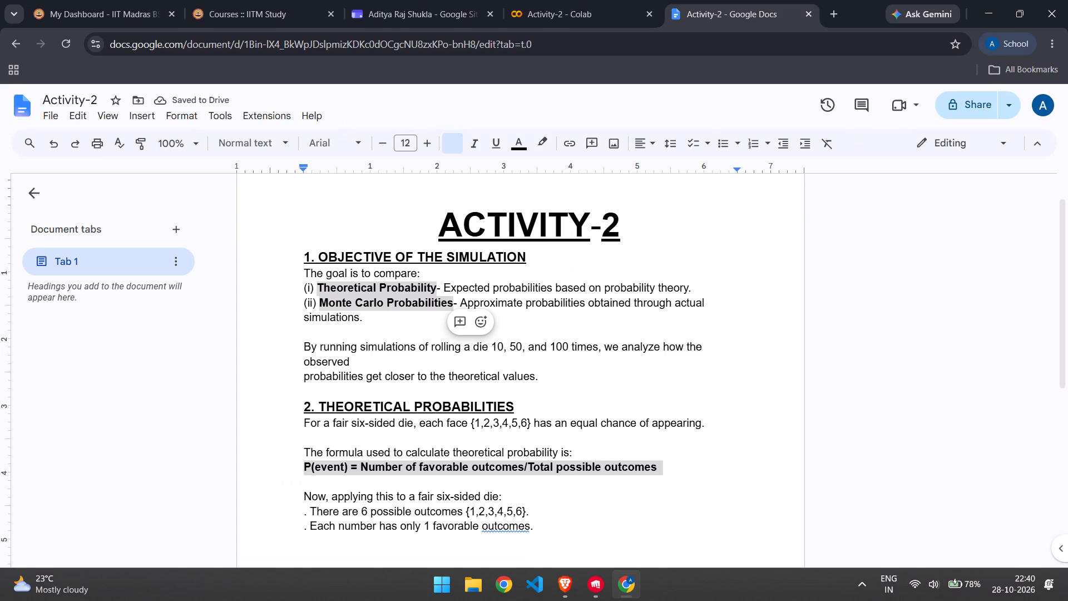
Indent the bold P(event) formula line with seven leading spaces, following the layout shown in the tutorial video.
key("alt+Tab")
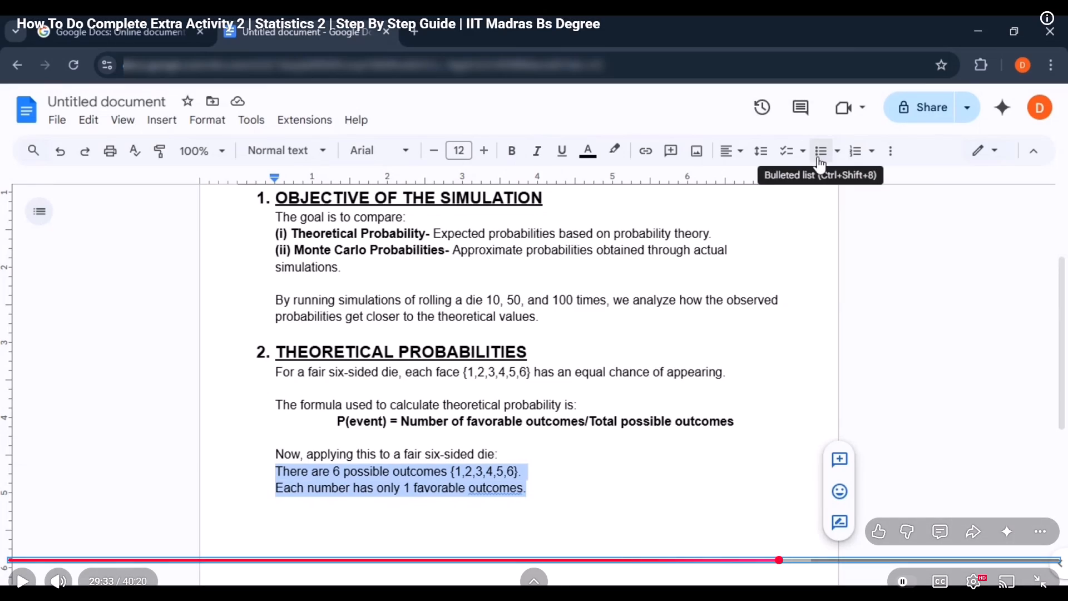
key("alt+Tab")
left_click(305, 469)
key("space")
key("space")
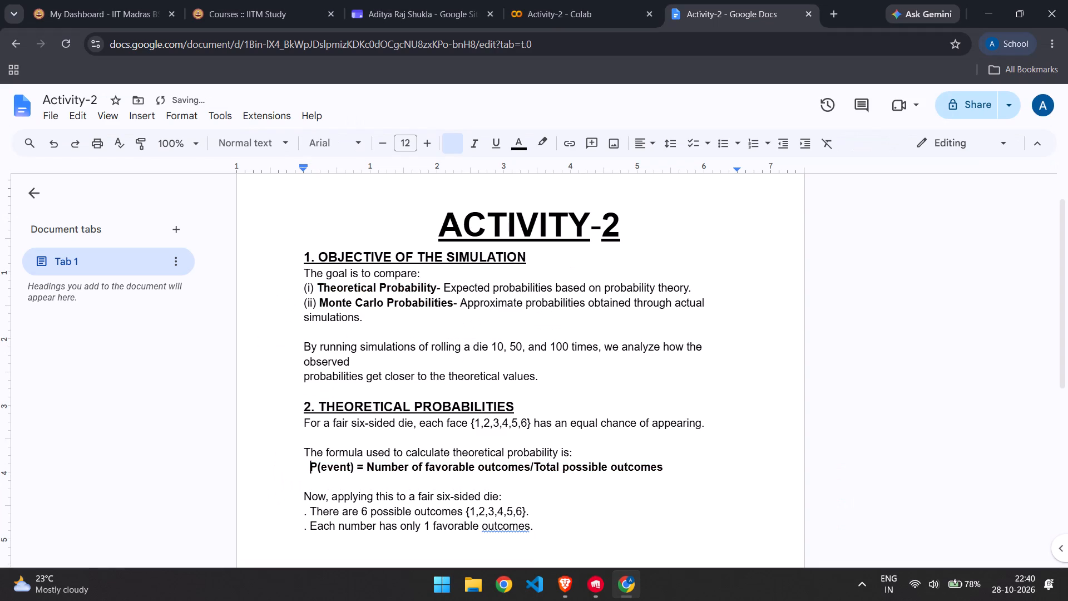
key("space")
key("space")
key("space")
key("space")
key("space")
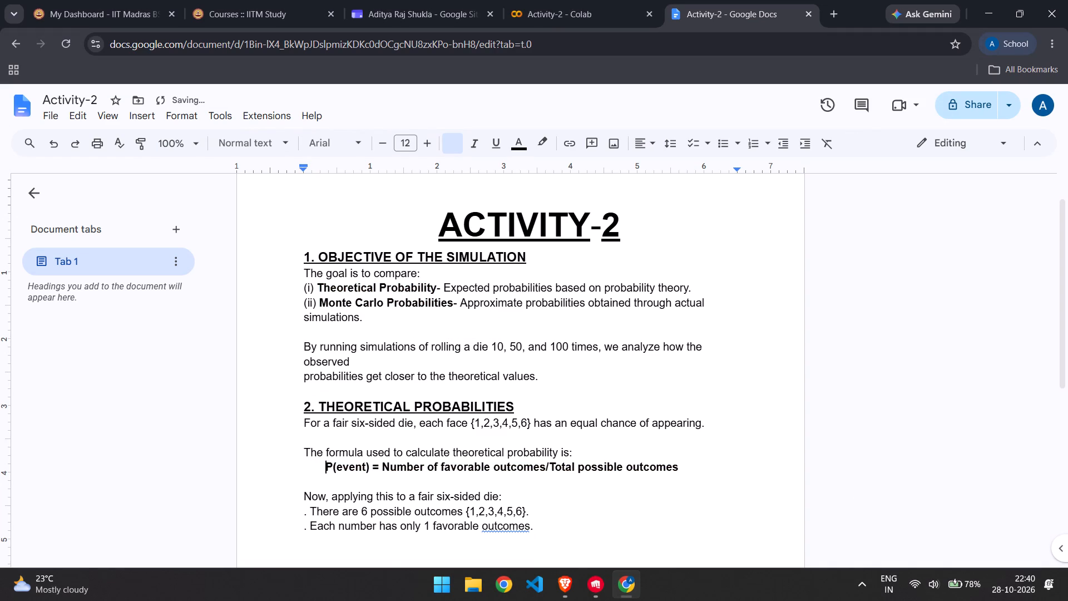
Remove the leading dots and spaces from the "There are 6 possible outcomes" and "Each number has only 1 favorable outcomes" lines.
left_click(310, 511)
key("alt+Tab")
key("alt+Tab")
left_click_drag(310, 514, 308, 522)
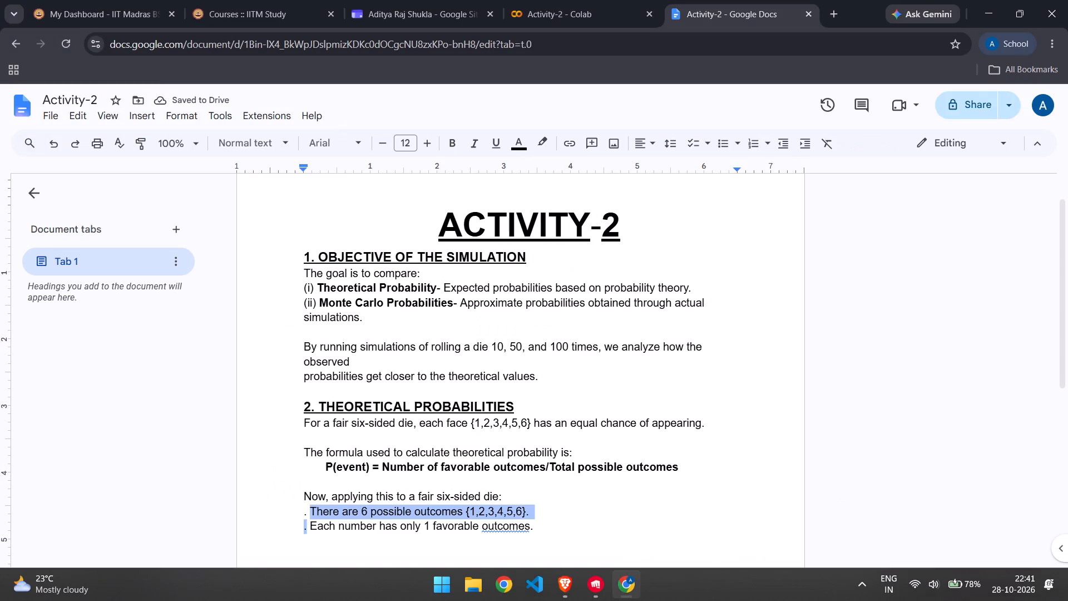
left_click_drag(308, 522, 321, 528)
left_click(313, 525)
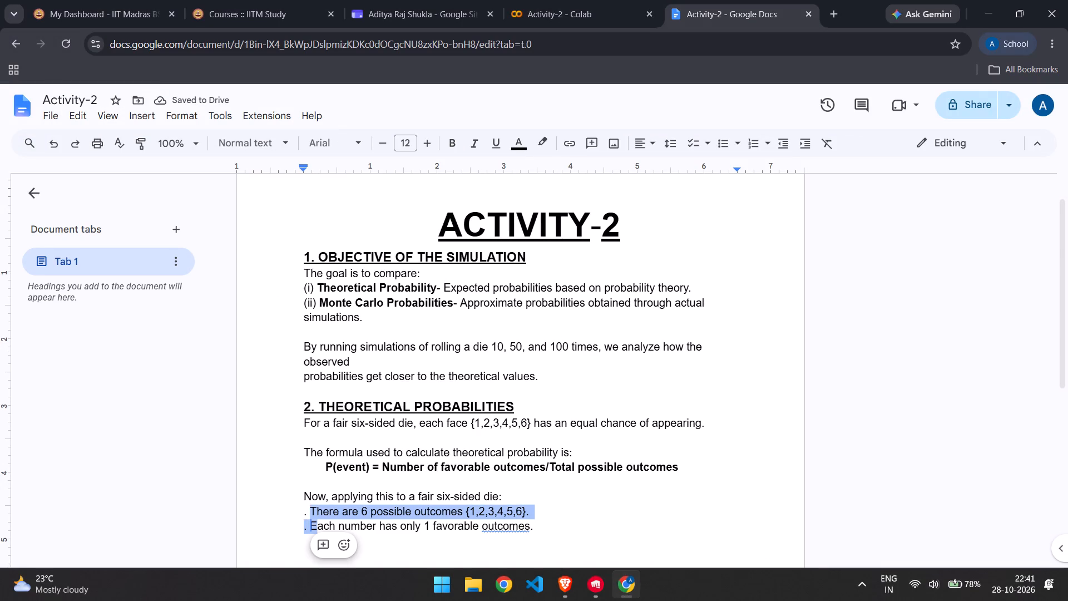
key("BackSpace")
left_click(310, 514)
key("BackSpace")
key("BackSpace")
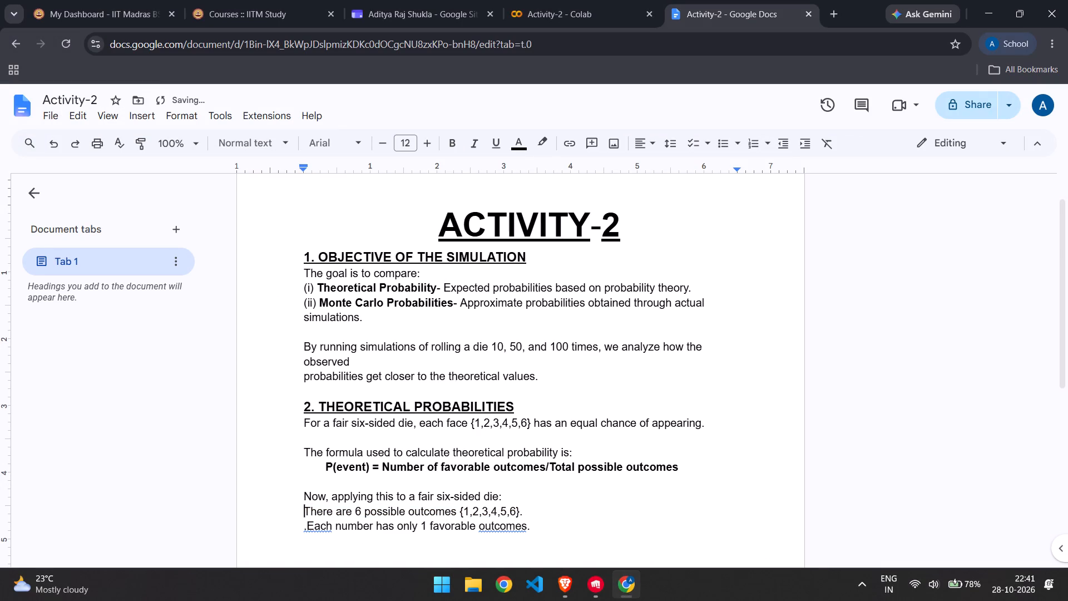
left_click(308, 525)
key("BackSpace")
Turn the two outcome lines under "Now, applying this to a fair six-sided die:" into a bulleted list, removing the extra empty bullet.
left_click_drag(307, 511, 558, 536)
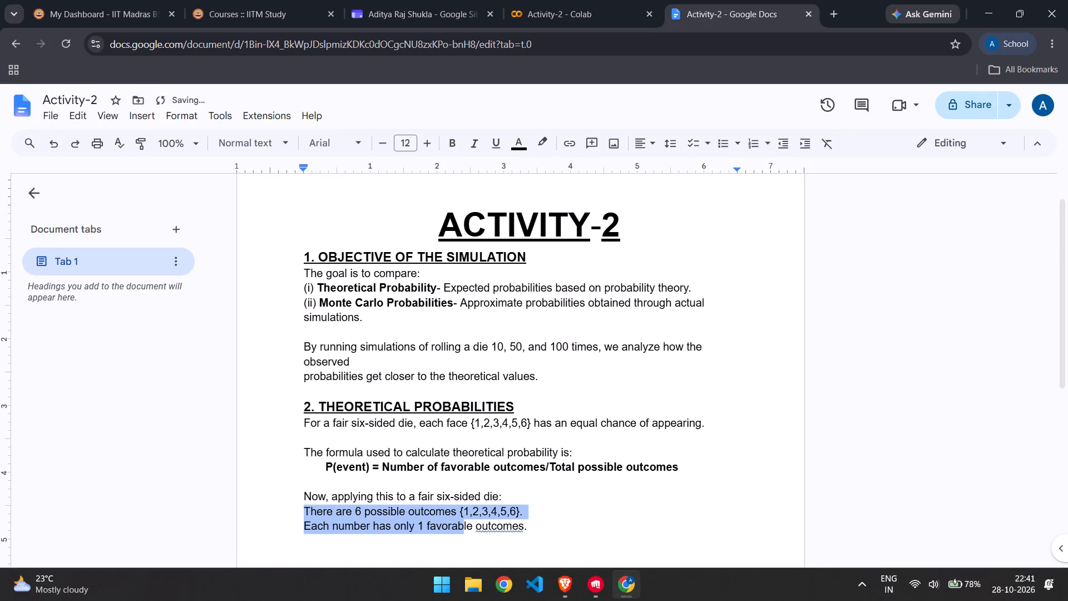
left_click_drag(558, 536, 559, 536)
left_click(724, 142)
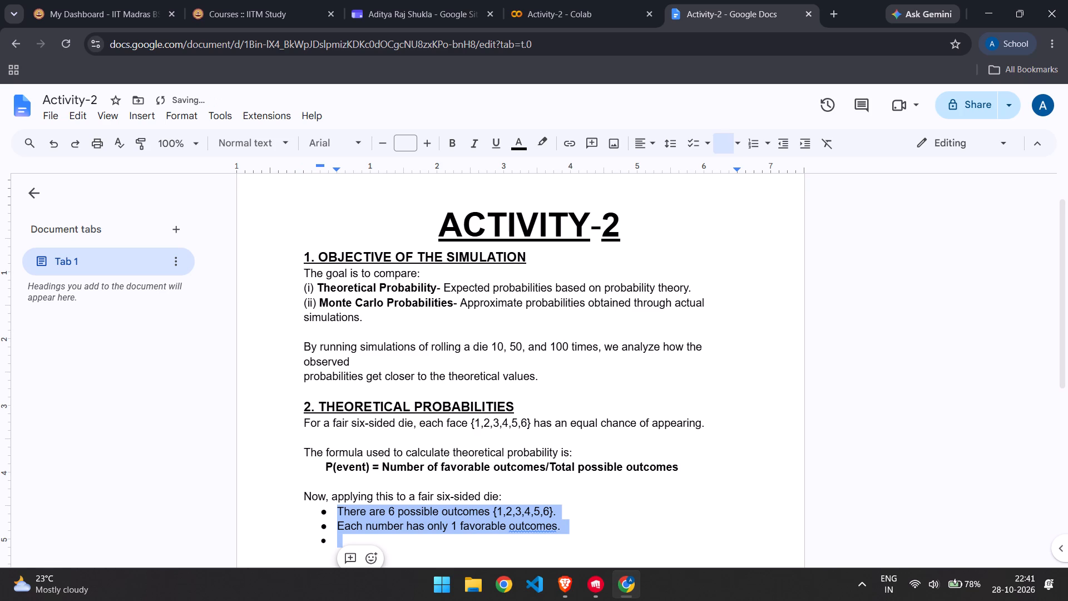
left_click(347, 538)
key("BackSpace")
left_click(631, 514)
Advance the tutorial video to the table insertion and insert a 2 x 7 table on a new unbulleted line below the list.
scroll(624, 493, "down", 2)
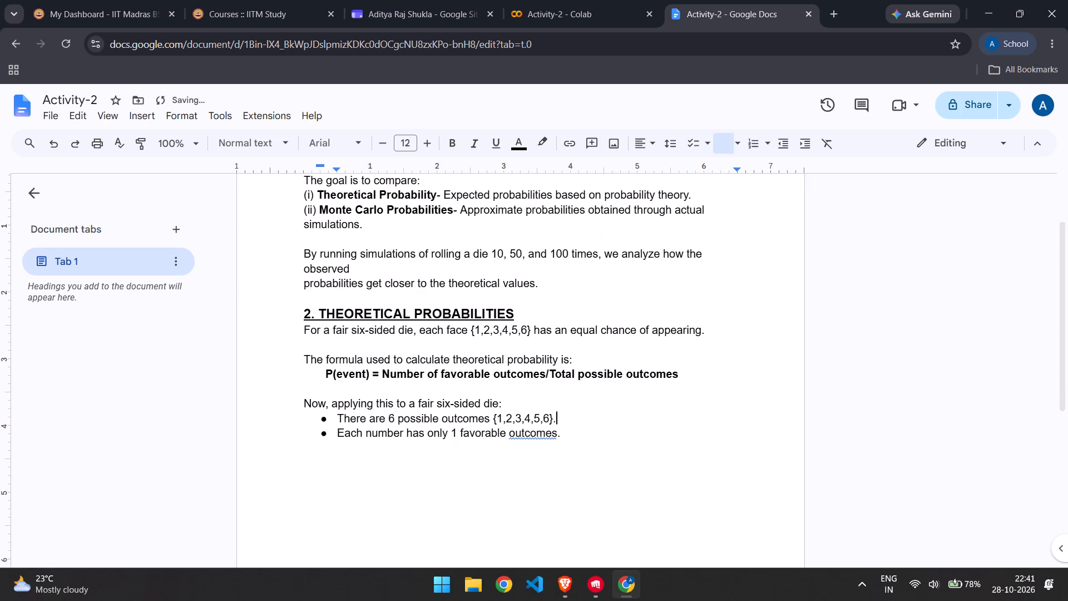
key("alt+Tab")
key("space")
key("Right")
key("Right")
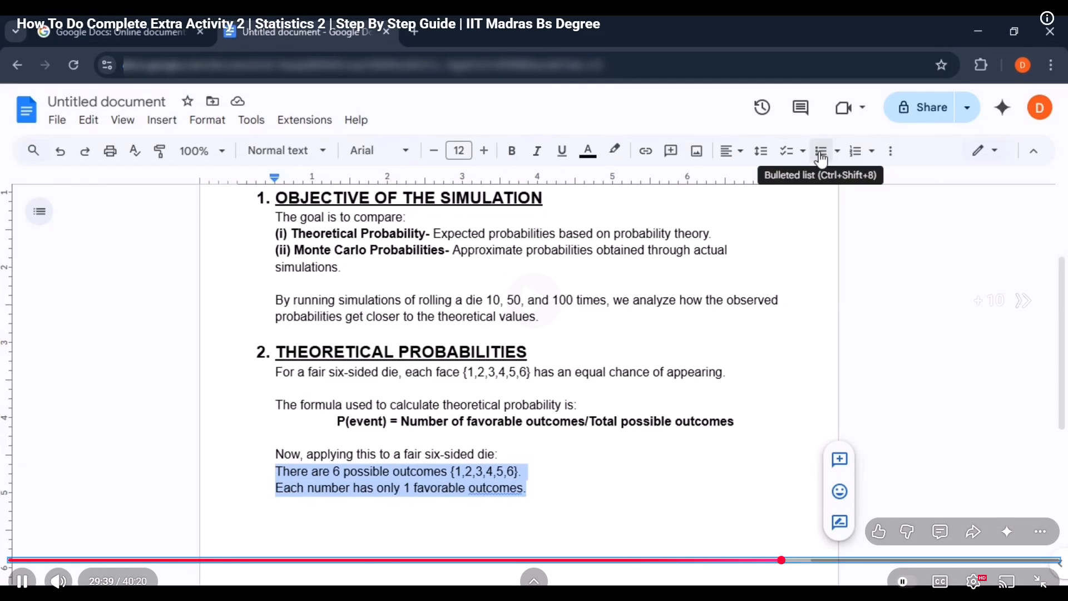
key("Right")
key("alt+Tab")
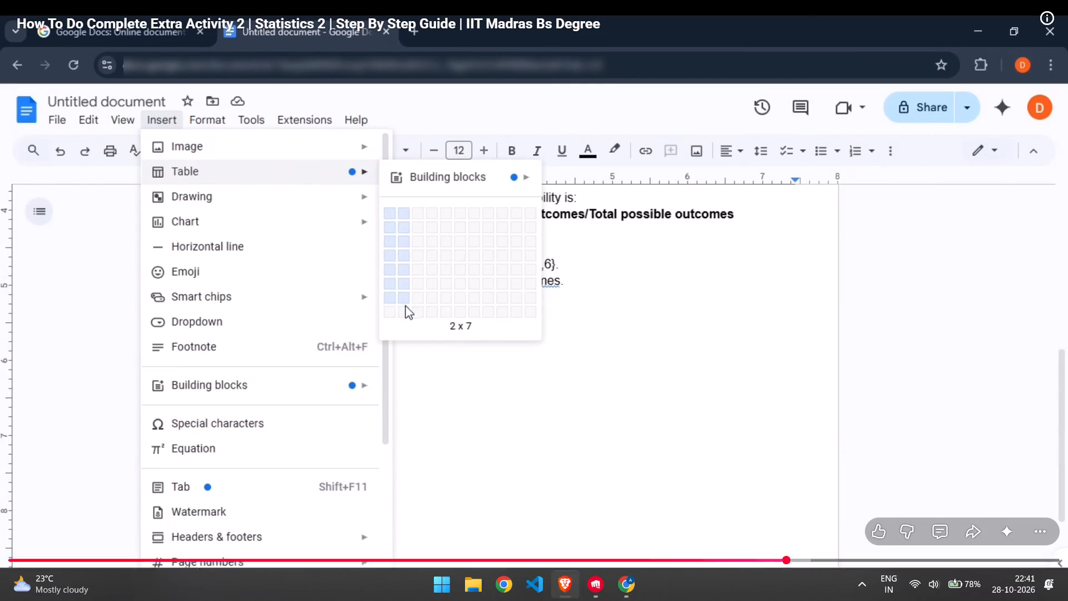
left_click(576, 428)
key("Return")
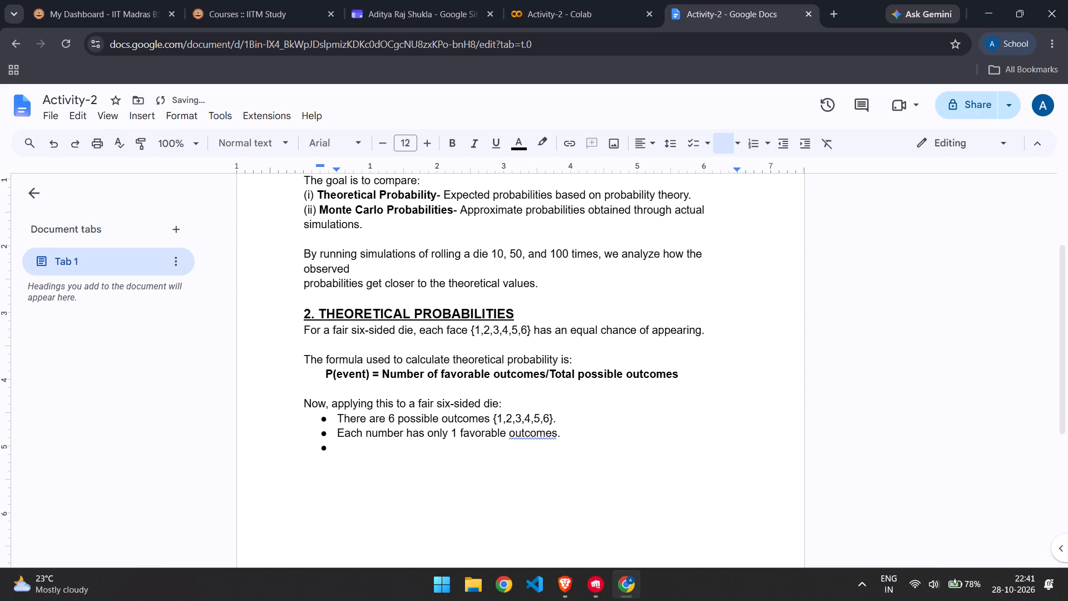
key("BackSpace")
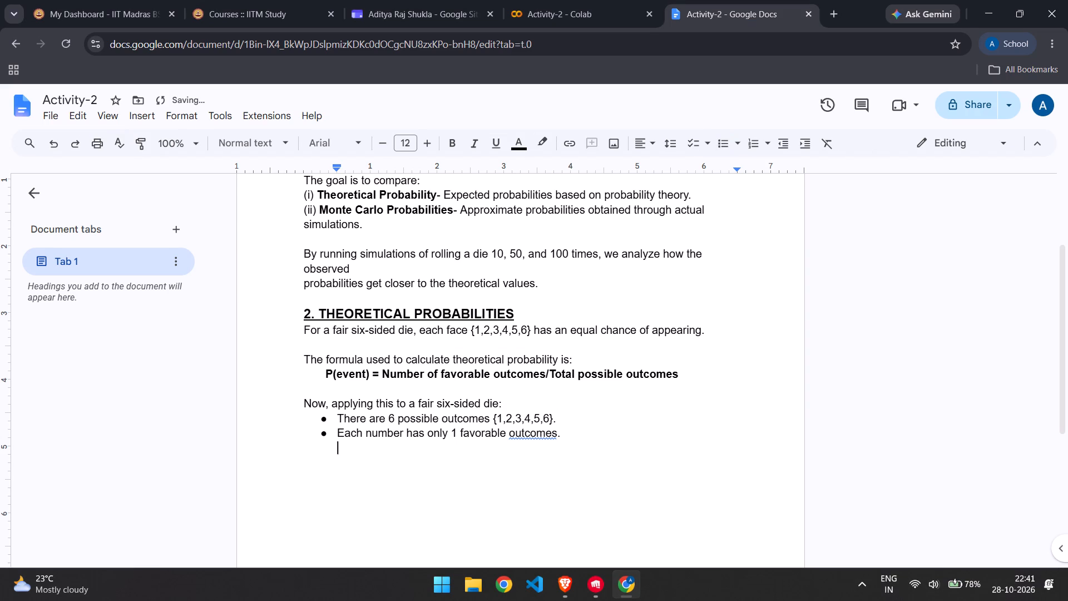
key("Return")
key("BackSpace")
left_click(144, 115)
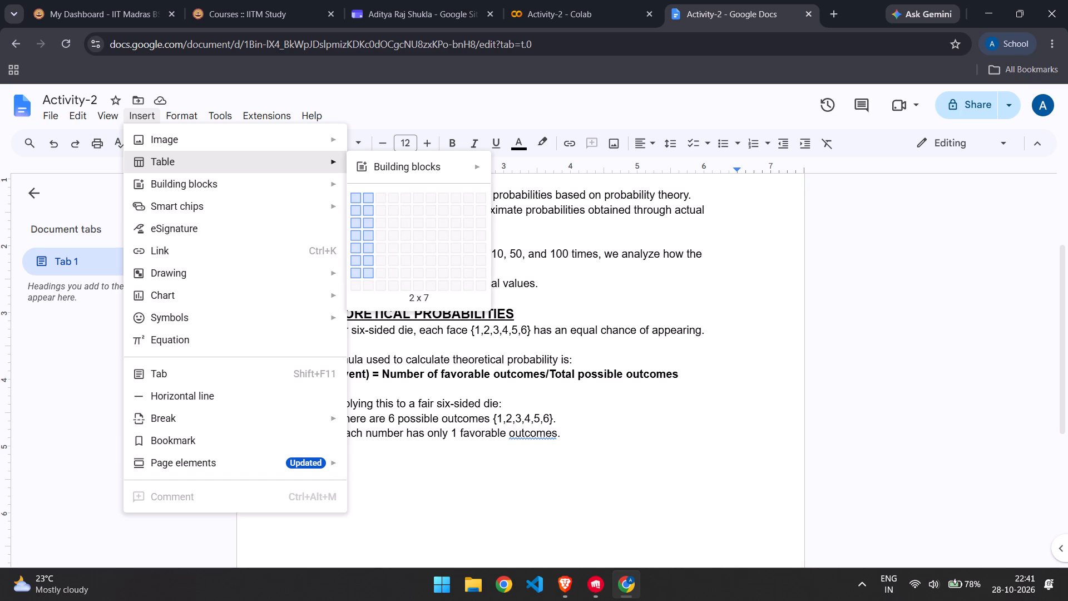
left_click(367, 274)
Enter "FACE" and "THEORITICAL PROBABILITY" as the table's column headers, checking the wording against the video.
scroll(394, 265, "down", 4)
key("alt+Tab")
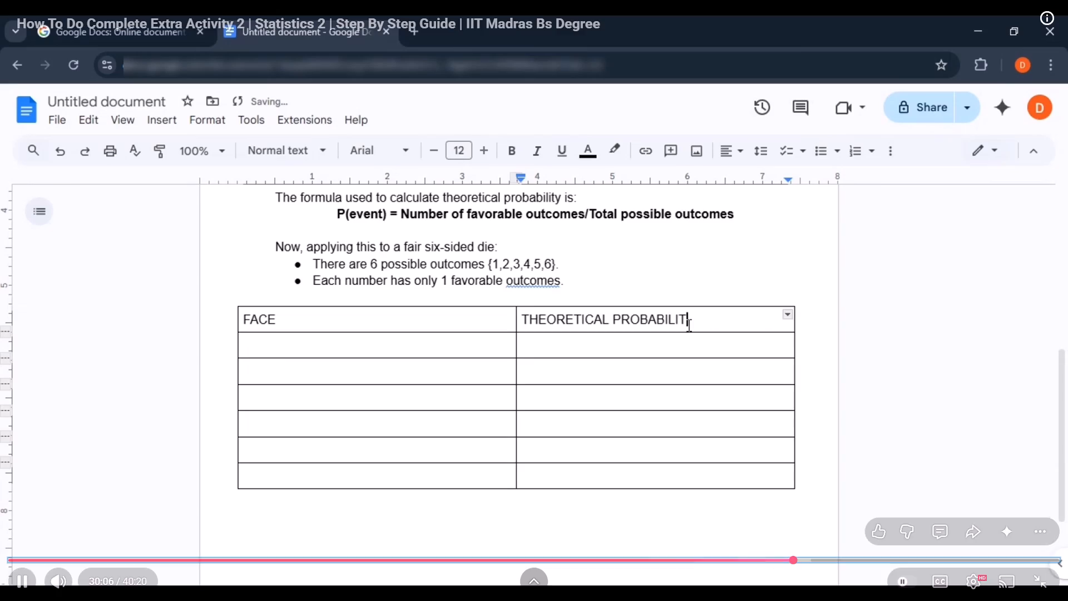
key("alt+Tab")
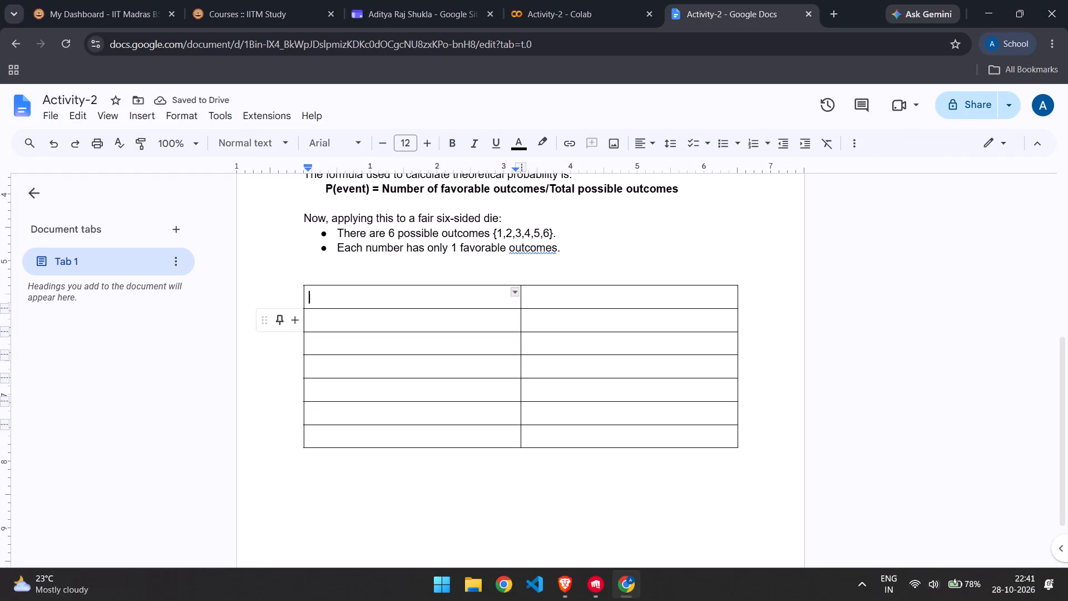
type("FACE")
key("Tab")
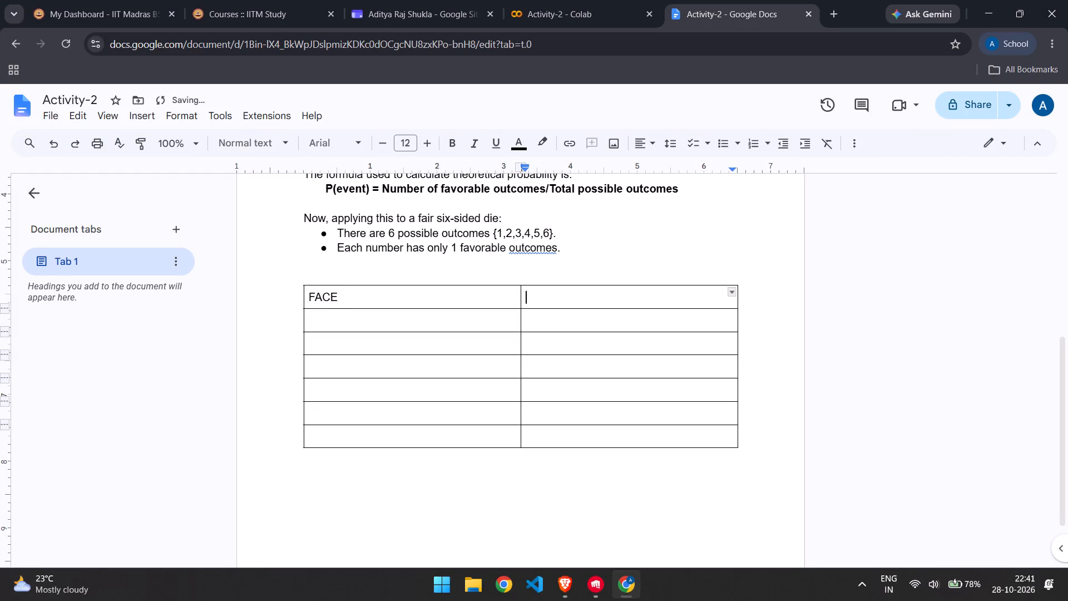
type("THEORITICAL")
key("alt+Tab")
key("alt+Tab")
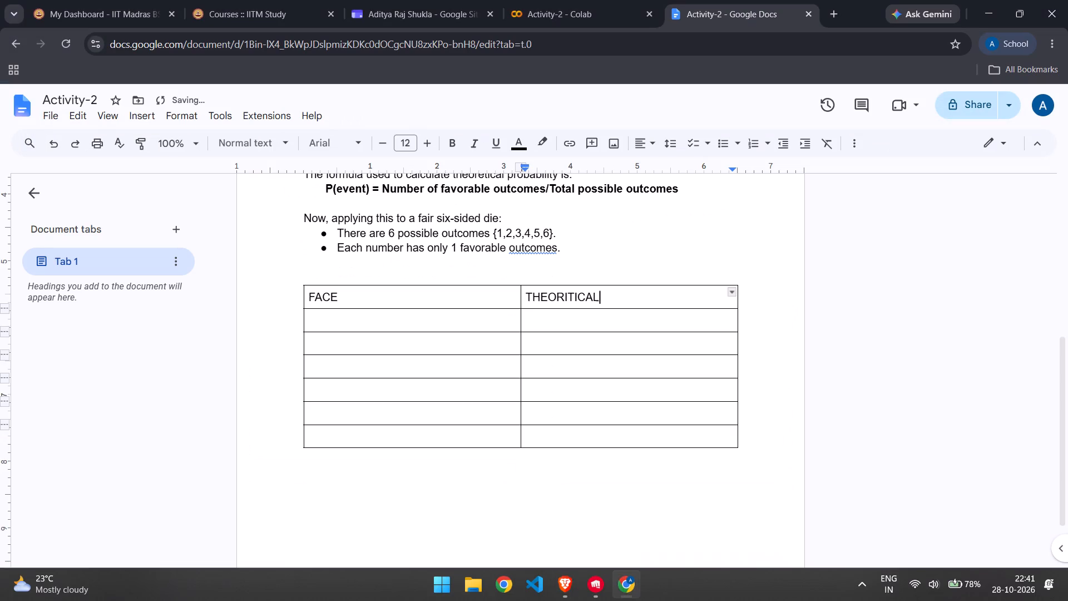
key("space")
type("PROBA")
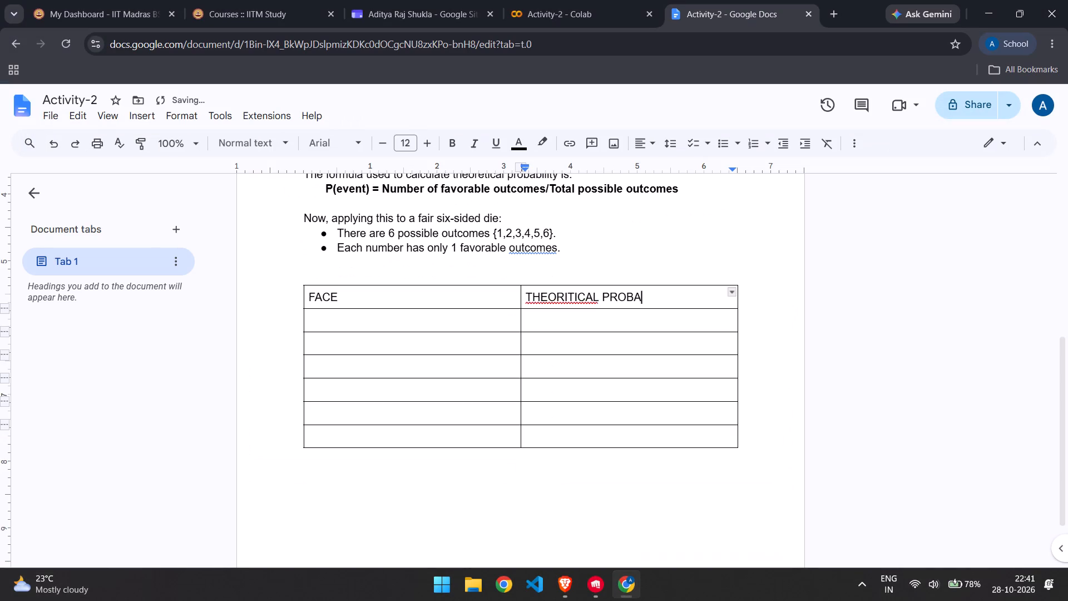
key("alt+Tab")
key("alt+Tab")
type("BILITY")
Correct the misspelled word in the second column header to "THEORETICAL".
left_click(573, 307)
double_click(574, 297)
left_click(574, 297)
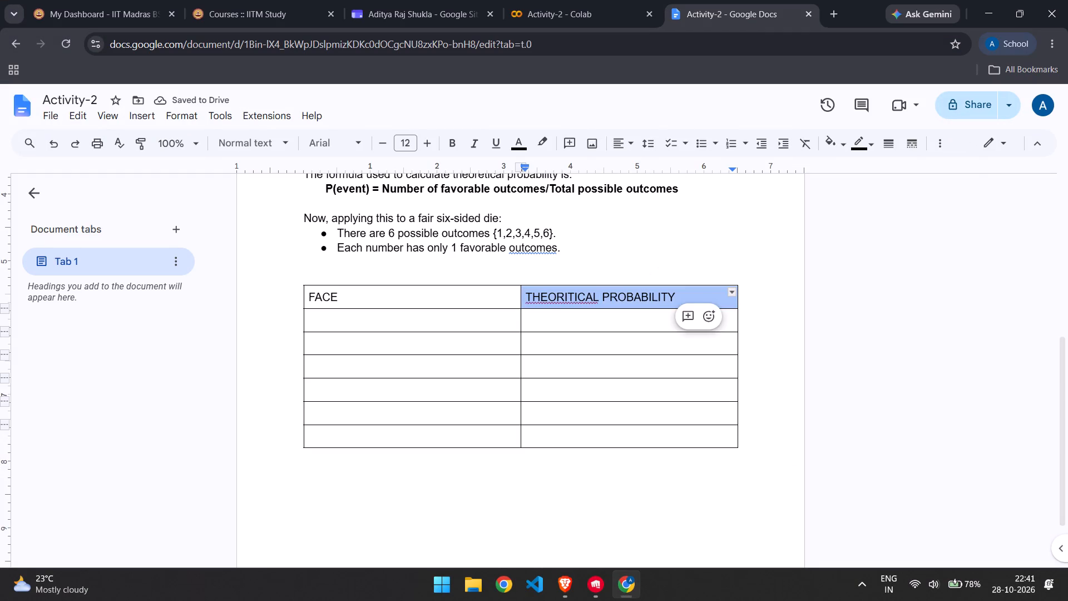
left_click(570, 337)
left_click(570, 296)
left_click(572, 279)
Pause the tutorial at 30:26 on the completed table and enter 0.167 in the first cell under THEORETICAL PROBABILITY.
key("alt+Tab")
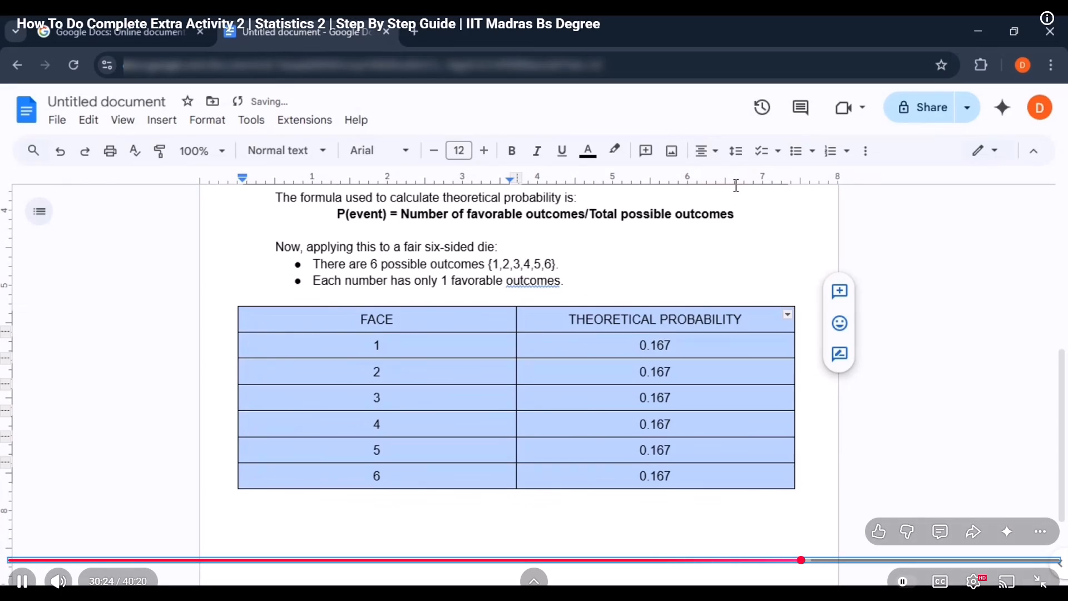
key("space")
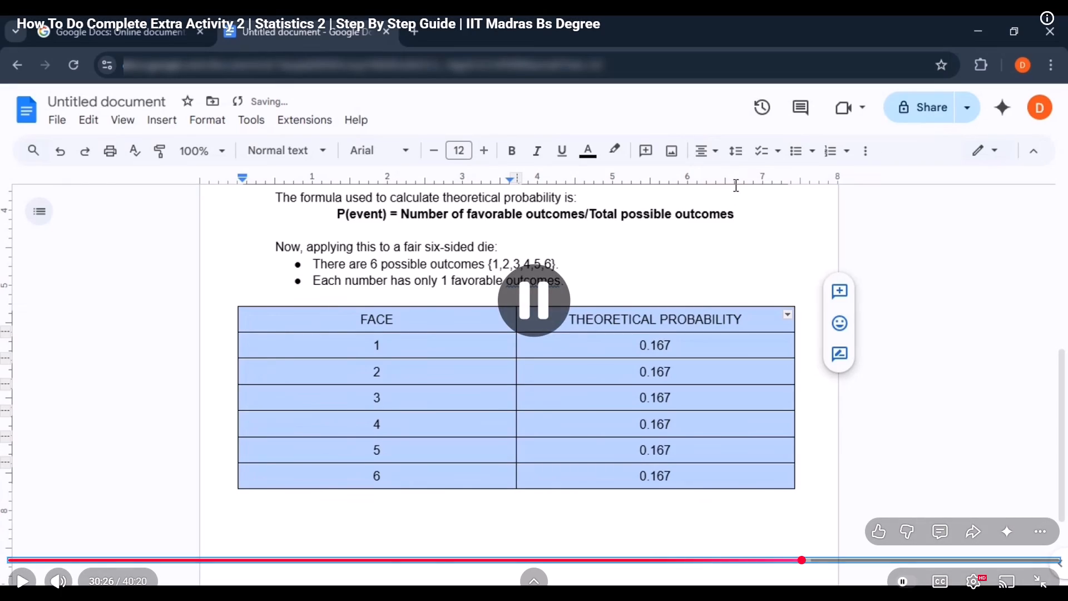
key("alt+Tab")
left_click(661, 333)
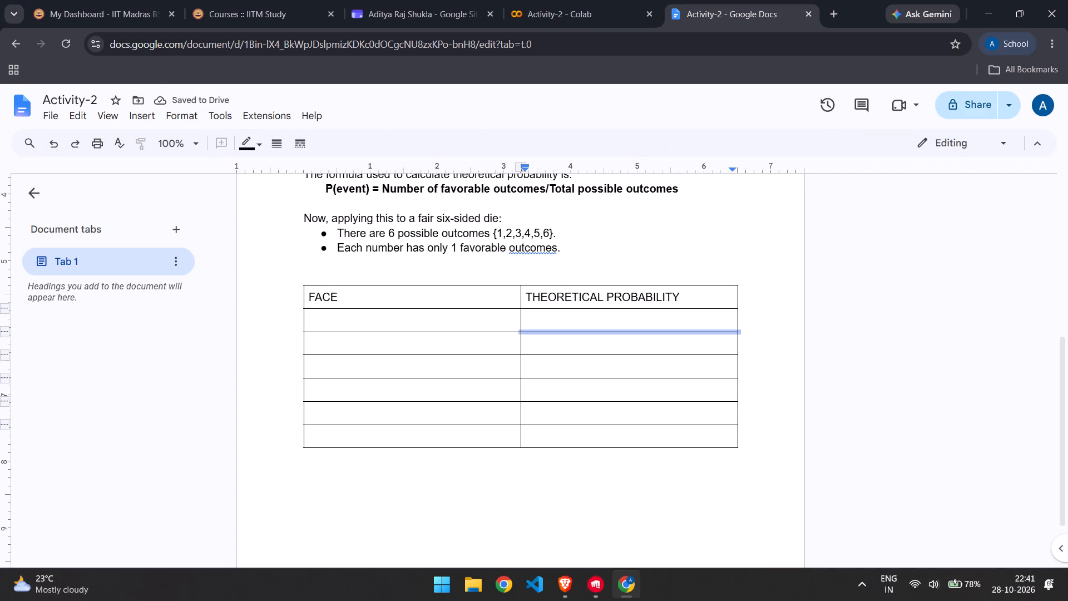
left_click(657, 319)
type("0.167")
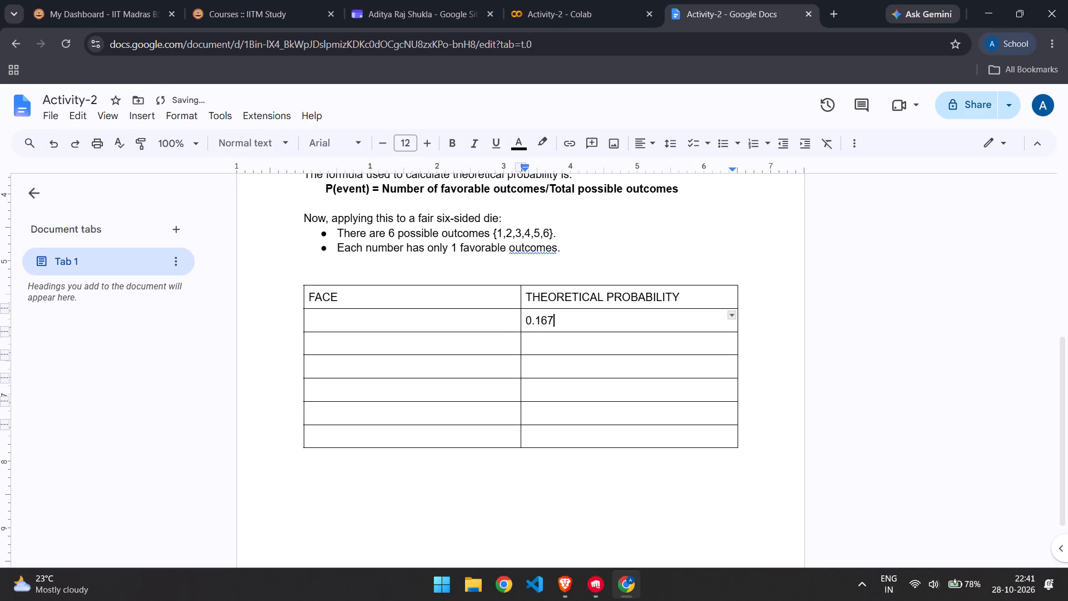
Copy 0.167 into the remaining five cells of the THEORETICAL PROBABILITY column.
key("shift+Left")
key("shift+Left")
key("shift+Left")
key("shift+Left")
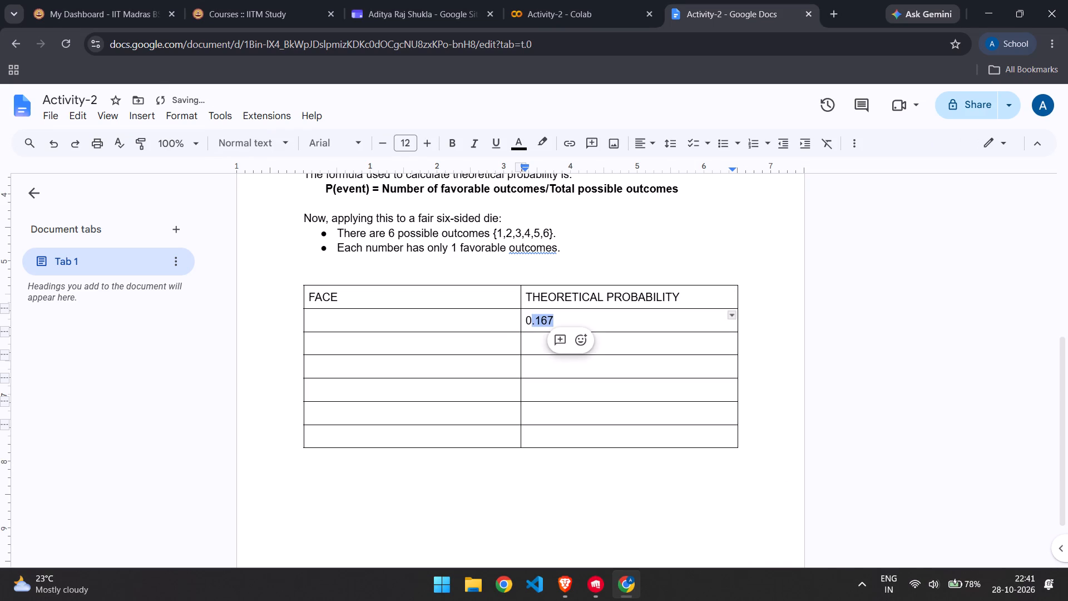
key("shift+Left")
key("ctrl+c")
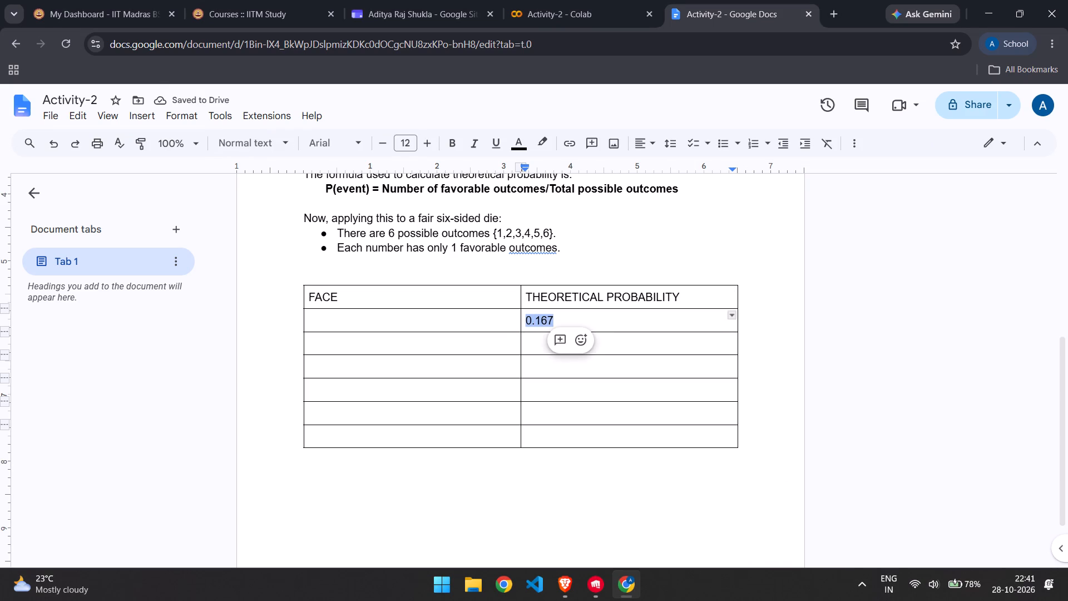
left_click(667, 343)
key("ctrl+v")
left_click(639, 363, "ctrl")
key("ctrl+v")
key("ctrl+z")
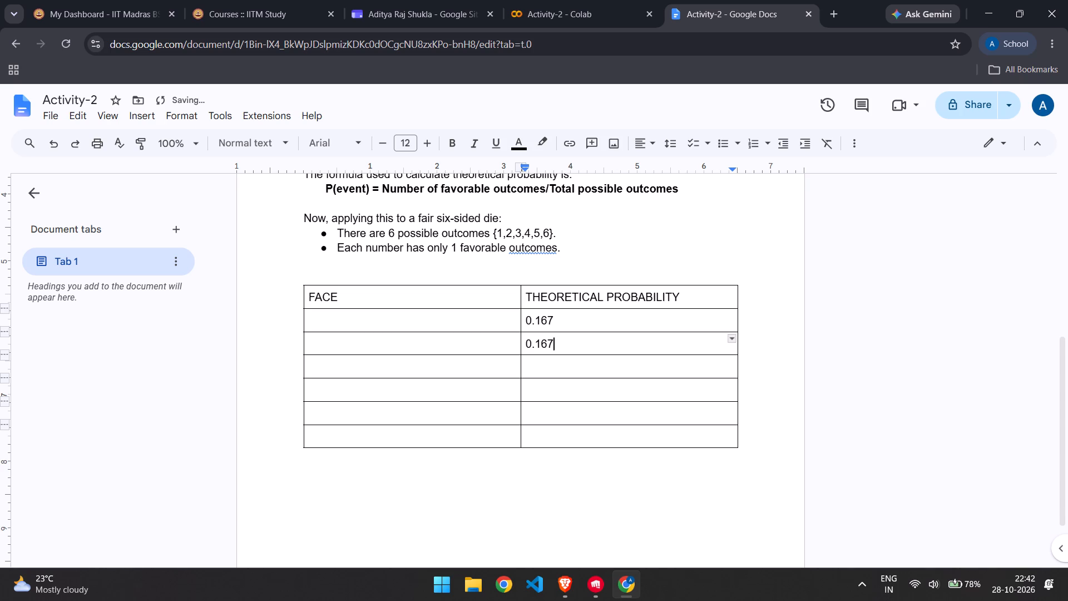
left_click(629, 371)
key("ctrl+v")
left_click(628, 391)
key("ctrl+v")
left_click(614, 416)
key("ctrl+v")
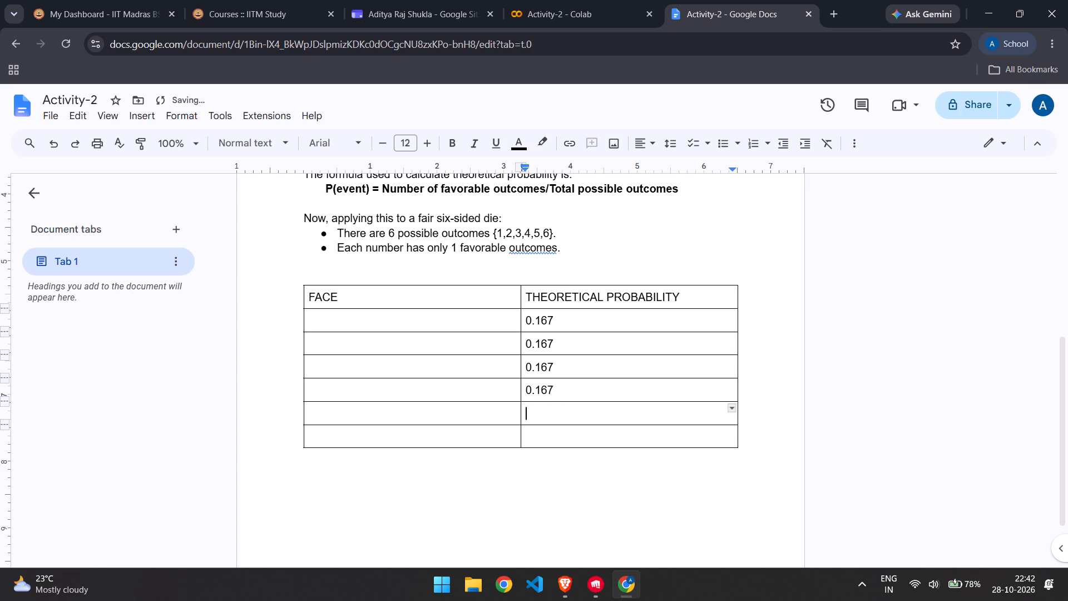
left_click(617, 444)
key("ctrl+v")
Fill the six cells under FACE with the numbers 1 to 6, as in the tutorial's table.
left_click(328, 321)
key("alt+Tab")
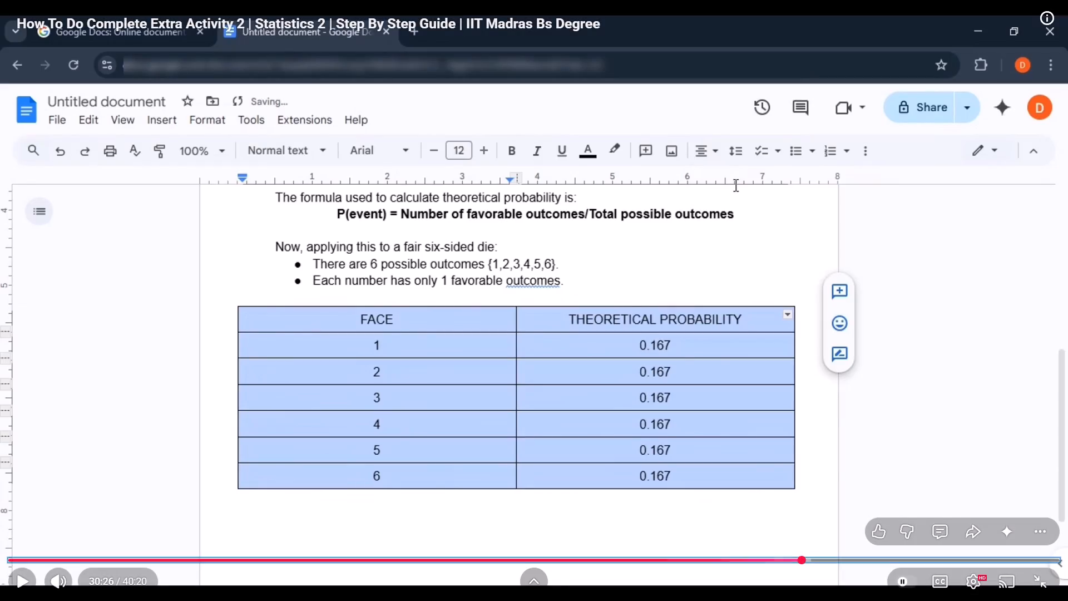
key("alt+Tab")
key("1")
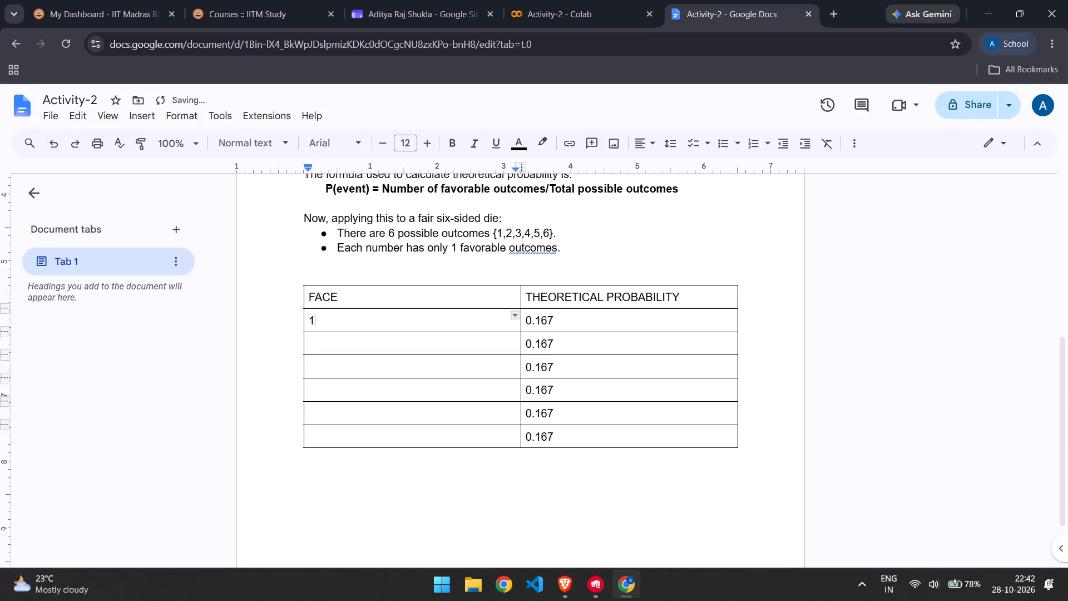
key("Down")
key("2")
key("Down")
key("3")
key("Down")
key("4")
key("Down")
key("5")
key("Down")
key("6")
Center-align the text in all cells of the FACE and THEORETICAL PROBABILITY table.
left_click(505, 337)
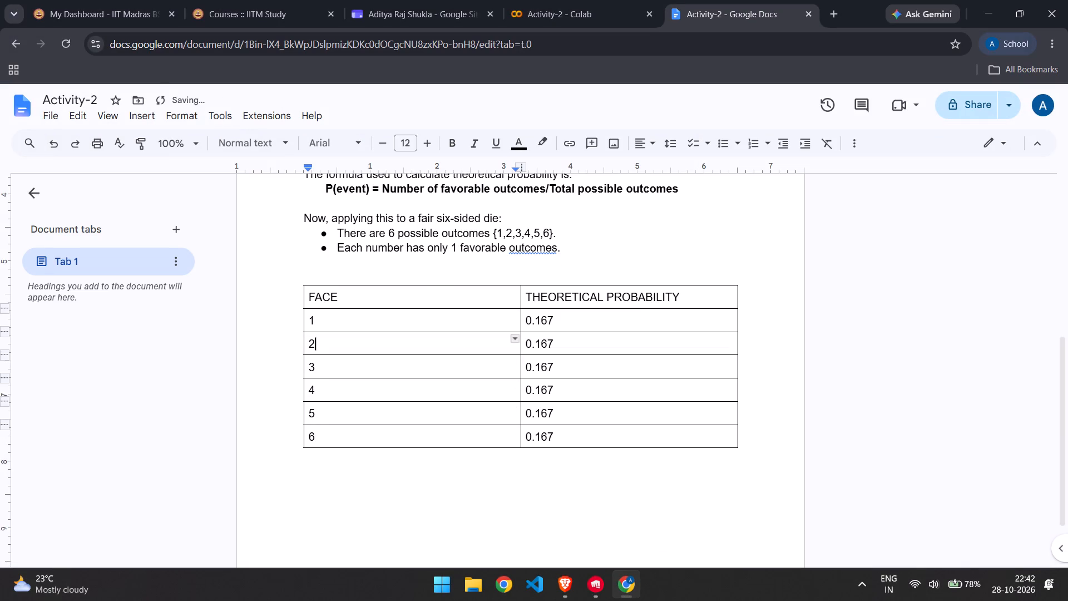
left_click_drag(308, 293, 648, 406)
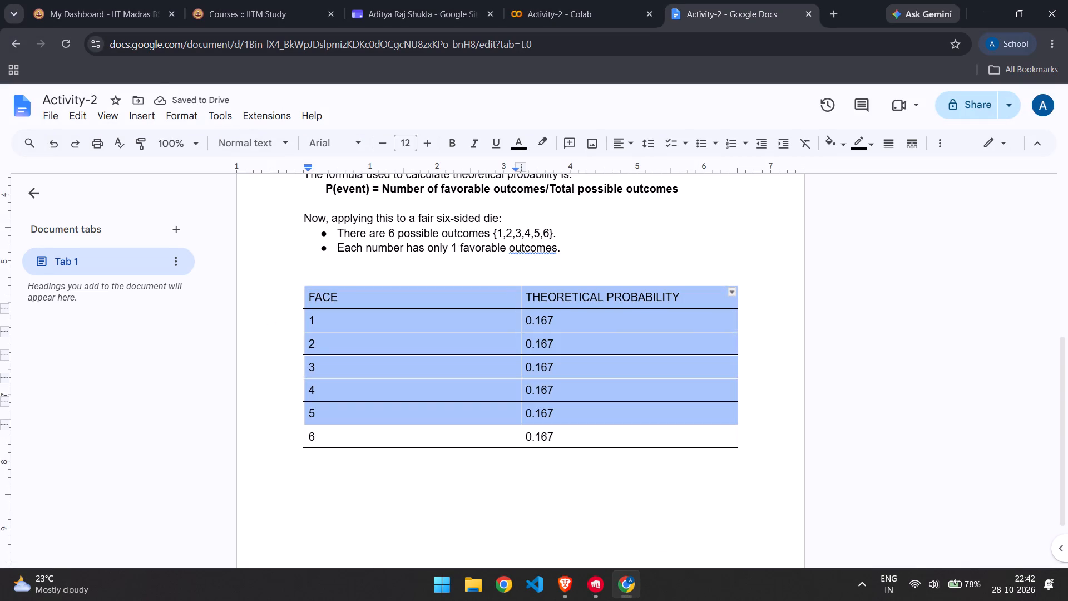
left_click_drag(648, 406, 661, 426)
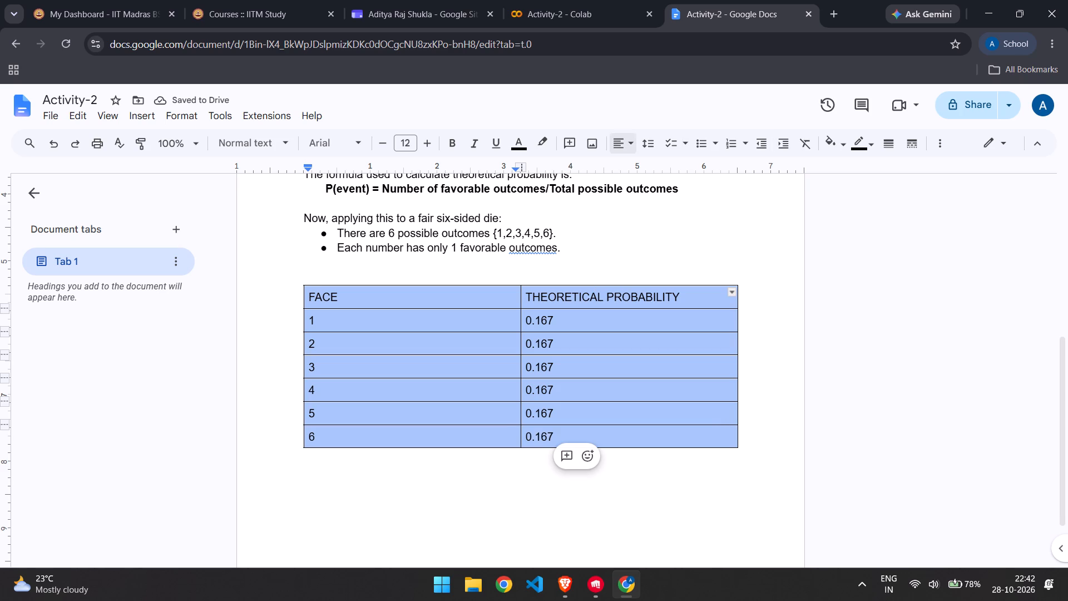
left_click(630, 144)
left_click(641, 170)
left_click(772, 248)
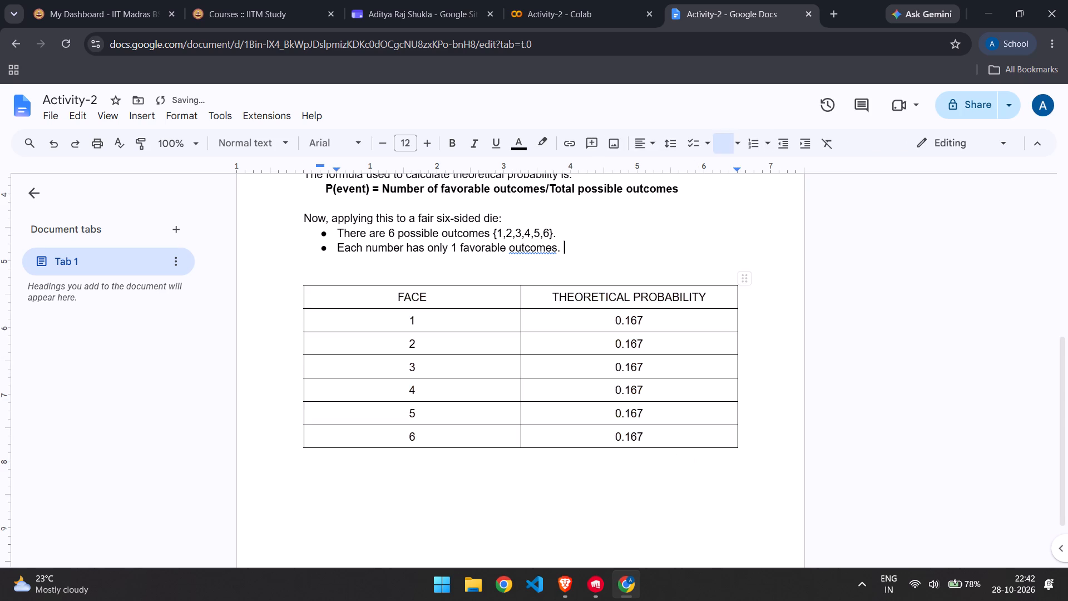
Check the tutorial's table at 30:36 and make the FACE and THEORETICAL PROBABILITY headers bold to match.
key("alt+Tab")
key("space")
key("Right")
key("Right")
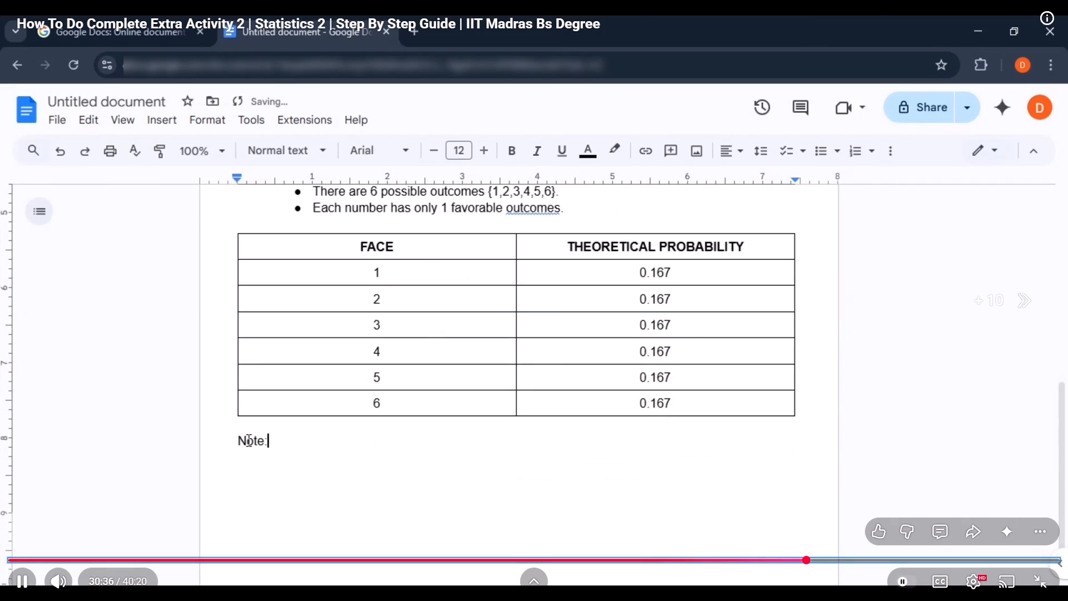
key("alt+Tab")
left_click(548, 302)
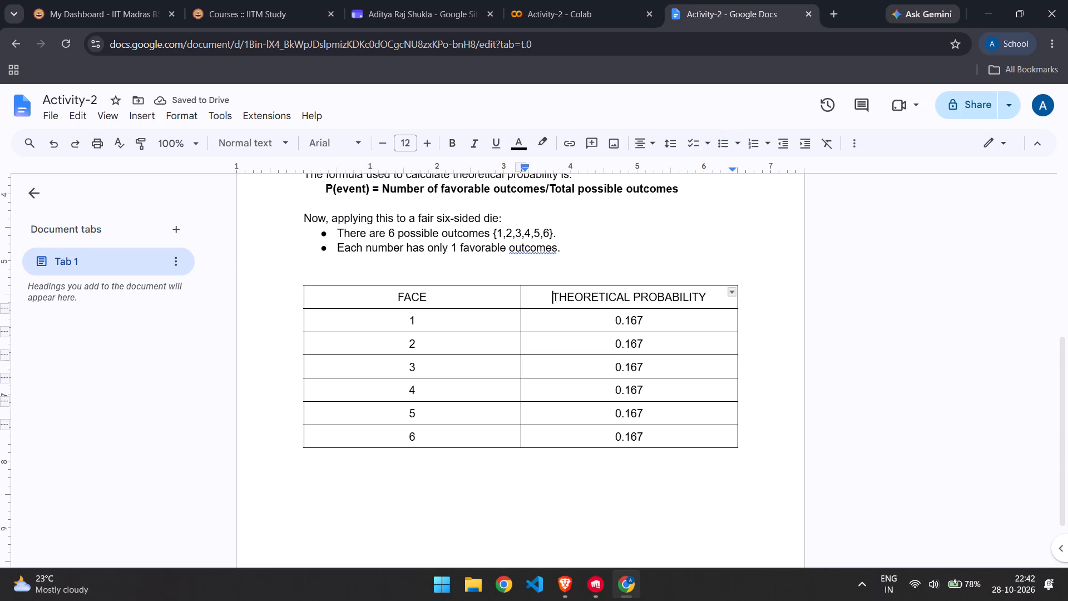
left_click(486, 291, "ctrl")
left_click_drag(441, 295, 396, 299, "ctrl")
left_click_drag(553, 300, 693, 300, "ctrl")
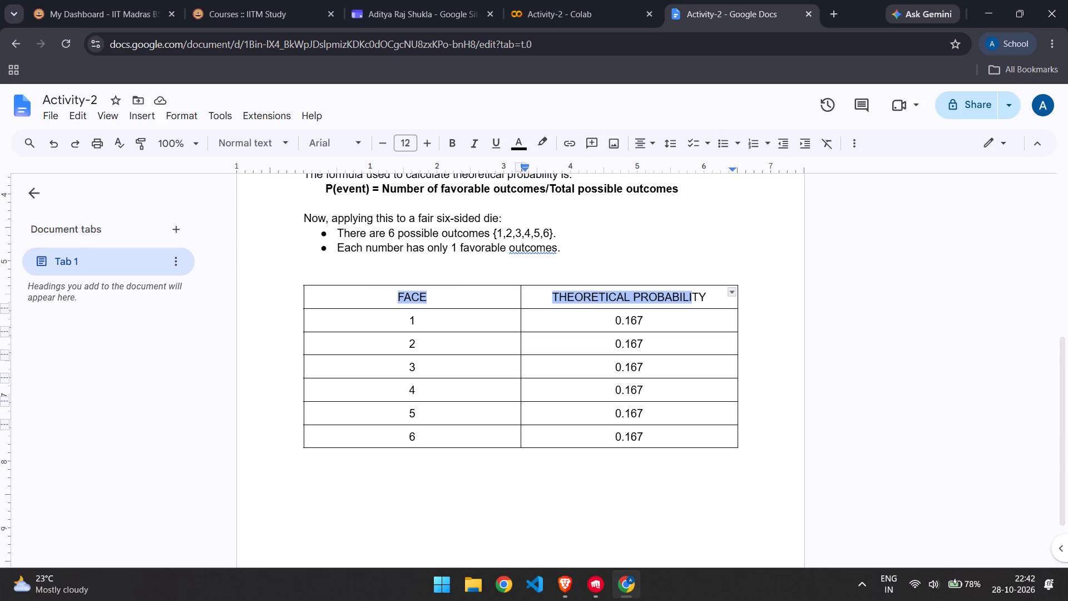
left_click_drag(693, 300, 708, 300, "ctrl")
left_click(446, 136)
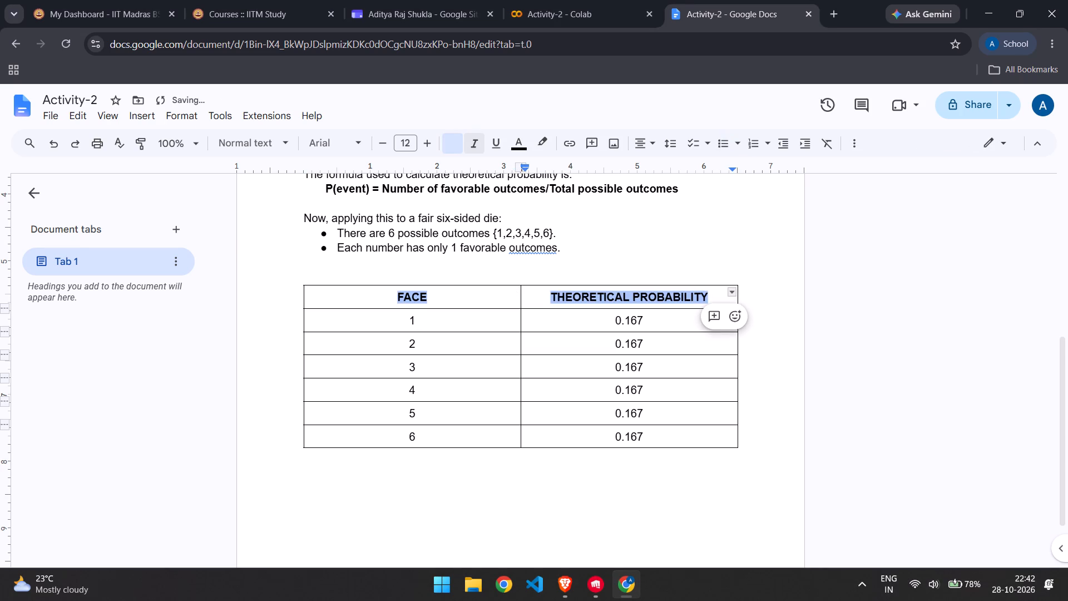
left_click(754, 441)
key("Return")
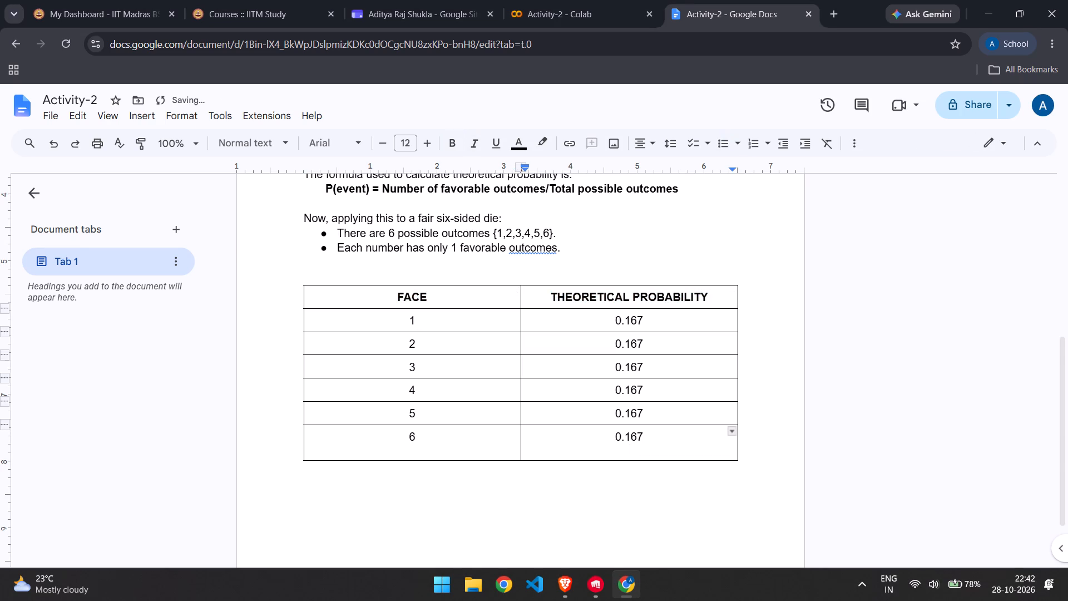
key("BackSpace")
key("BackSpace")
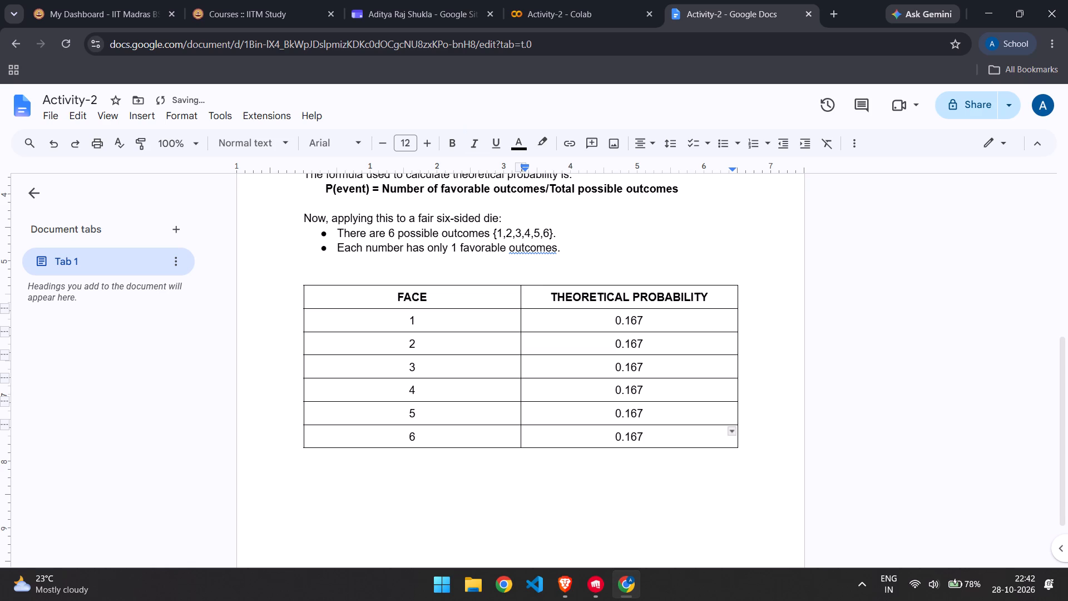
Place the insertion point below the table and advance the tutorial to 31:02, pausing on the note and Monte Carlo simulation steps.
left_click(337, 480)
left_click(303, 482)
left_click(317, 474)
key("BackSpace")
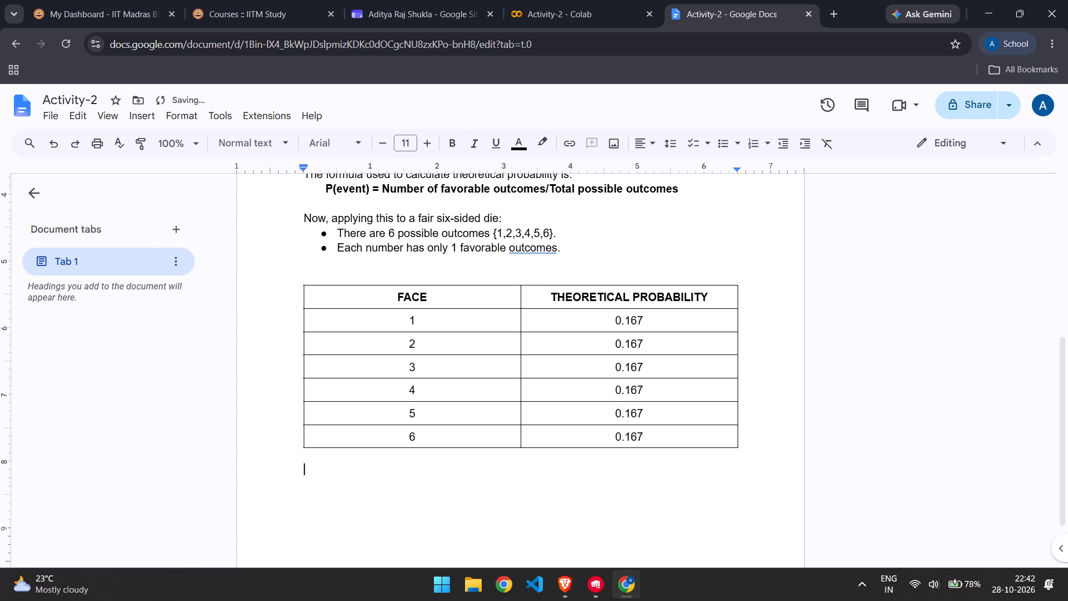
key("alt+Tab")
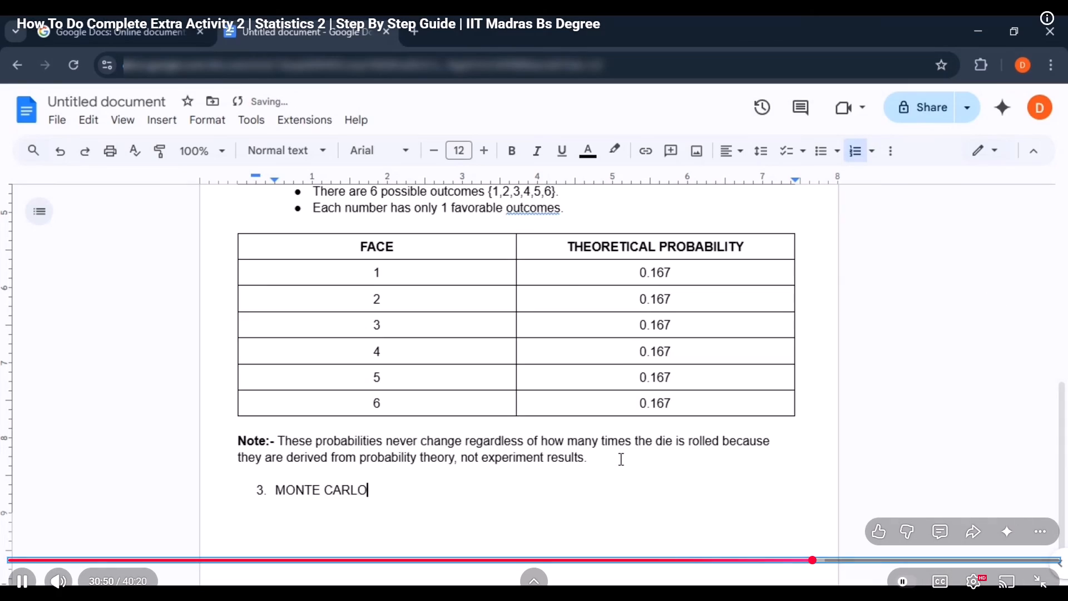
key("space")
key("space")
key("Right")
key("Right")
key("Right")
key("Left")
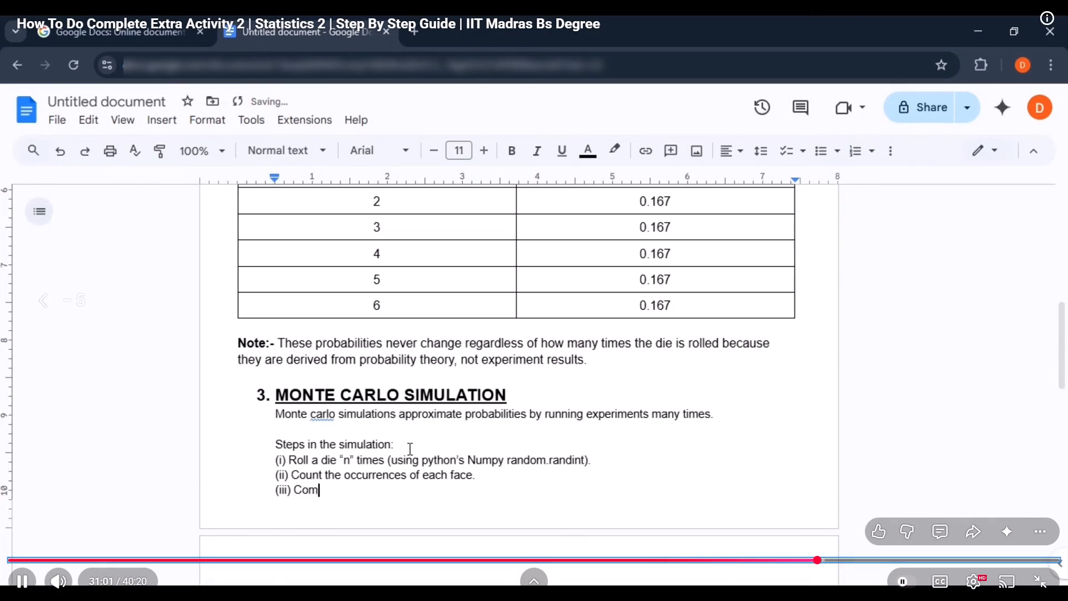
key("space")
key("space")
key("space")
key("Left")
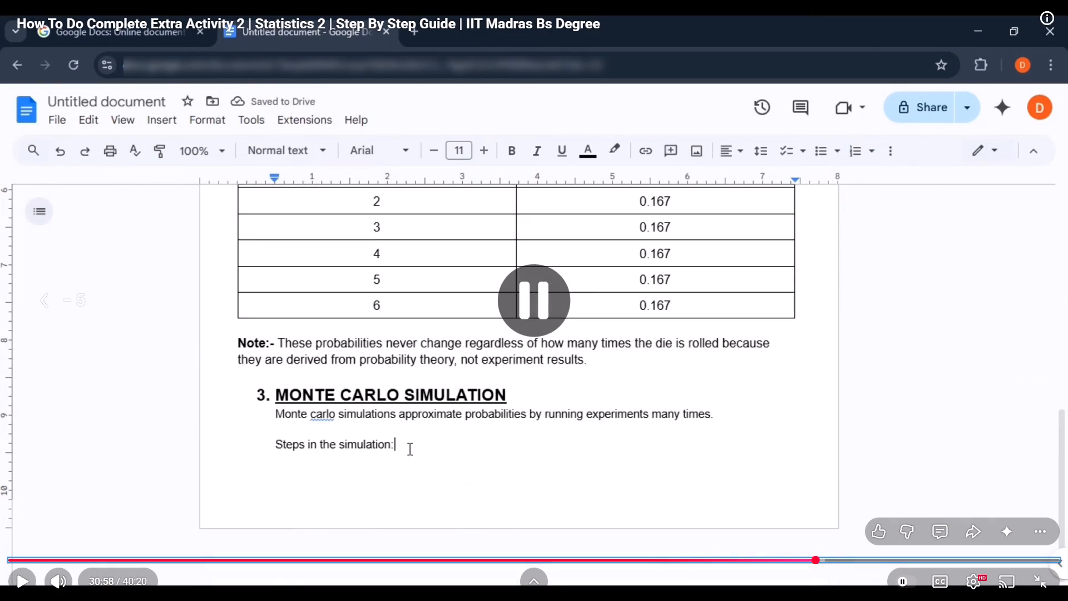
key("space")
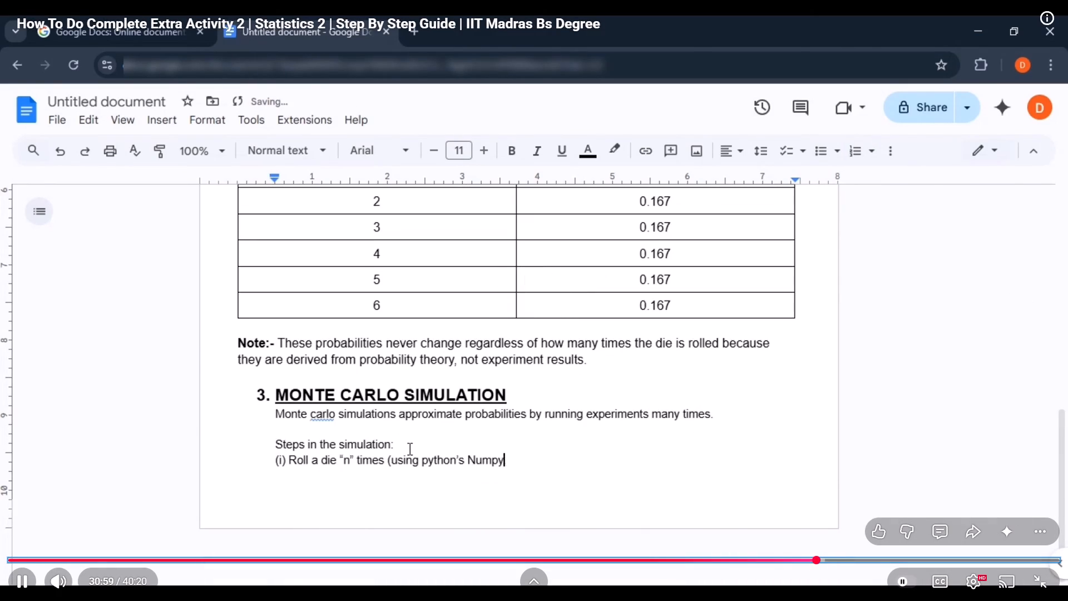
key("space")
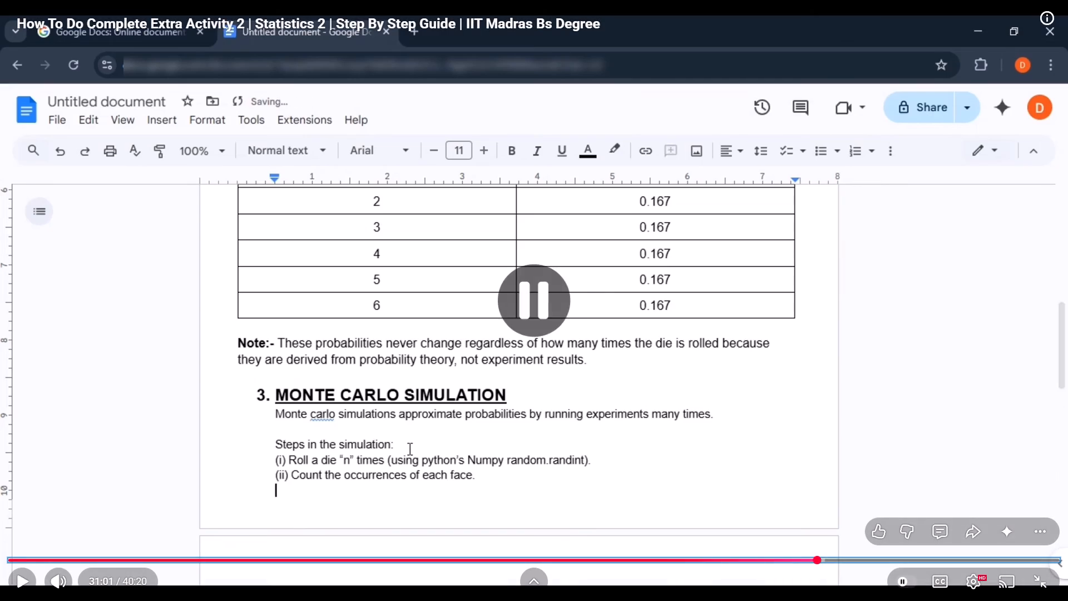
key("space")
key("space")
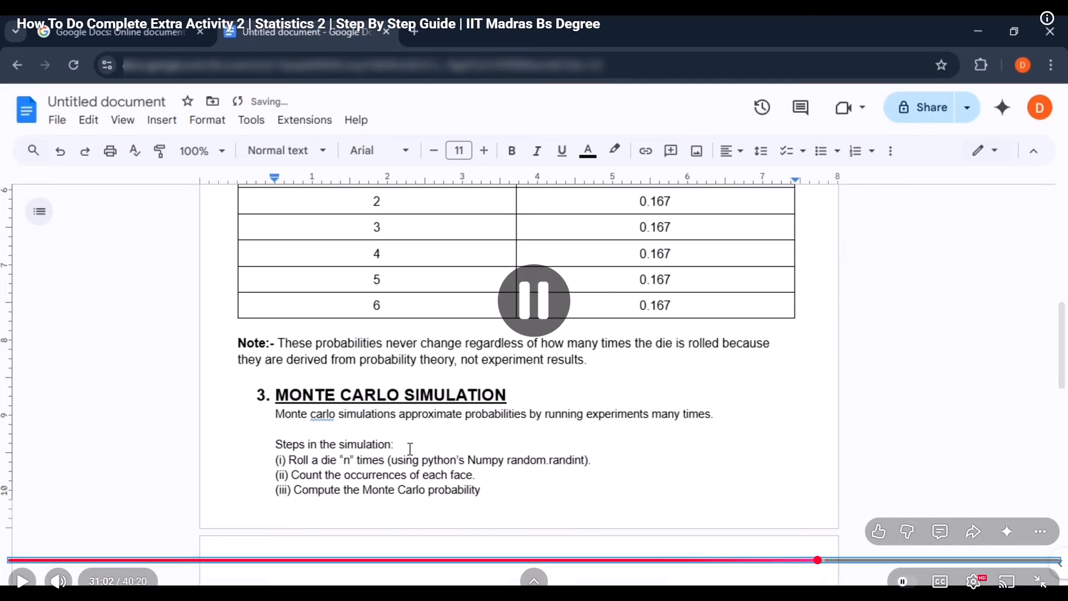
Extract the text from "Note" through simulation step (iii) in the paused tutorial frame and paste it below the report's table.
key("shift+super+s")
left_click(595, 23)
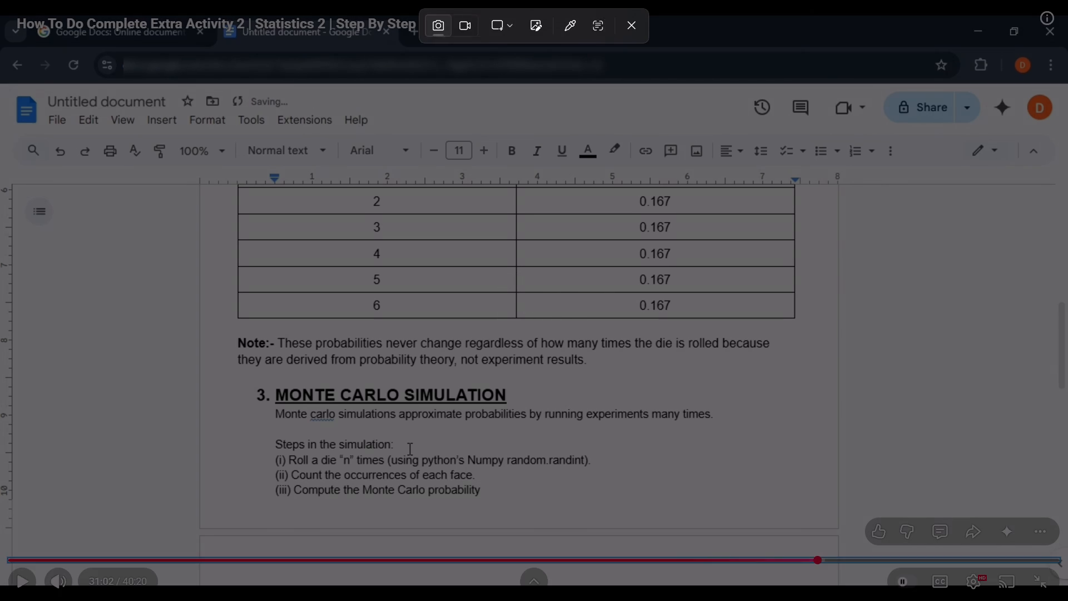
left_click_drag(228, 332, 828, 528)
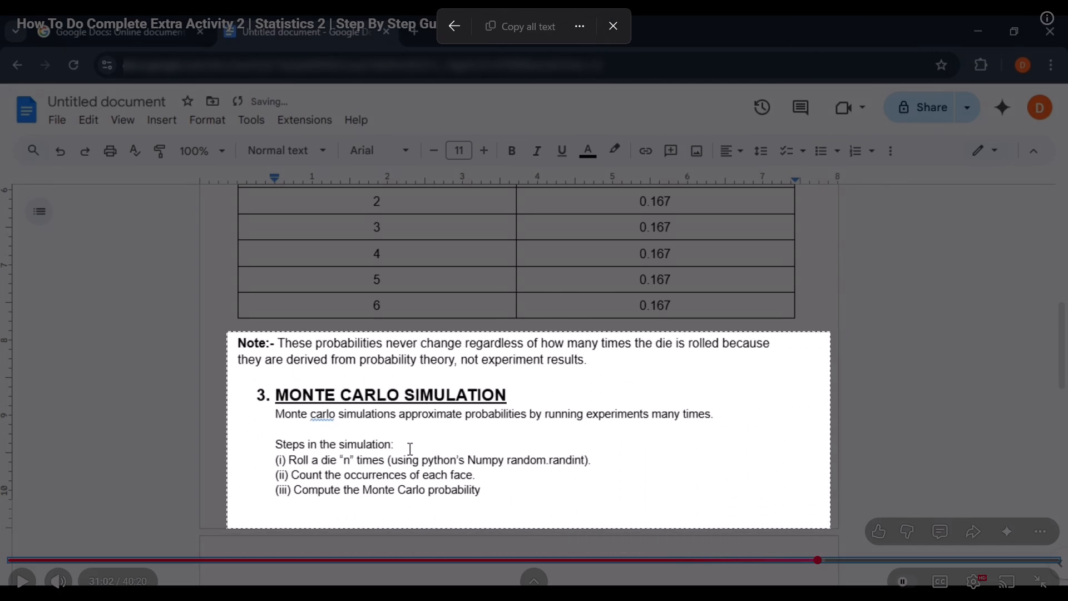
left_click_drag(828, 528, 806, 528)
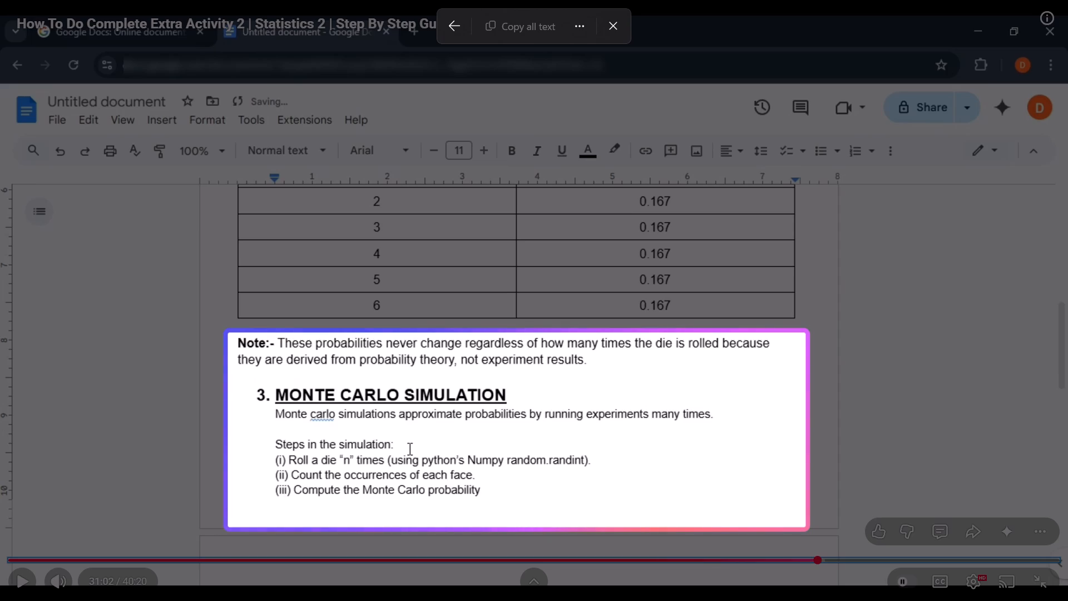
left_click(521, 27)
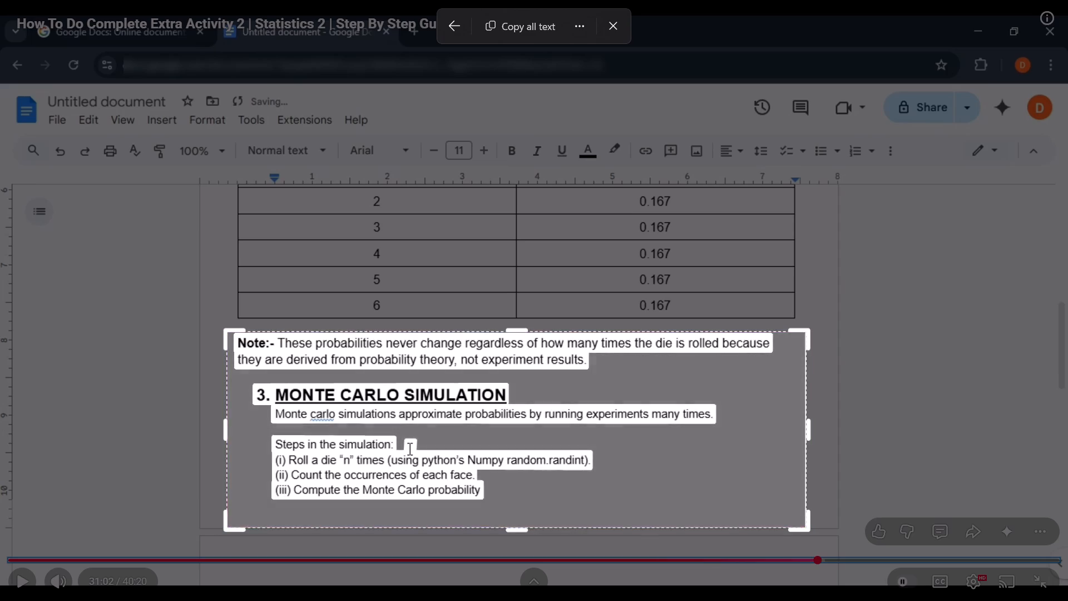
key("alt+Tab")
key("ctrl+v")
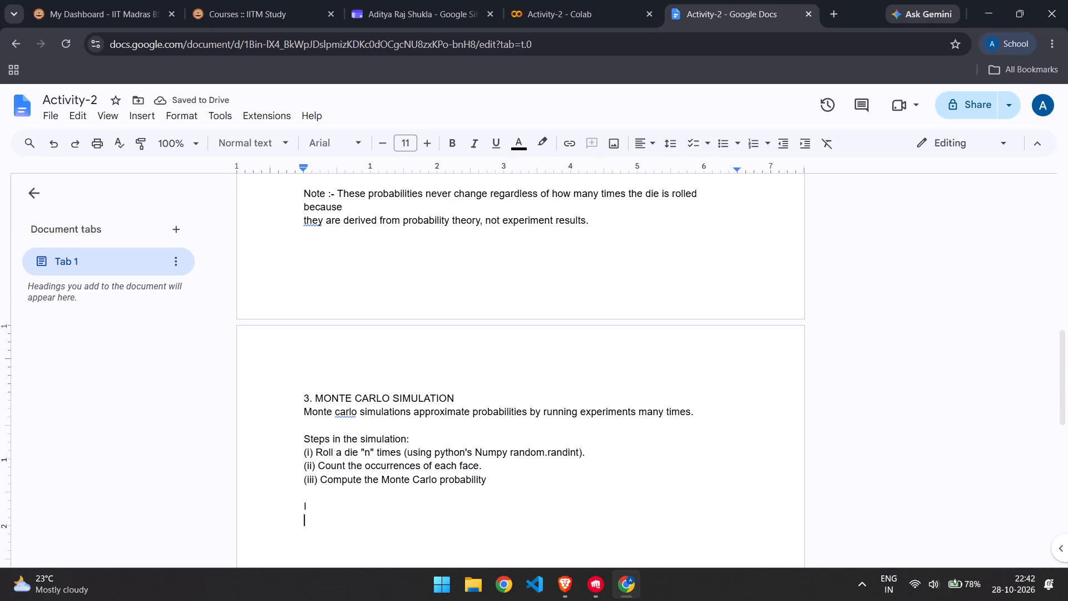
Format the word "Note" as bold at font size 12.
left_click_drag(327, 193, 299, 195)
left_click(428, 142)
left_click(449, 141)
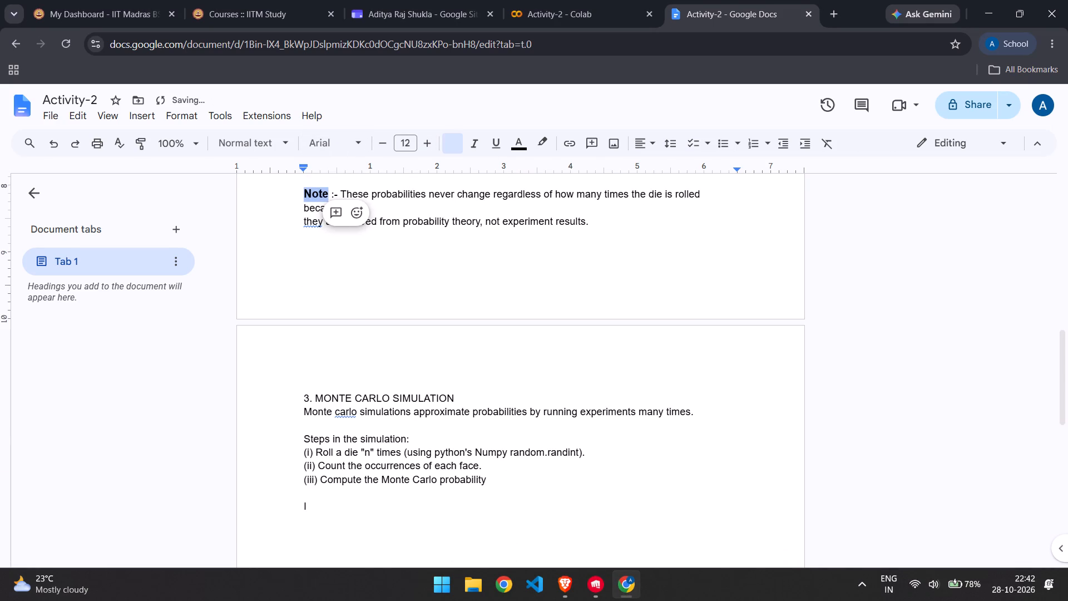
Format the heading "3. MONTE CARLO SIMULATION" as bold at font size 13.
left_click_drag(464, 393, 281, 398)
left_click(429, 151)
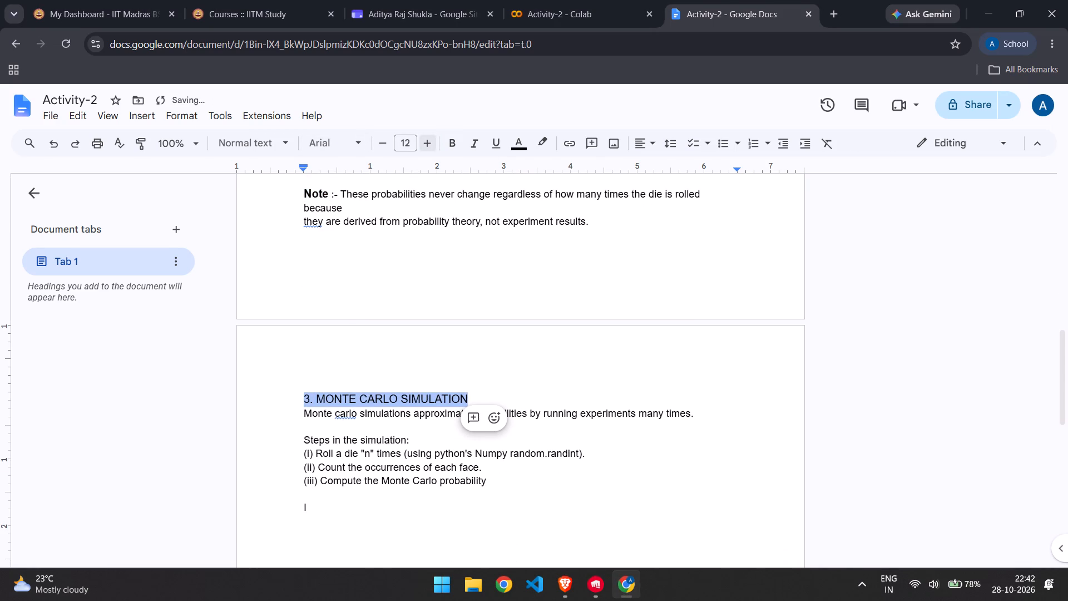
left_click(429, 151)
left_click(454, 140)
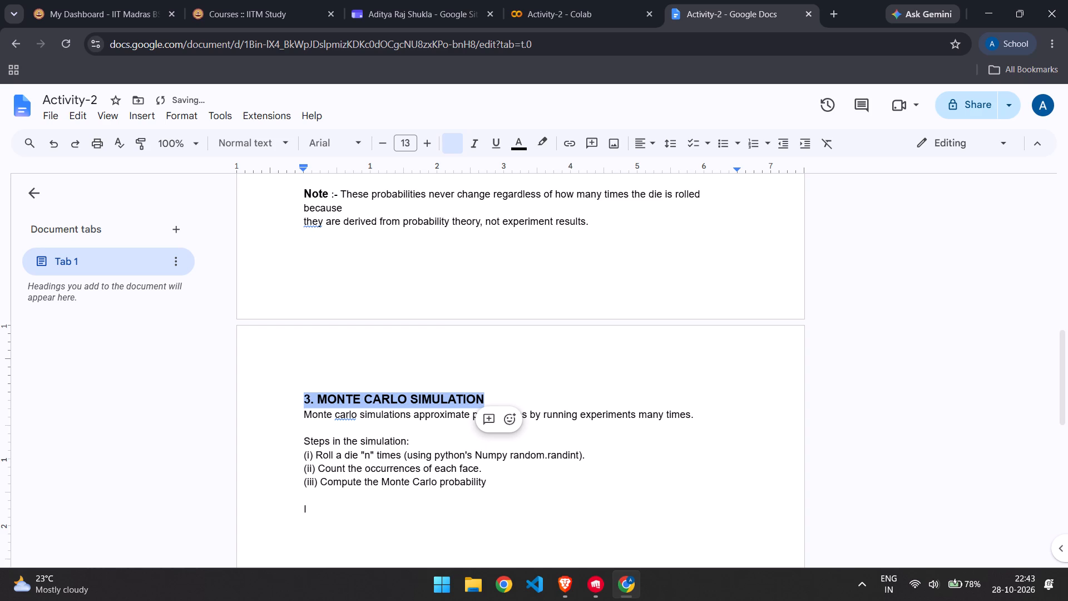
End the "(iii) Compute the Monte Carlo probability" line with a period and start a new line below it.
left_click(517, 477)
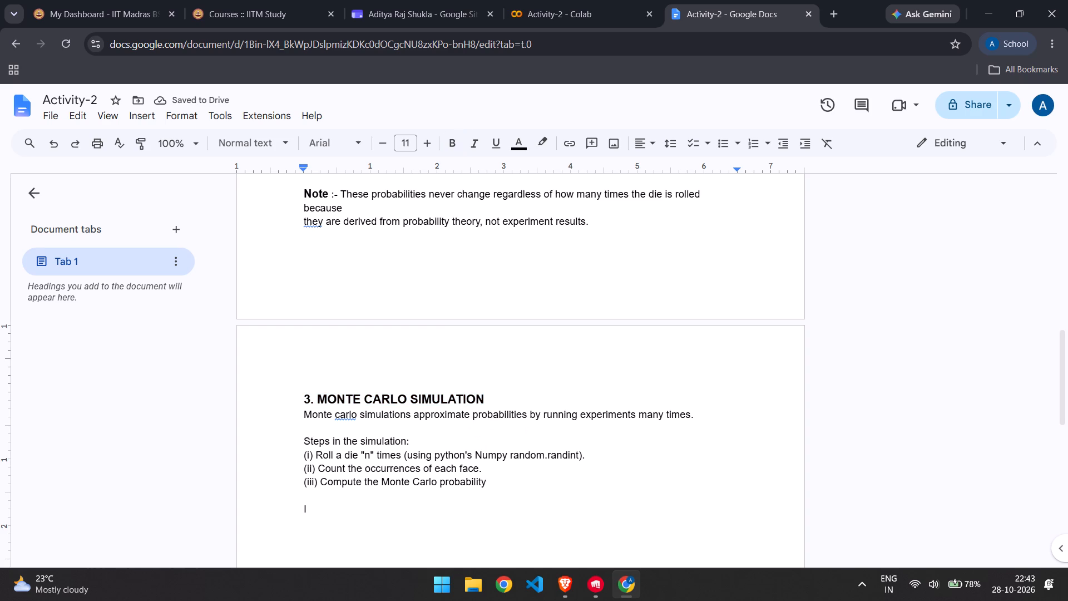
key("period")
key("Return")
Advance the tutorial to 31:30 and pause on the Monte Carlo probability formula and step (iv).
key("alt+Tab")
key("space")
key("Right")
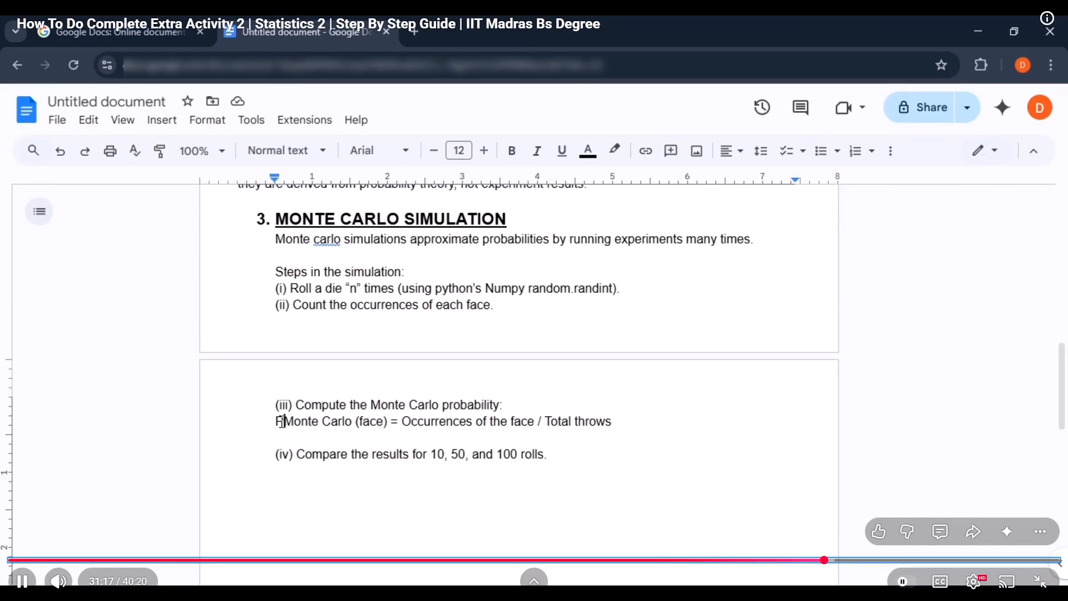
key("Right")
key("Right")
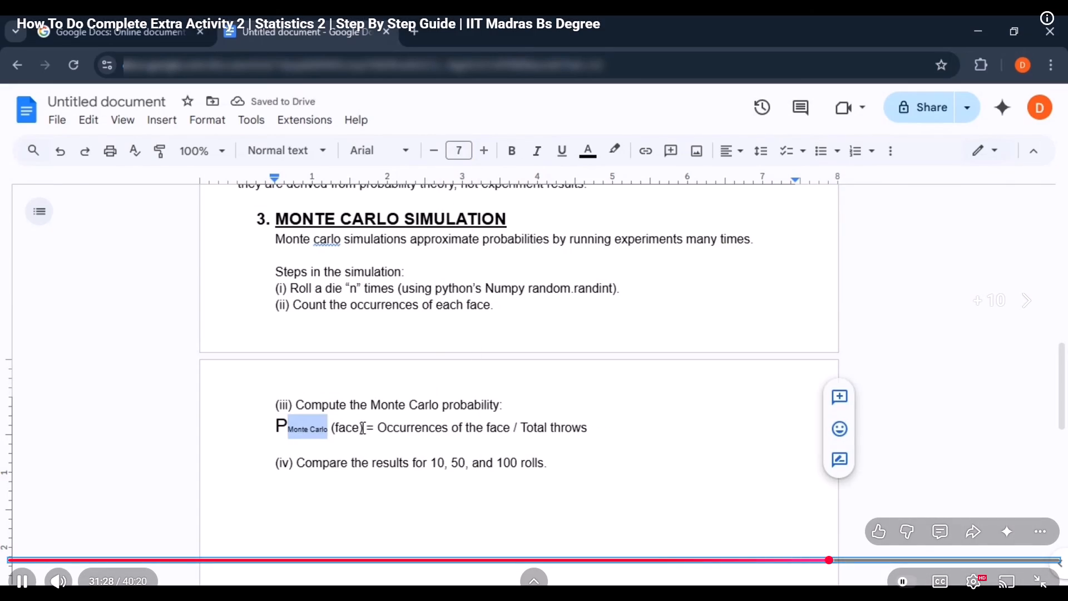
key("space")
Extract the text of step (iii), its formula and step (iv) from the tutorial frame and paste it below the existing steps.
key("shift+super+s")
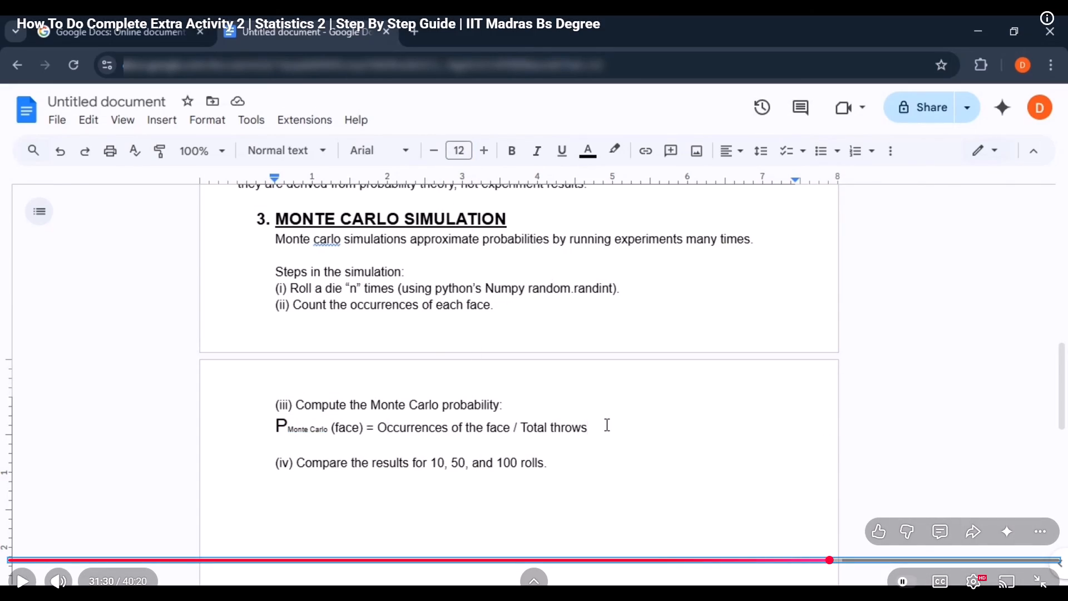
left_click_drag(266, 375, 750, 521)
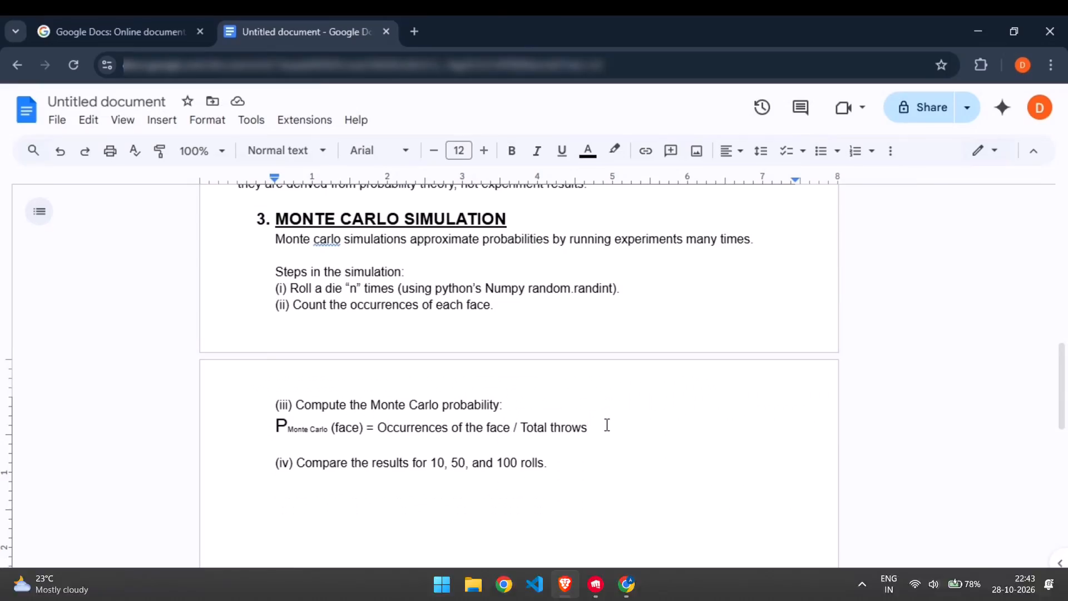
key("shift+super+s")
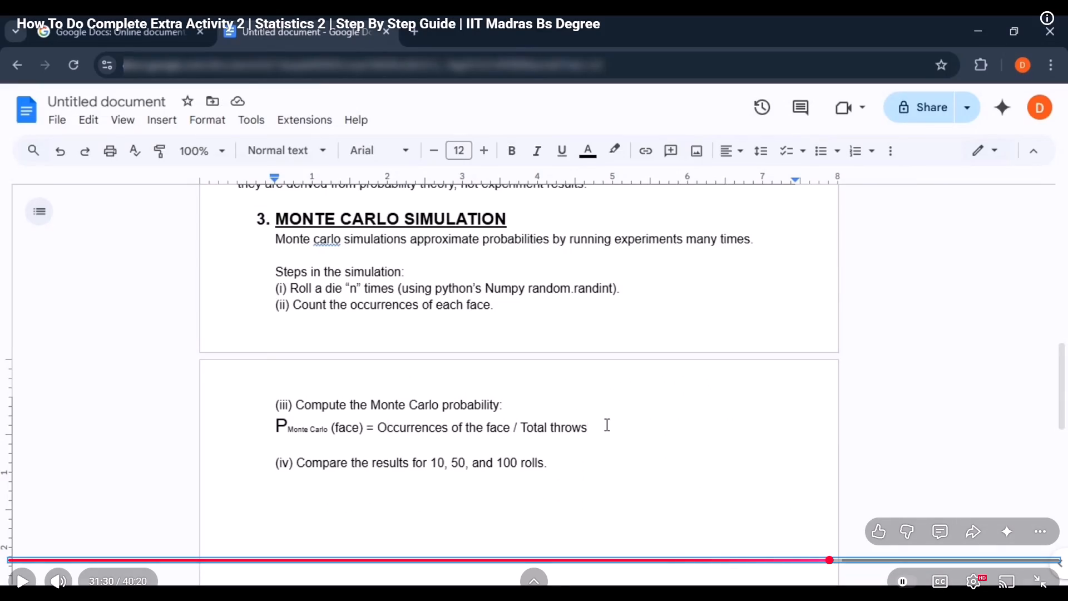
left_click(600, 21)
left_click_drag(202, 384, 655, 499)
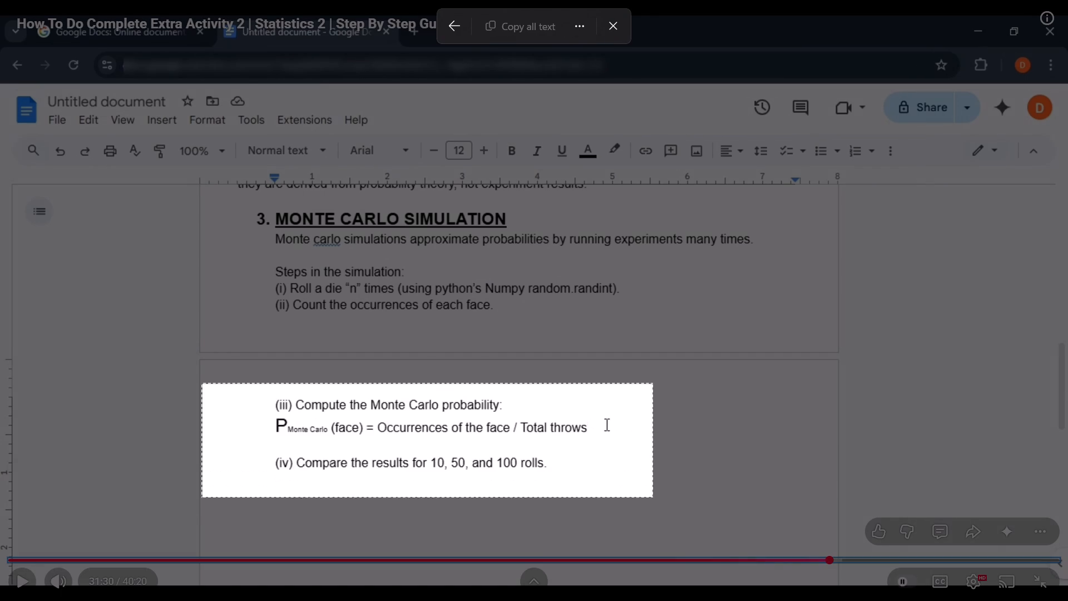
left_click_drag(655, 499, 738, 516)
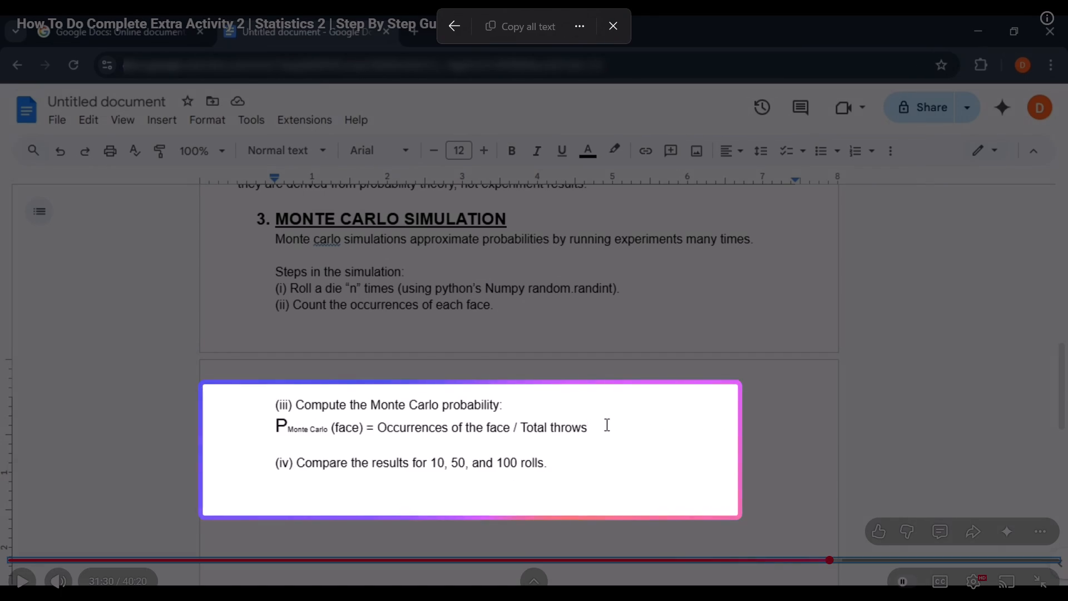
left_click(525, 24)
key("alt+Tab")
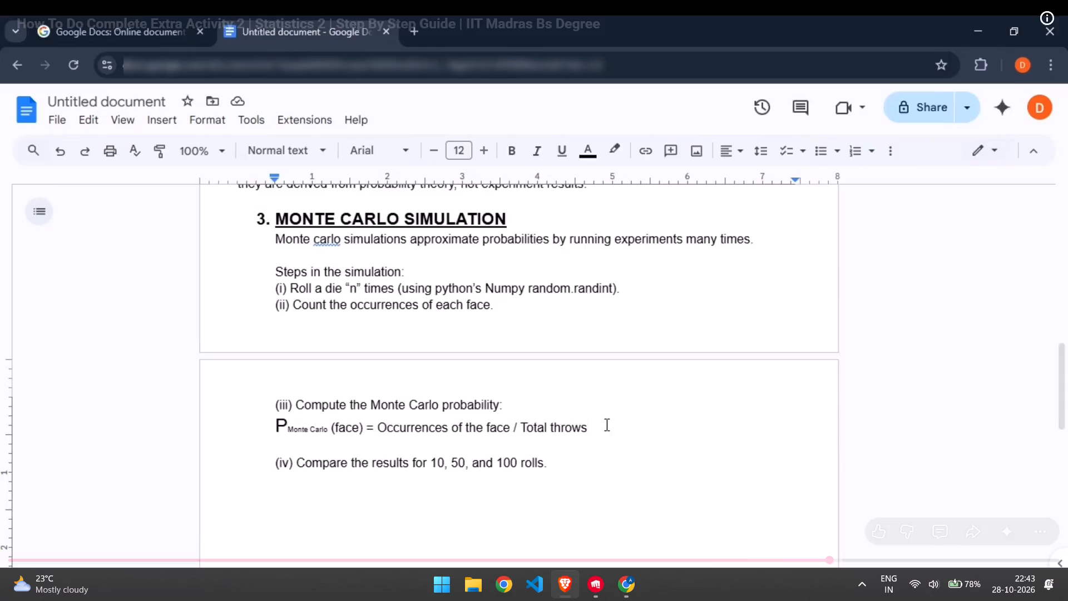
key("ctrl+v")
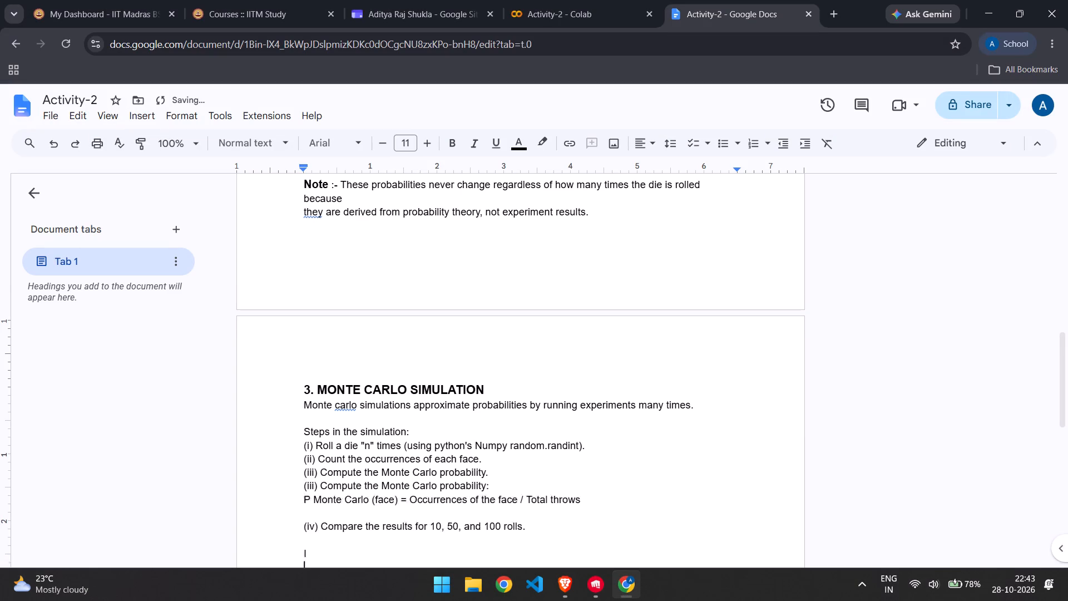
Delete the stray characters and blank lines left below step (iv).
left_click_drag(315, 548, 303, 501)
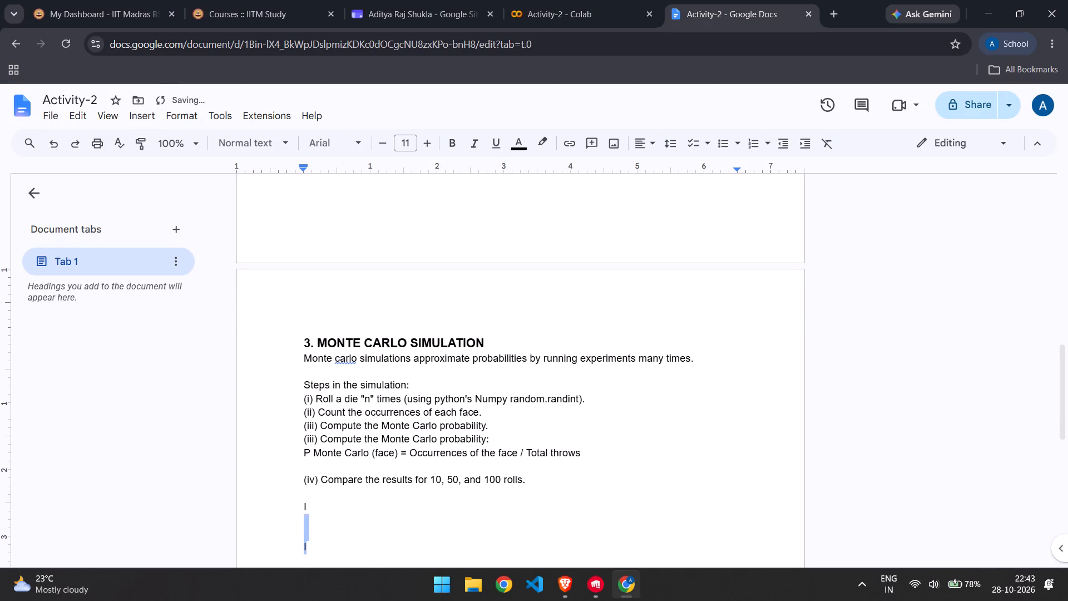
left_click_drag(303, 501, 305, 509)
key("BackSpace")
Enlarge the "P" at the start of the Monte Carlo formula to font size 19.
left_click(309, 451)
key("shift+Left")
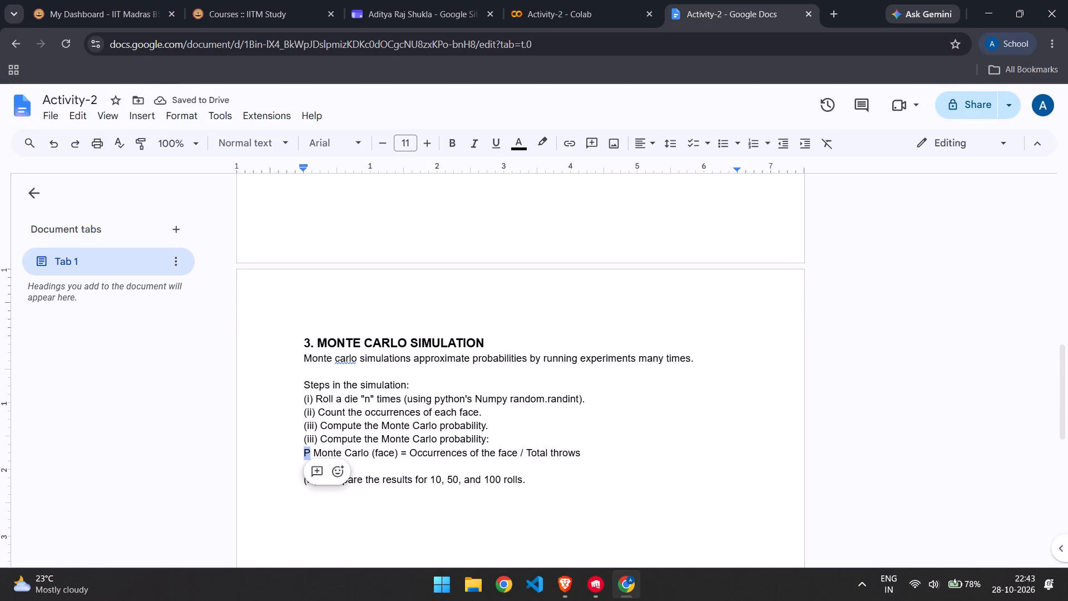
triple_click(428, 144)
triple_click(428, 144)
double_click(428, 144)
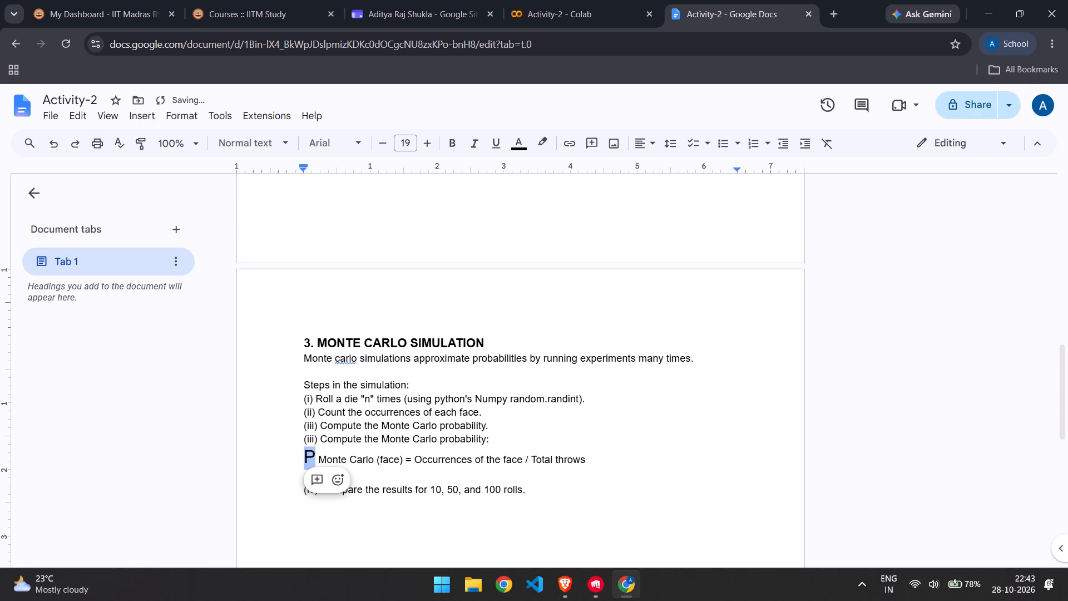
Reduce "Monte" in the formula to font size 7 and remove the space between it and the "P".
left_click(331, 460)
left_click_drag(319, 459, 348, 464)
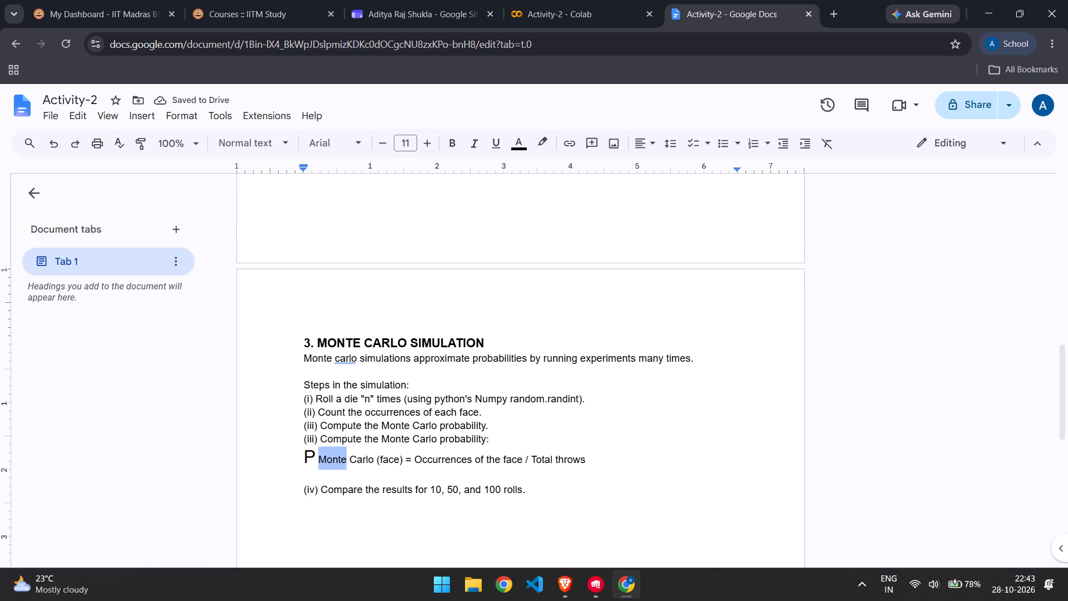
left_click_drag(348, 464, 348, 464)
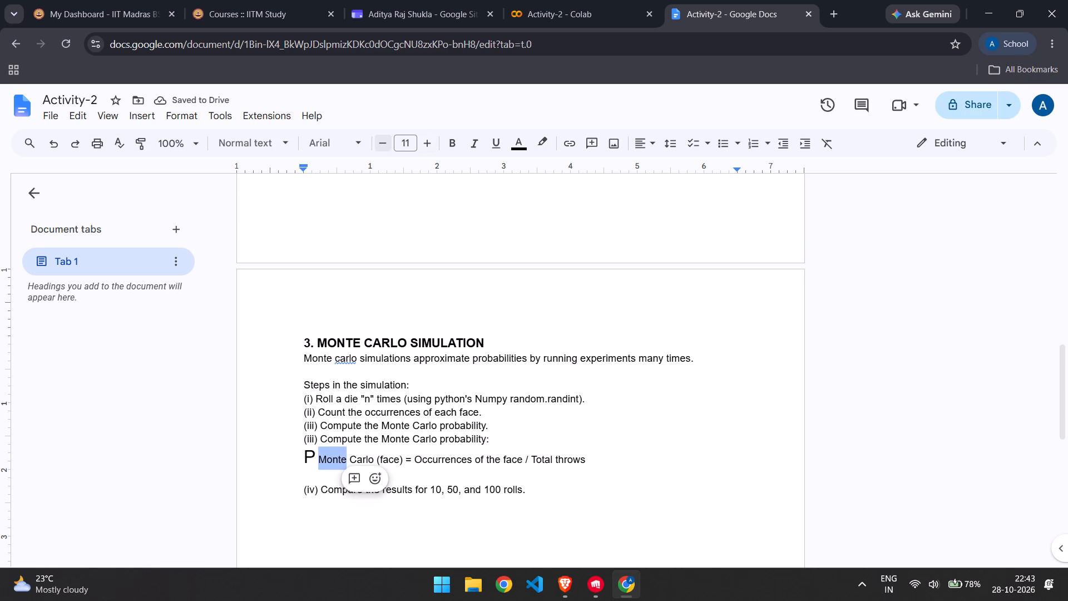
double_click(382, 141)
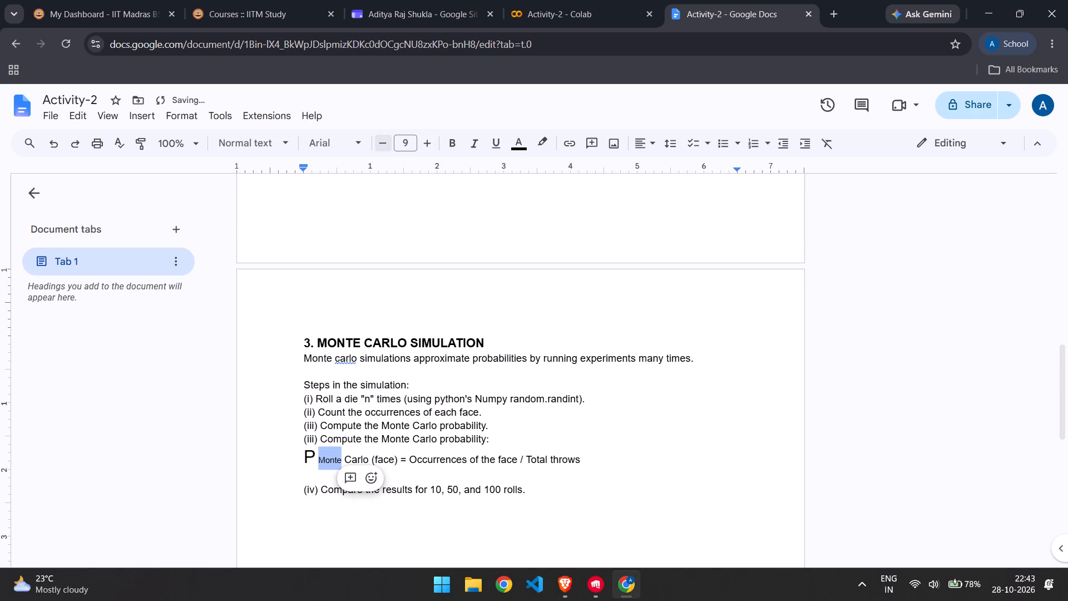
double_click(382, 141)
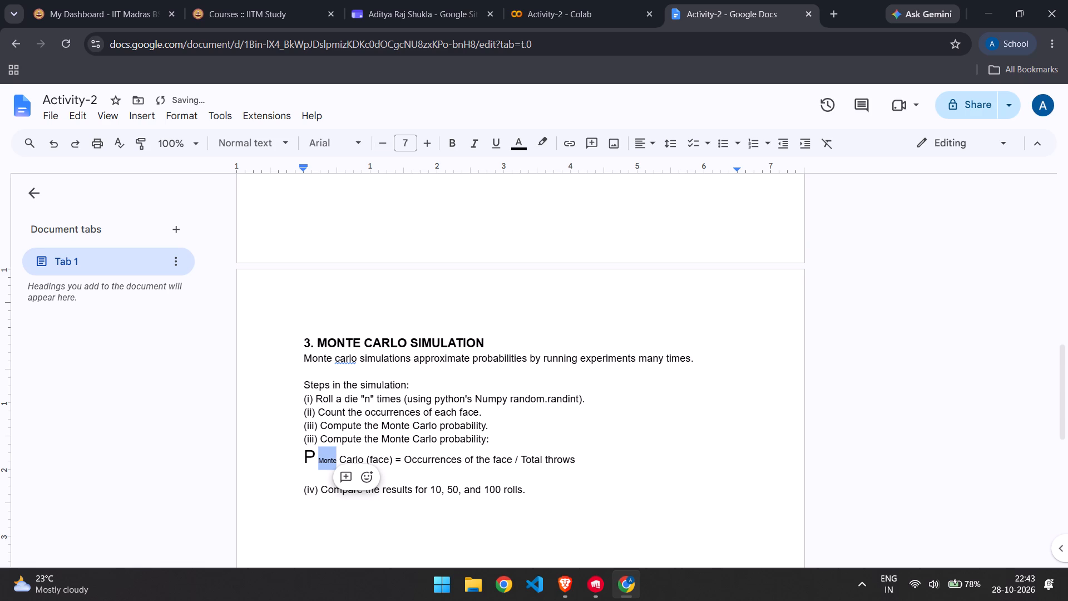
left_click(317, 462)
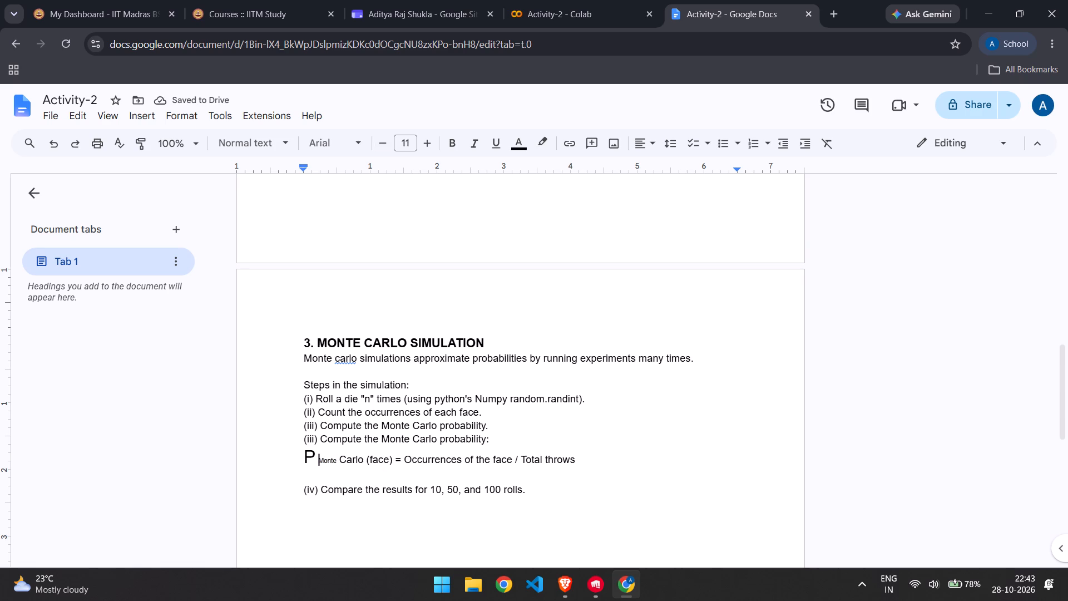
key("BackSpace")
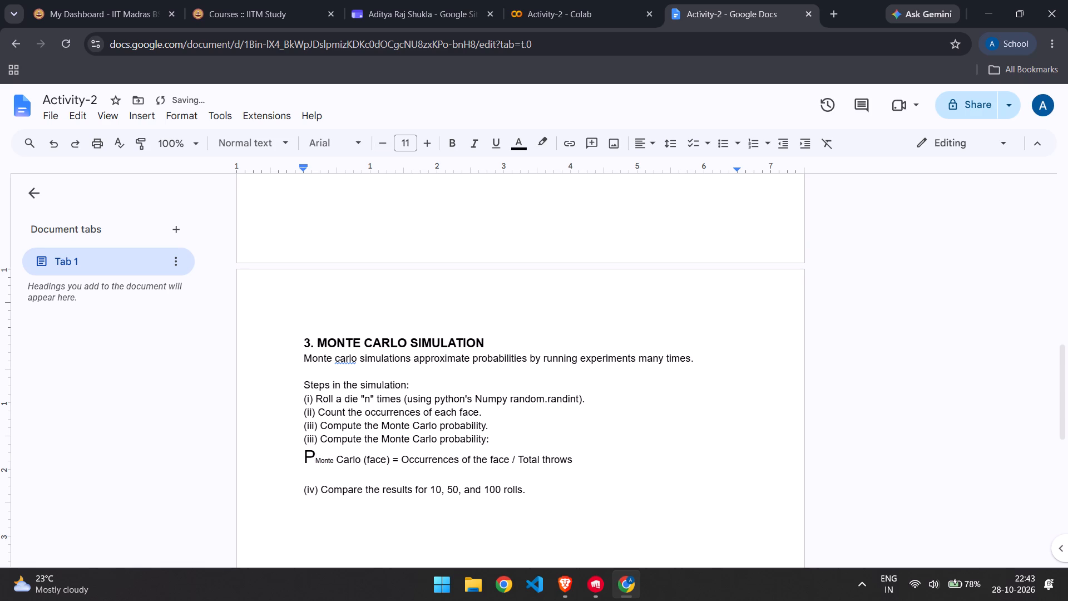
Check the formula's styling in the tutorial and reduce "Carlo" to font size 7 to match.
key("alt+Tab")
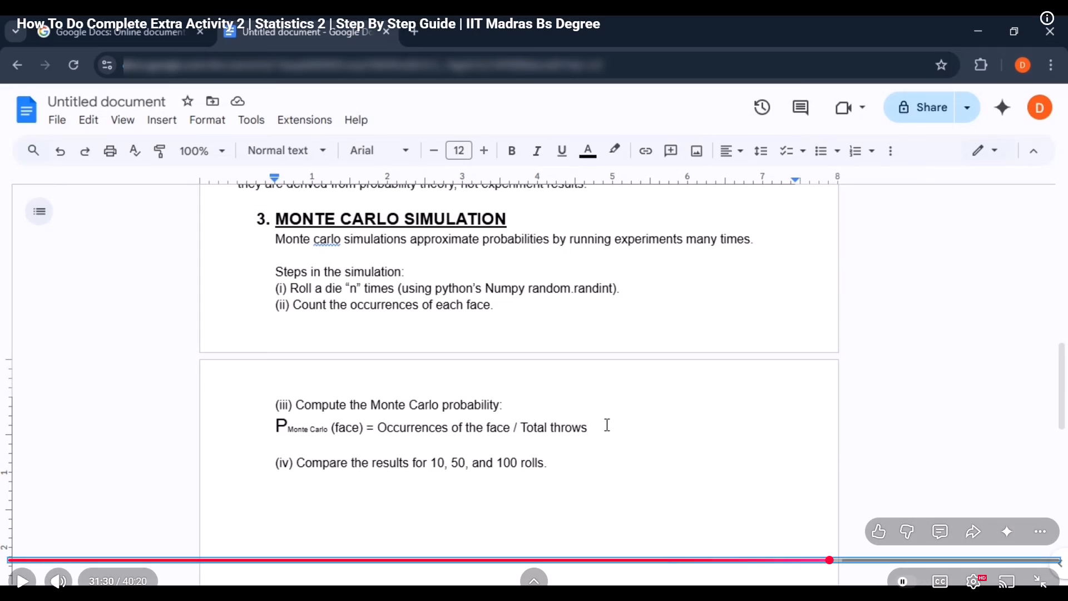
key("alt+Tab")
left_click(321, 460)
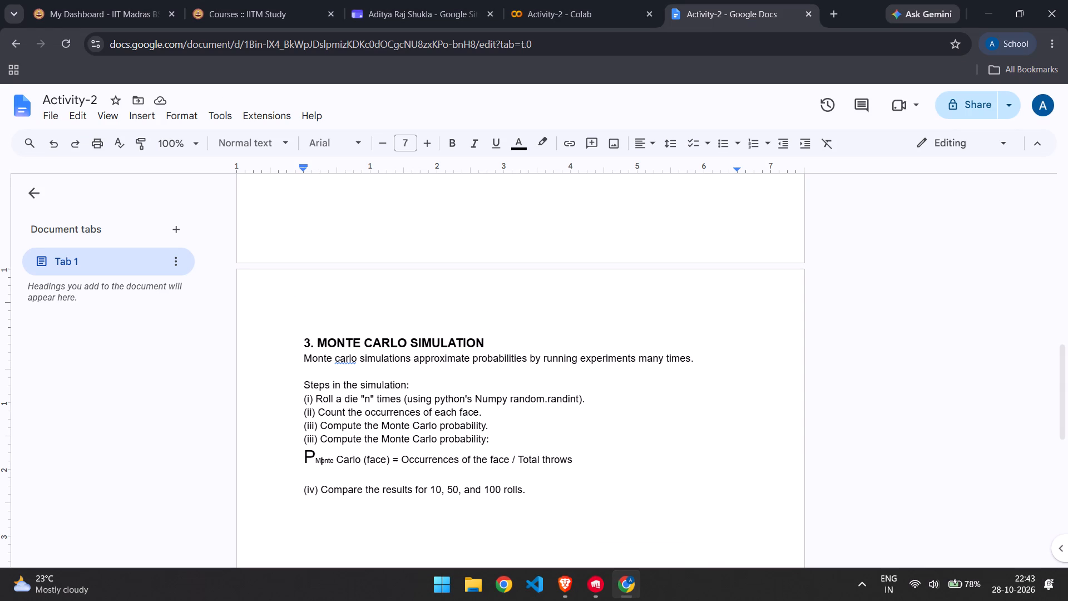
left_click_drag(337, 462, 360, 463)
triple_click(381, 149)
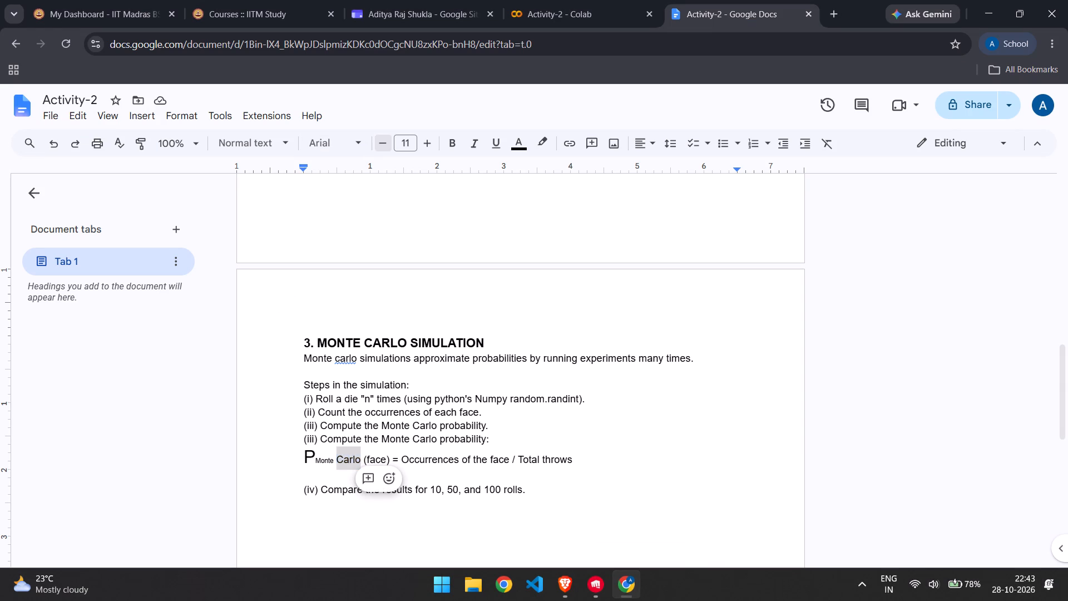
left_click(381, 149)
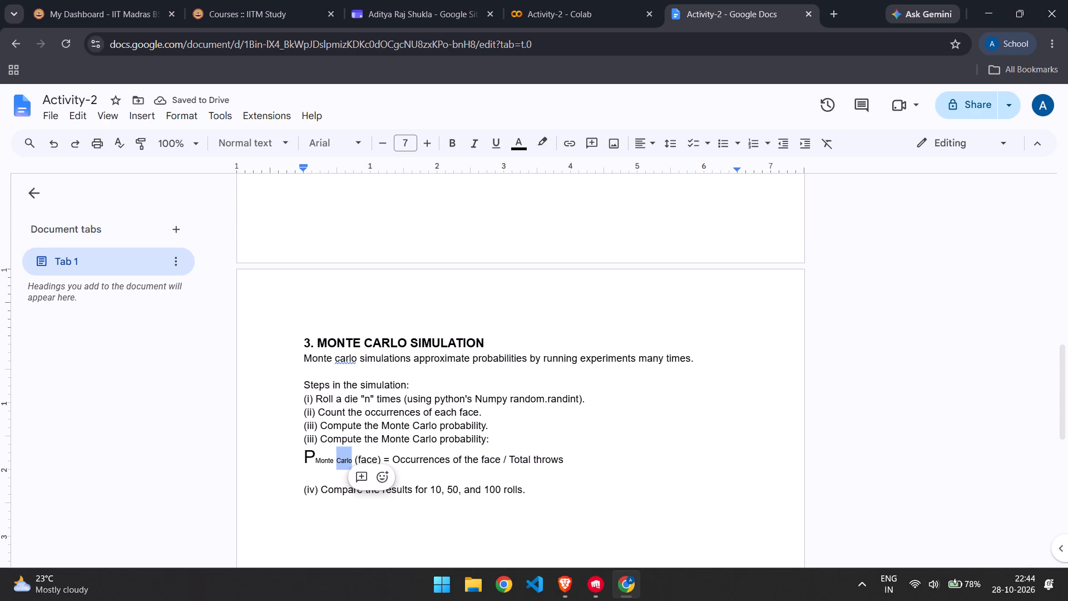
left_click(683, 448)
Advance the tutorial to 31:42 to view the formula's final formatting and the start of section 4.
key("alt+Tab")
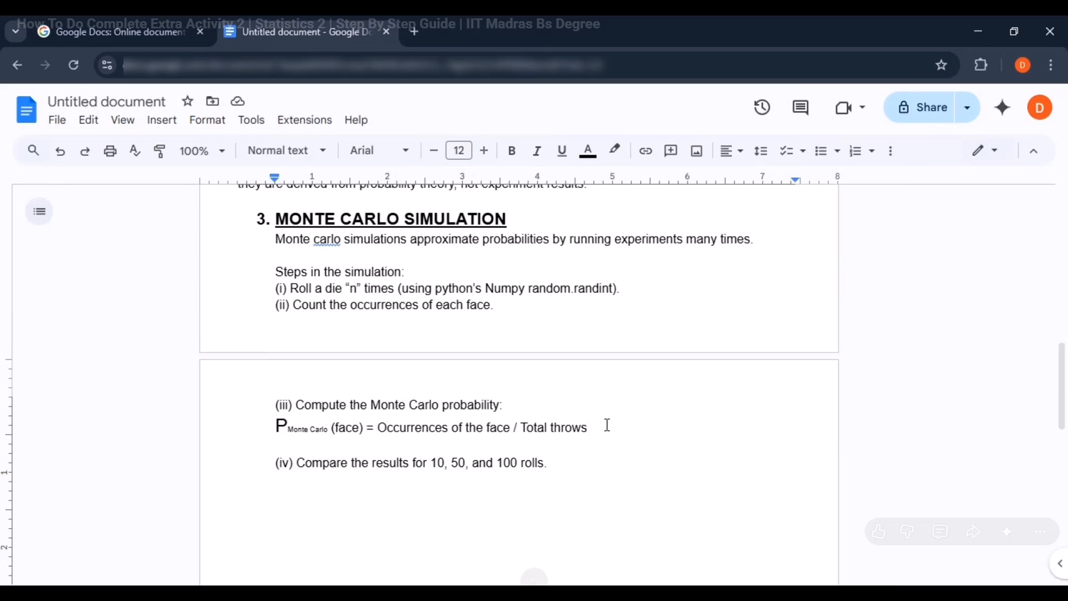
key("space")
key("space")
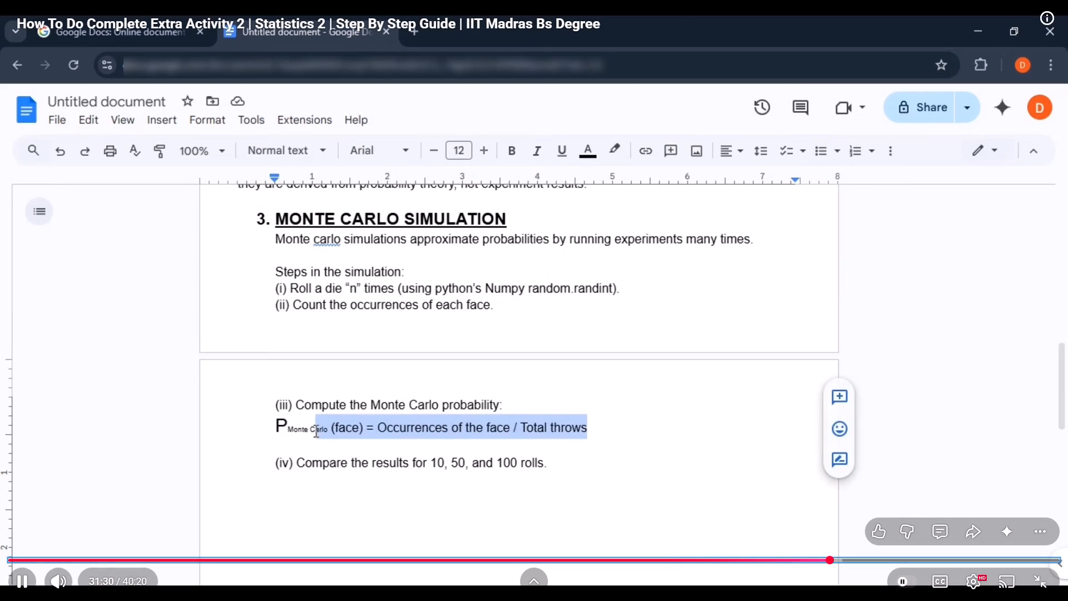
key("space")
key("Right")
key("Right")
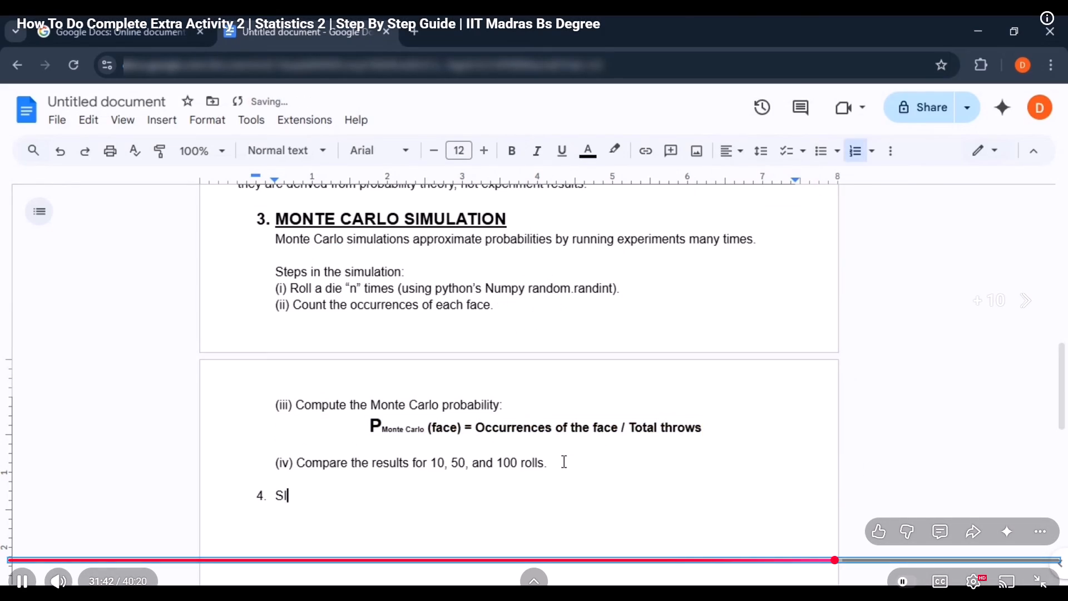
Bold and center the Monte Carlo probability formula, and start a new line below step (iv).
key("alt+Tab")
left_click_drag(577, 460, 305, 457)
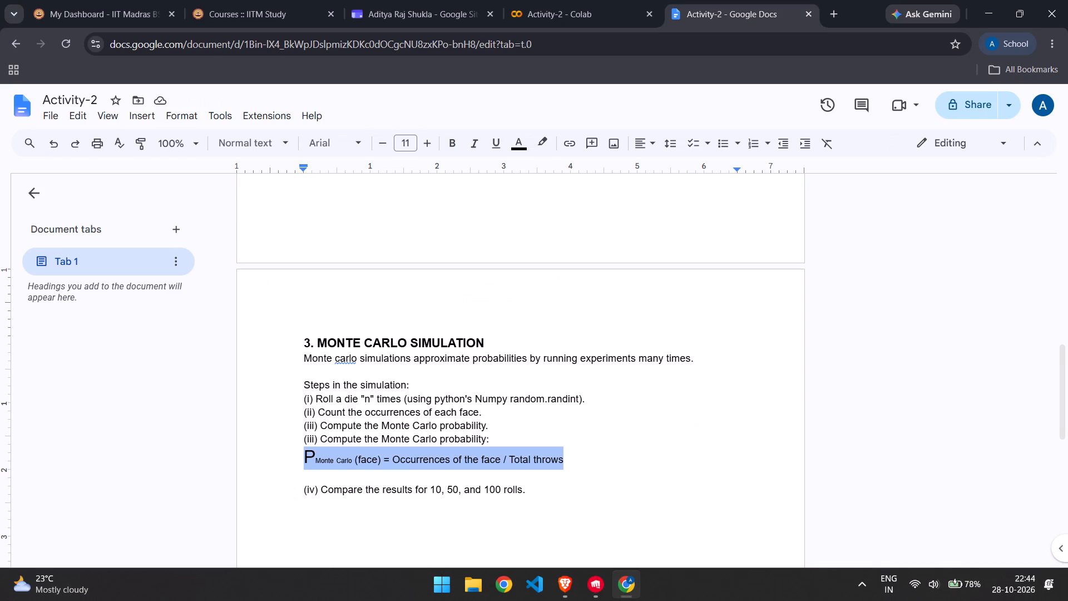
left_click_drag(305, 457, 296, 456)
left_click(452, 145)
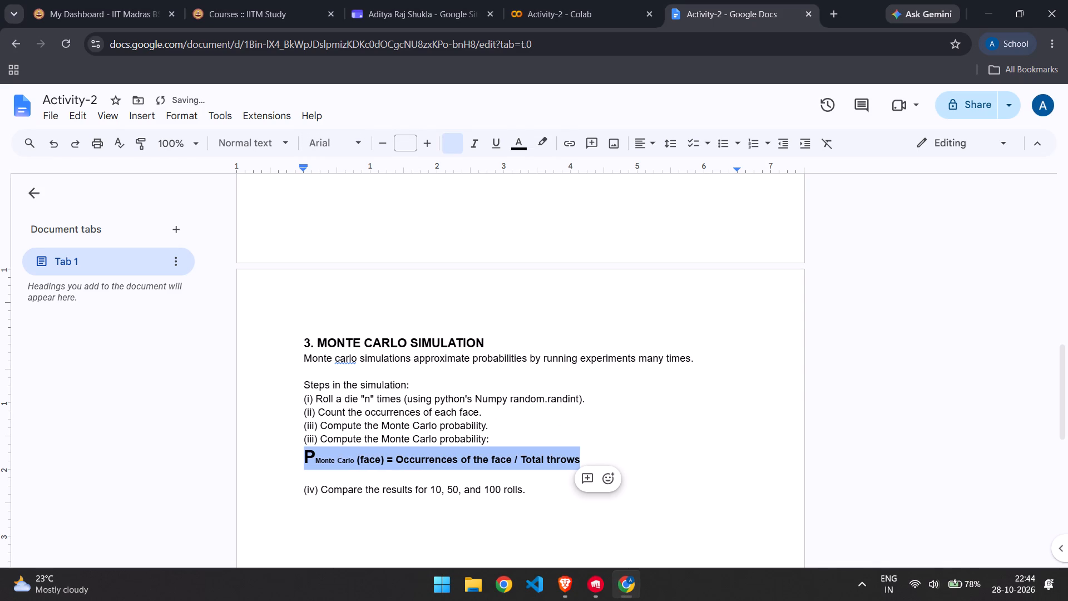
left_click(642, 146)
left_click(661, 168)
left_click(577, 484)
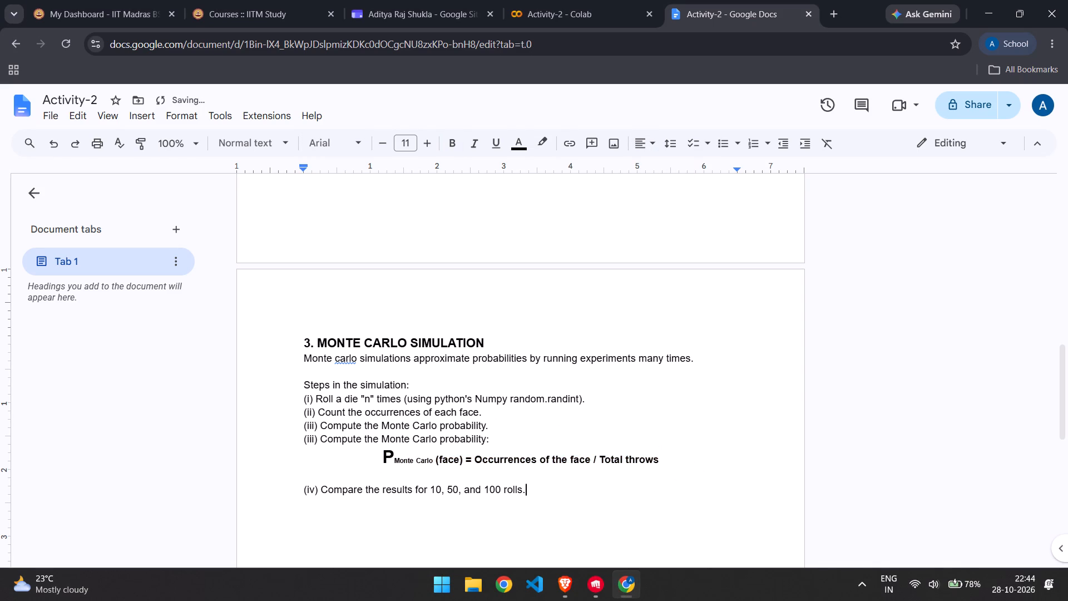
key("Return")
Pause the tutorial at 31:49 on the "SIMULATION RESULTS" heading.
key("alt+Tab")
left_click(411, 416)
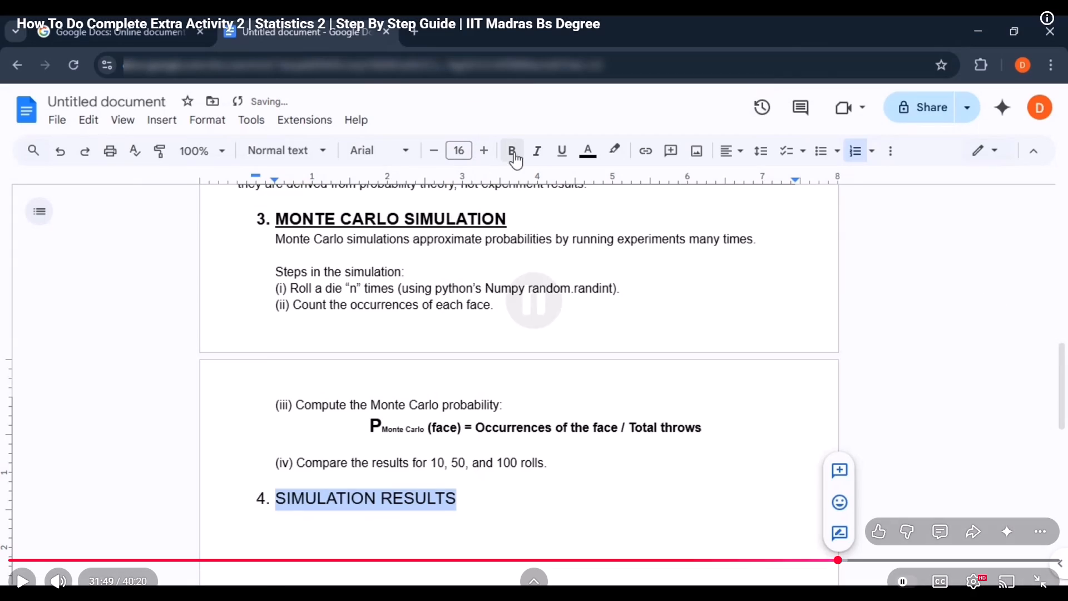
Underline the heading "3. MONTE CARLO SIMULATION" to match the earlier section headings.
key("alt+Tab")
left_click_drag(501, 342, 302, 333)
scroll(398, 349, "up", 14)
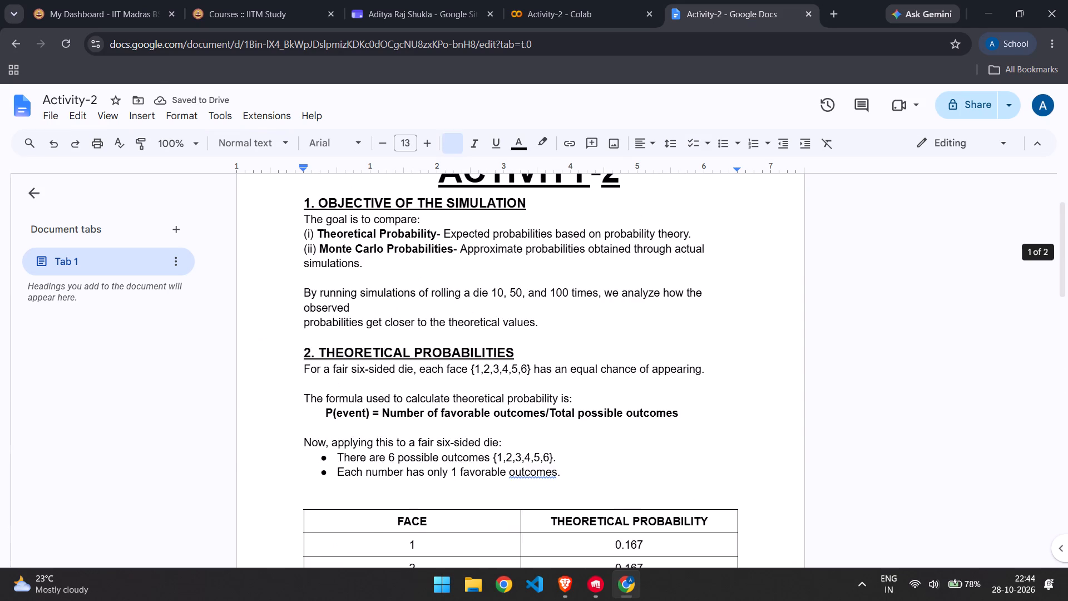
scroll(429, 346, "down", 6)
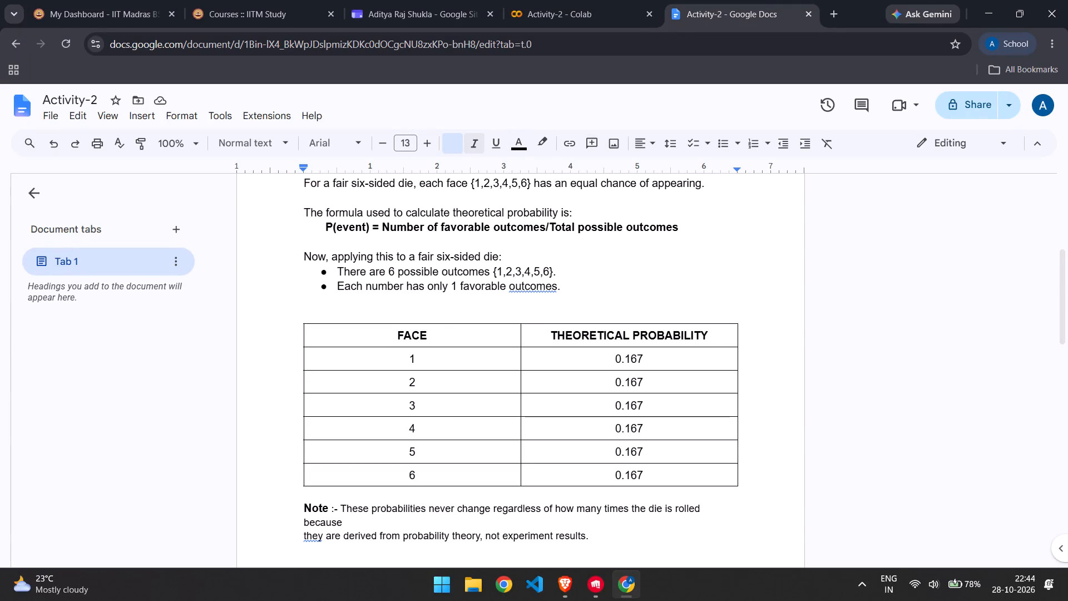
left_click(495, 146)
Check the font size of the earlier section headings and set "3. MONTE CARLO SIMULATION" to size 14.
scroll(517, 287, "down", 5)
scroll(503, 359, "up", 10)
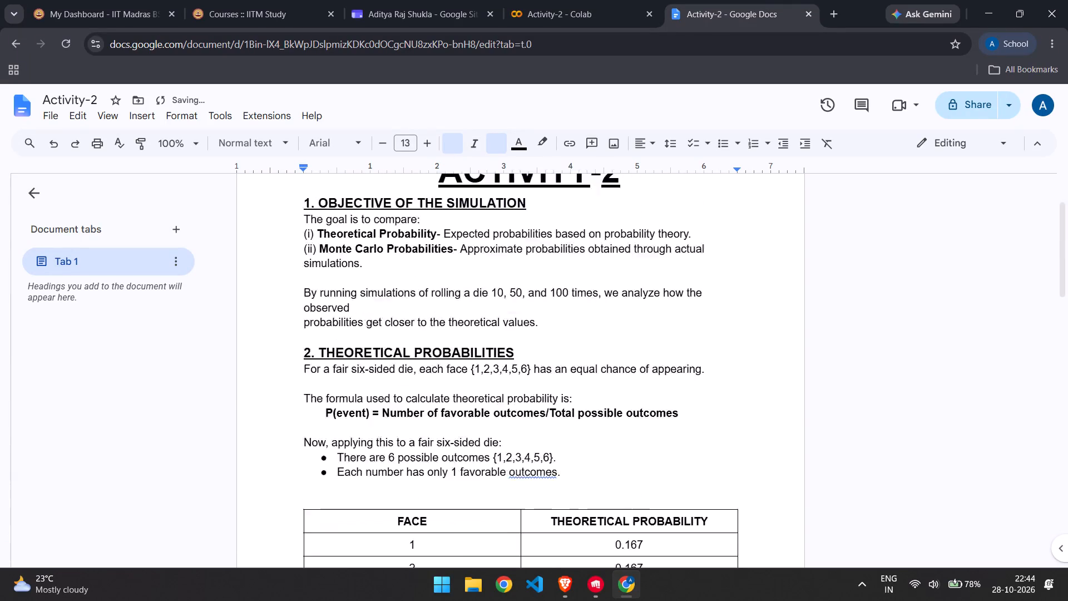
scroll(505, 321, "up", 1)
left_click(472, 440)
scroll(473, 440, "down", 12)
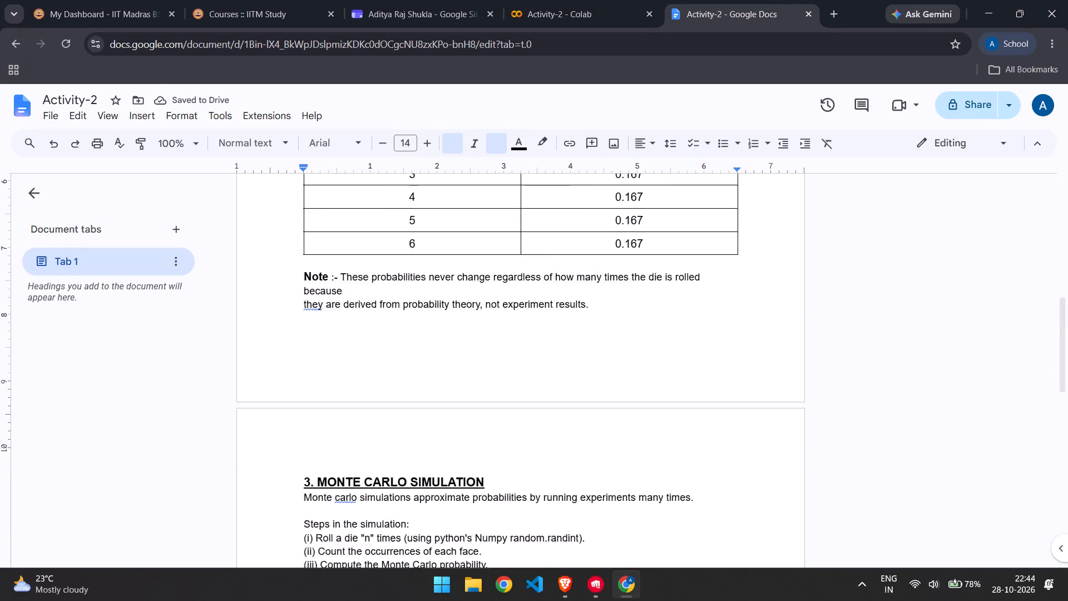
scroll(472, 406, "down", 1)
left_click_drag(493, 383, 262, 383)
left_click(428, 144)
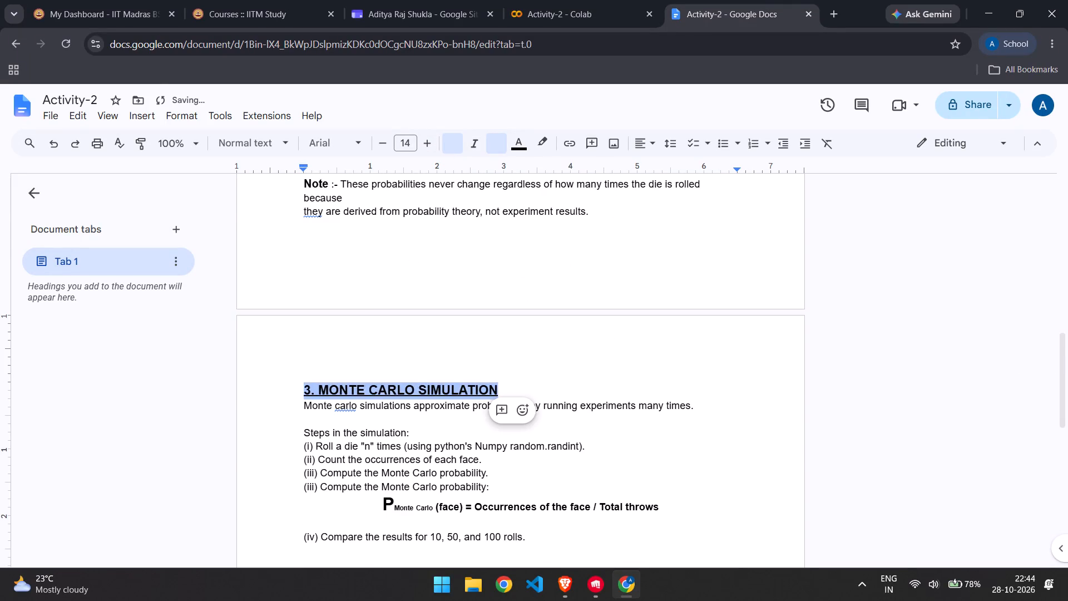
Insert a line break at the end of the "(iv) Compare the results" line.
scroll(546, 428, "down", 4)
left_click(548, 359)
key("Return")
Advance the tutorial to 32:07 and pause on the section 4 results table for 10 throws.
key("alt+Tab")
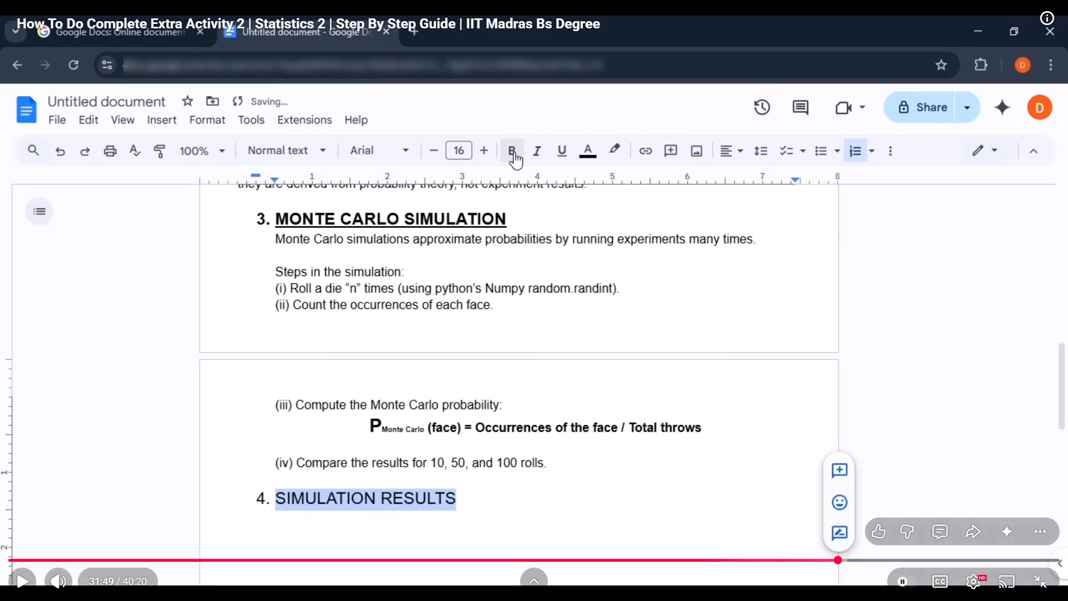
key("space")
key("Right")
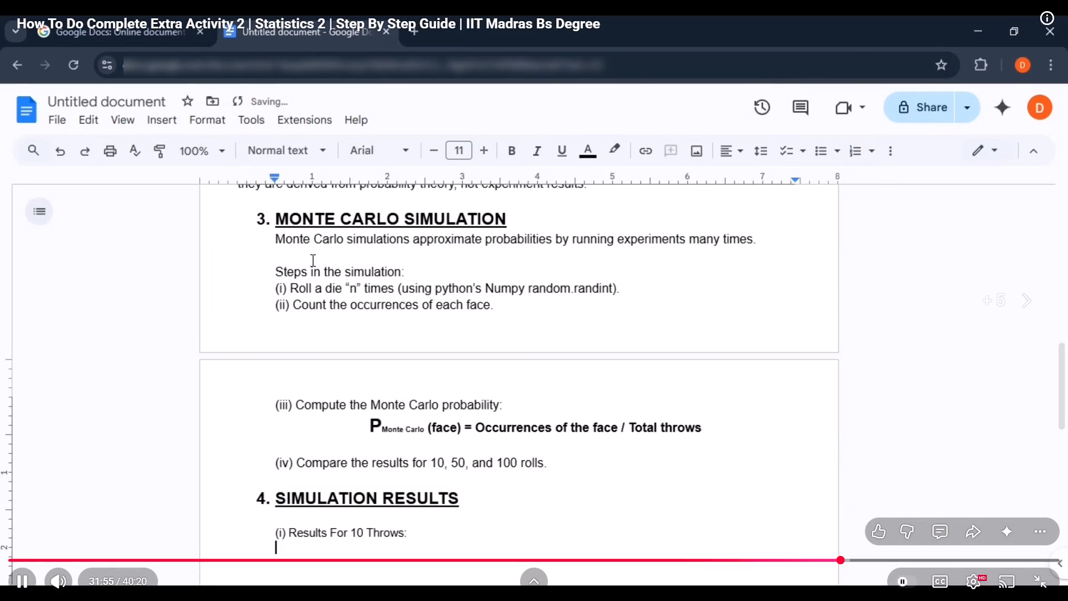
key("space")
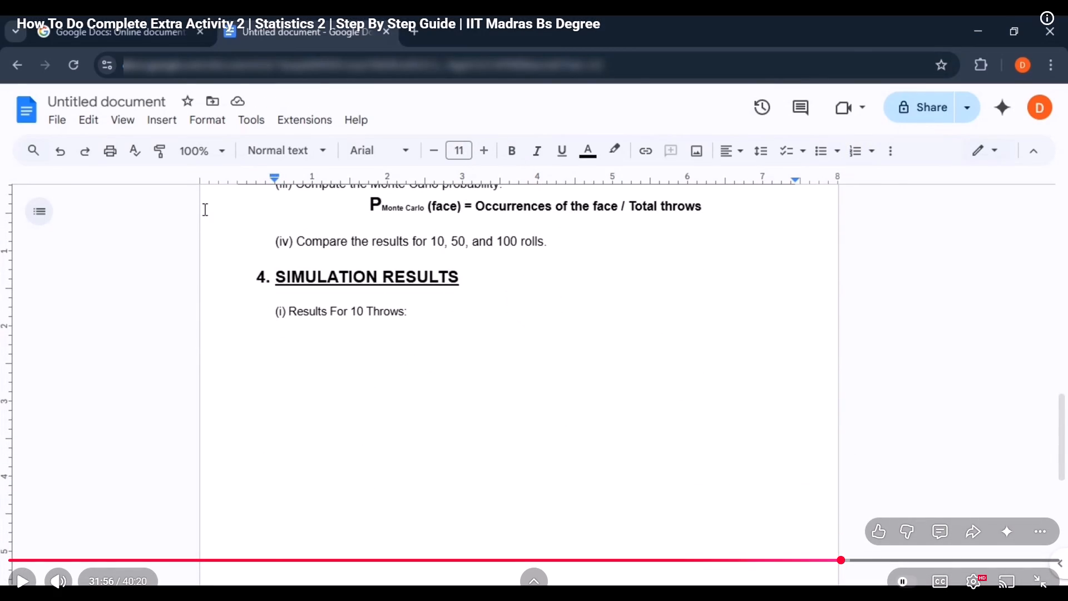
key("space")
key("Right")
key("Right")
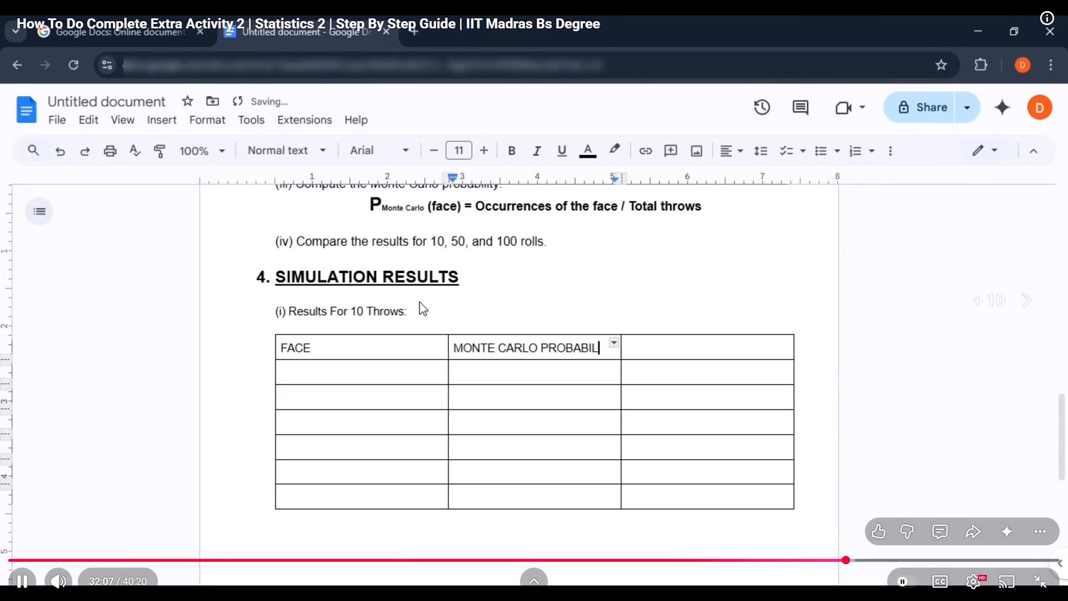
key("space")
Add the section heading "4.SIMULATION RESULT" below the "(iv) Compare the results" line in the Activity-2 document, following the tutorial.
key("alt+Tab")
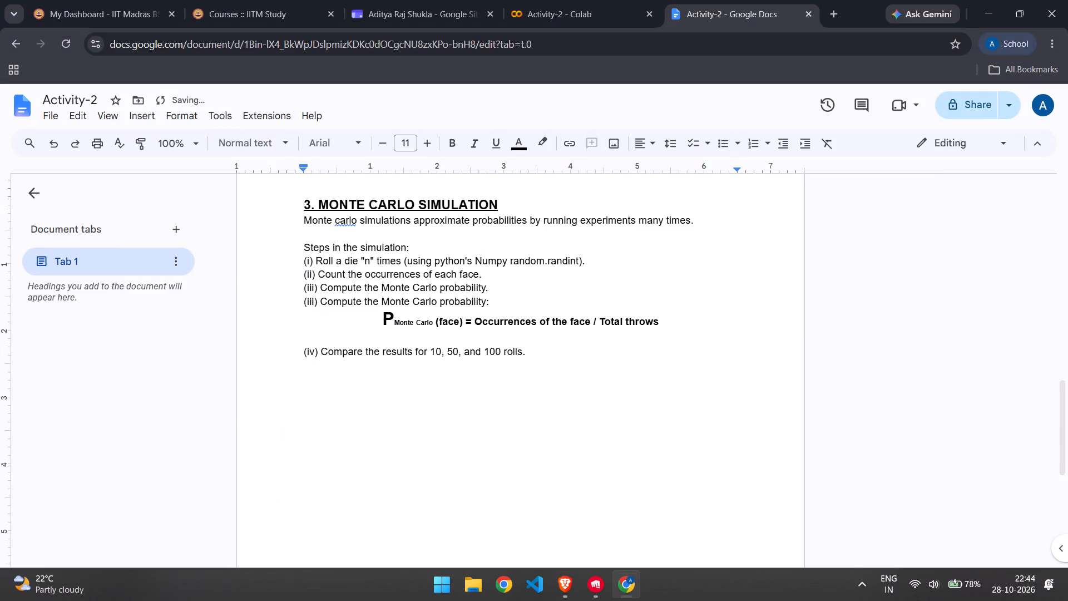
key("Return")
key("Return")
type("4.")
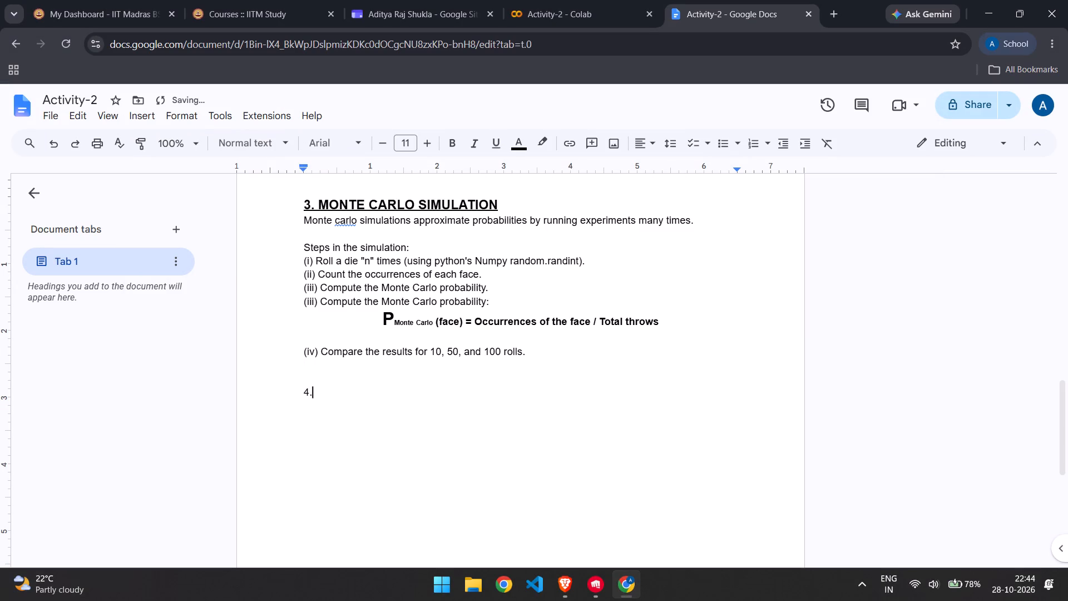
type("SIM")
key("alt+Tab")
key("alt+Tab")
type("ULA")
key("alt+Tab")
key("alt+Tab")
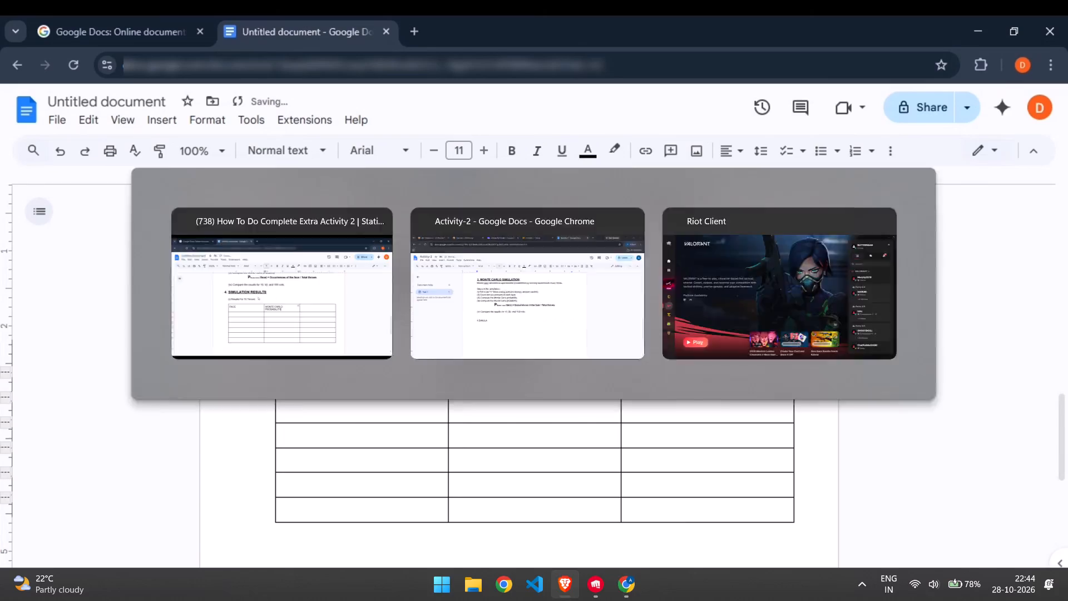
type("TION")
key("alt+Tab")
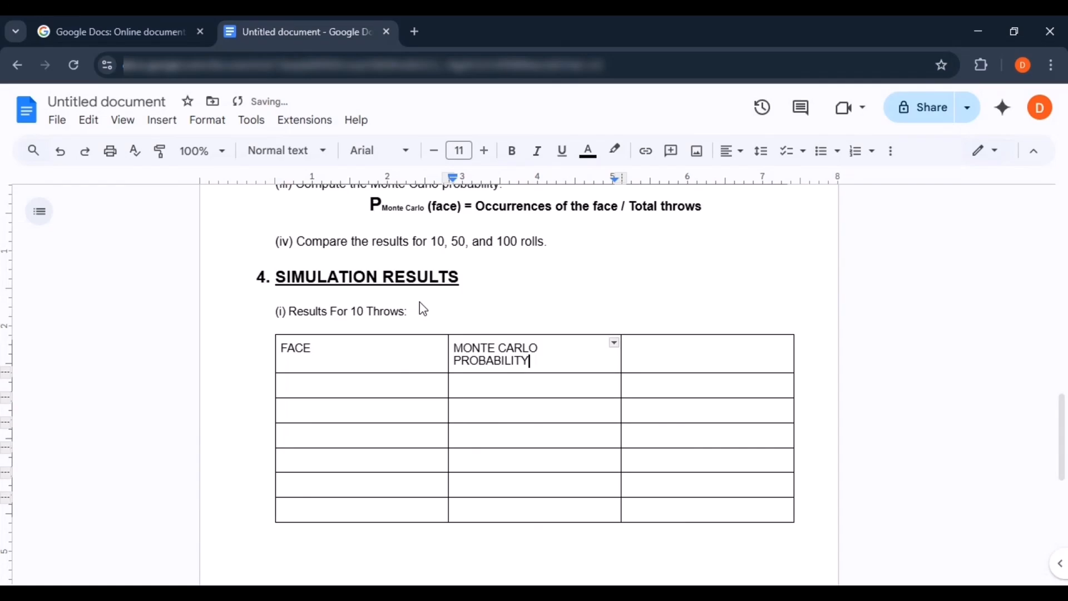
key("alt+Tab")
key("space")
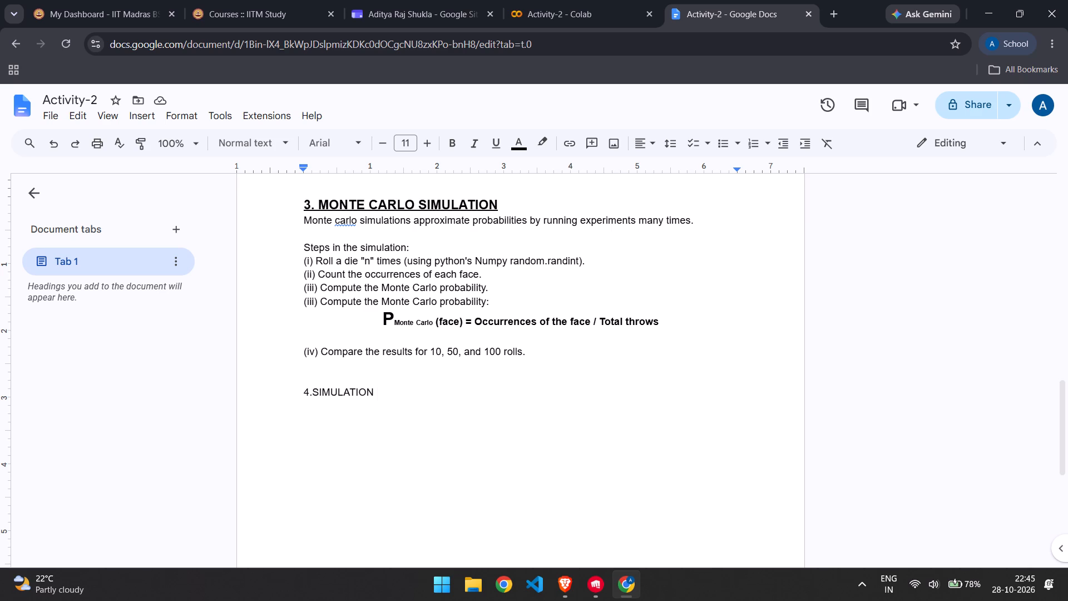
key("alt+Tab")
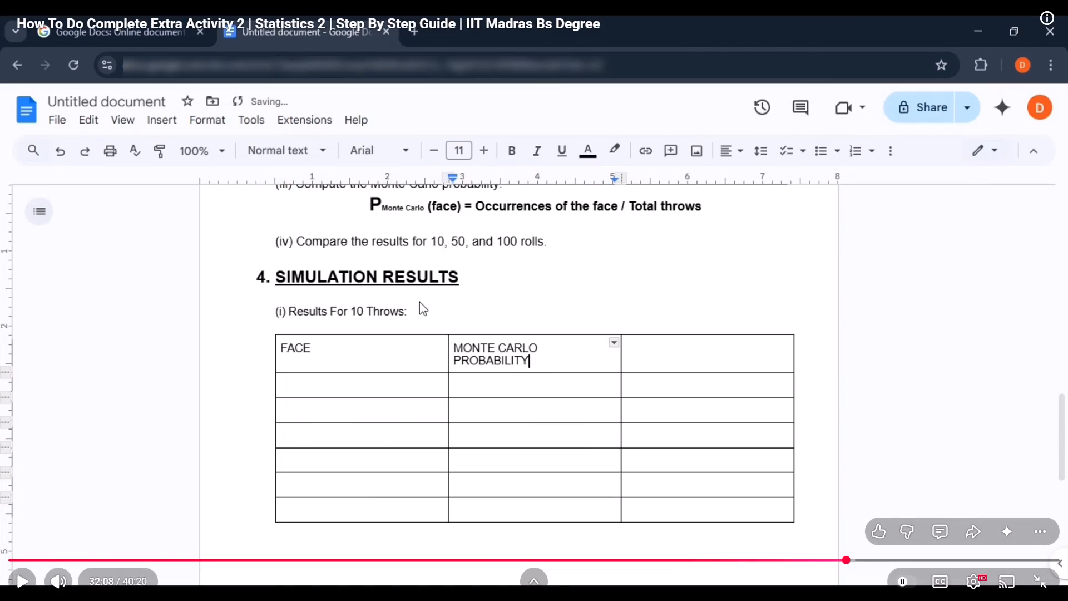
key("alt+Tab")
type("RESULT")
Format the heading "4.SIMULATION RESULT" at size 14 with bold and underline.
left_click_drag(433, 400, 432, 400)
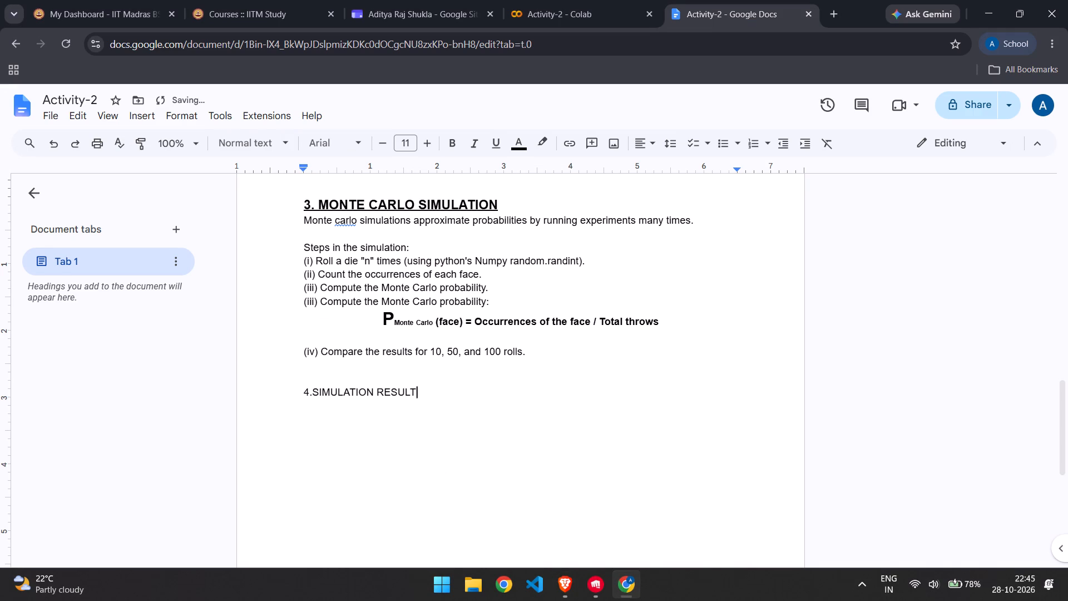
left_click_drag(432, 400, 289, 399)
triple_click(429, 140)
double_click(429, 140)
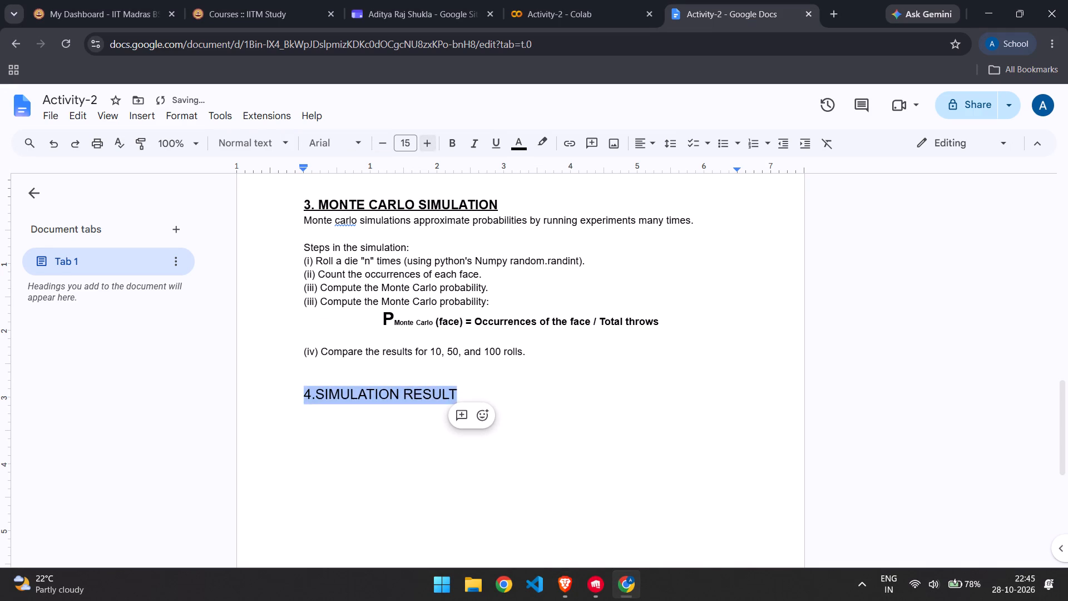
double_click(388, 142)
left_click(459, 144)
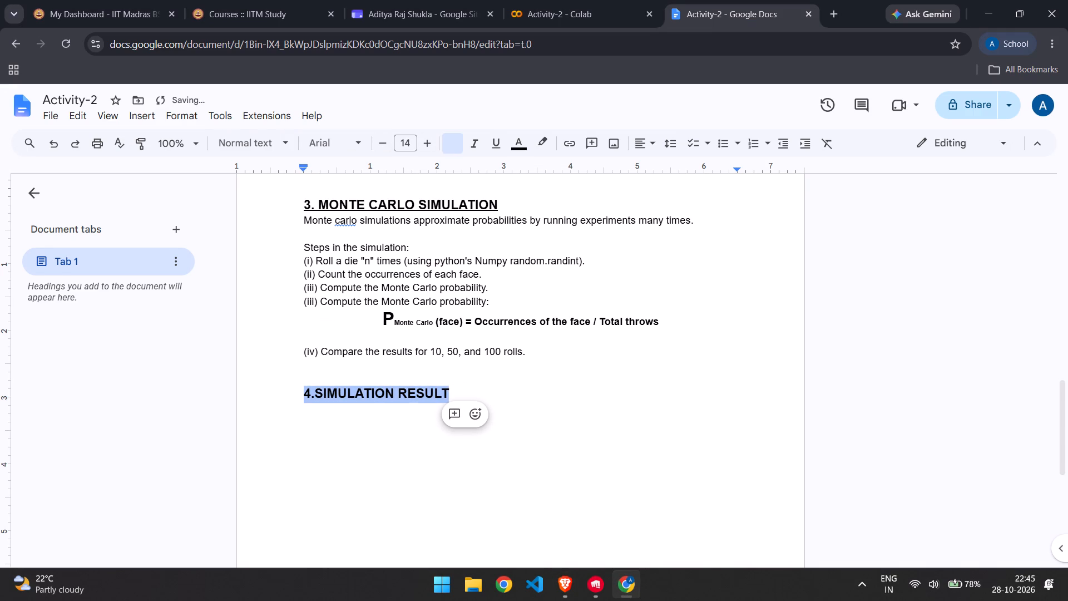
left_click(498, 144)
left_click(497, 395)
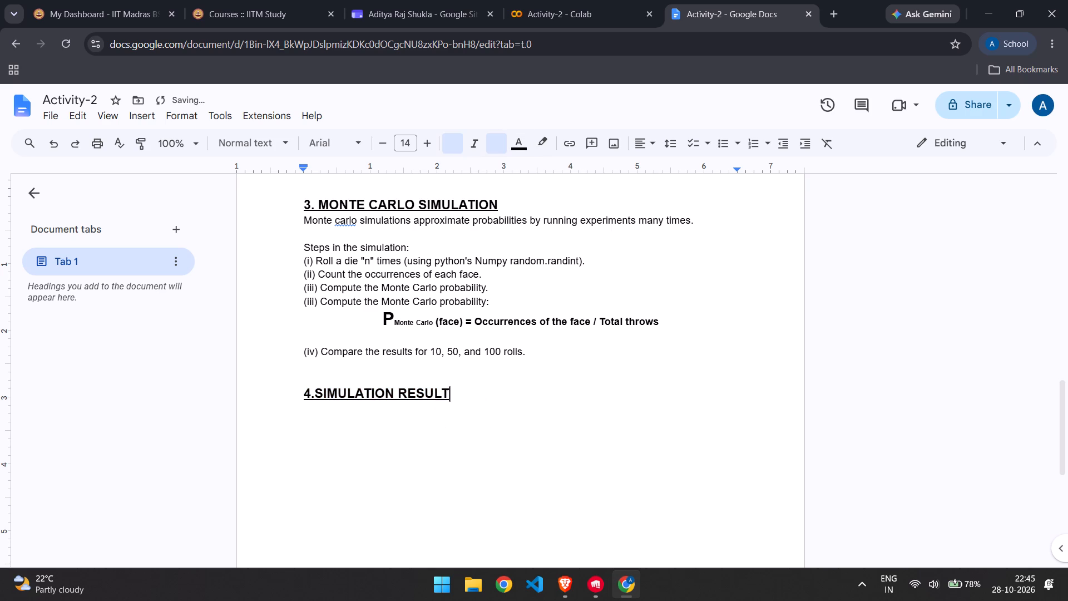
Start a new line under "4.SIMULATION RESULT" and set its text to size 12 without bold or underline.
key("Return")
key("alt+Tab")
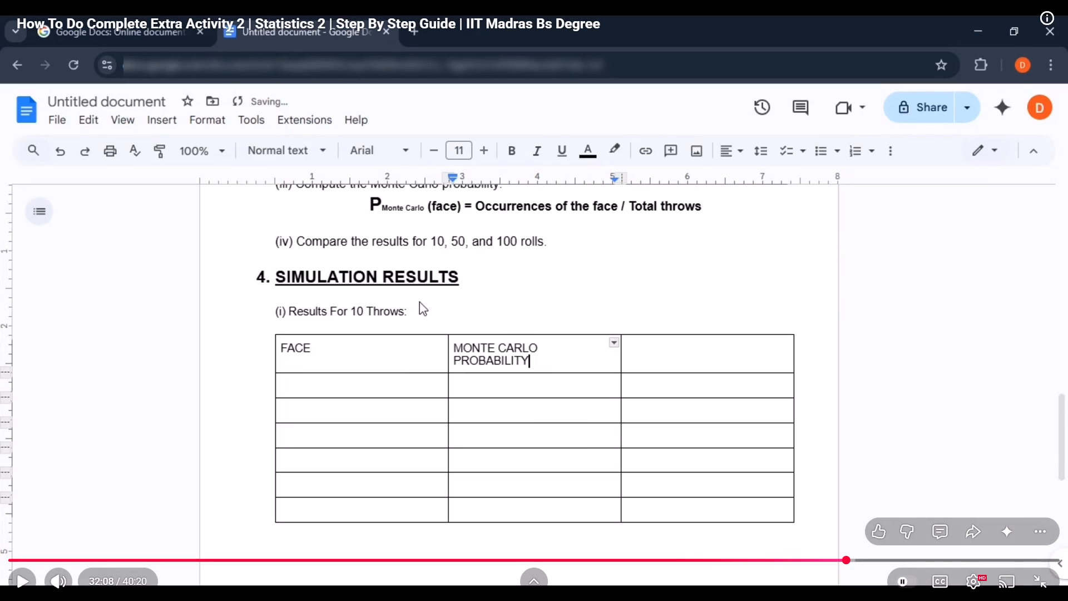
key("alt+Tab")
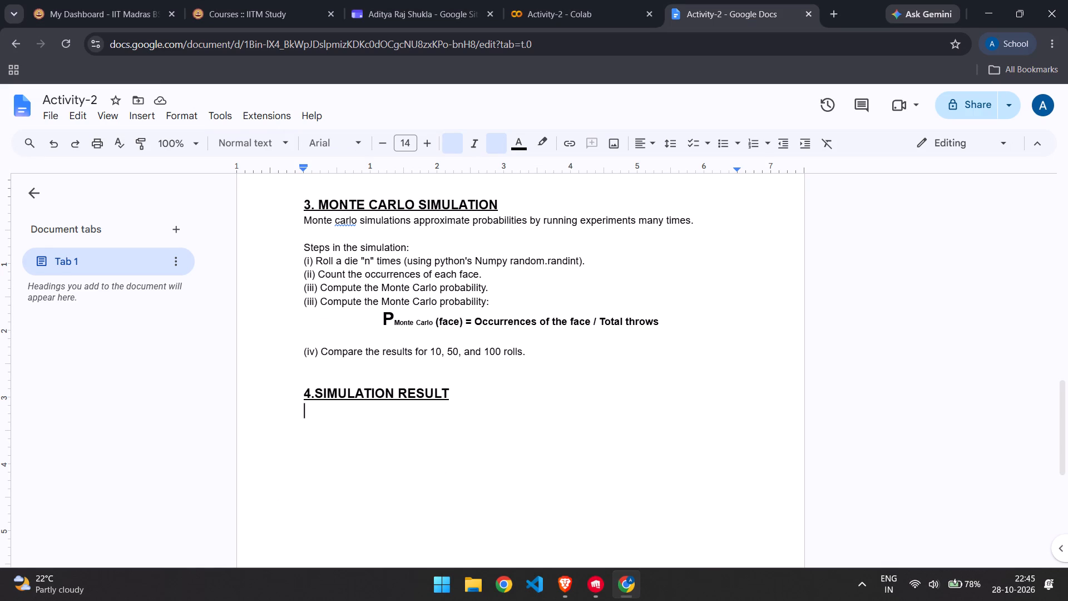
key("i")
key("BackSpace")
key("alt+Tab")
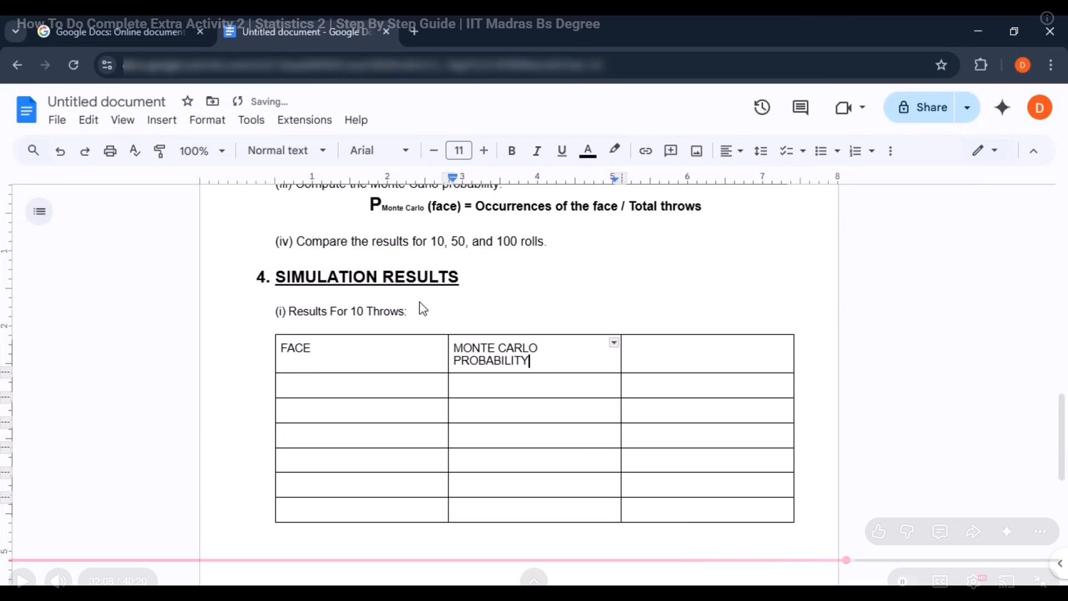
key("alt+Tab")
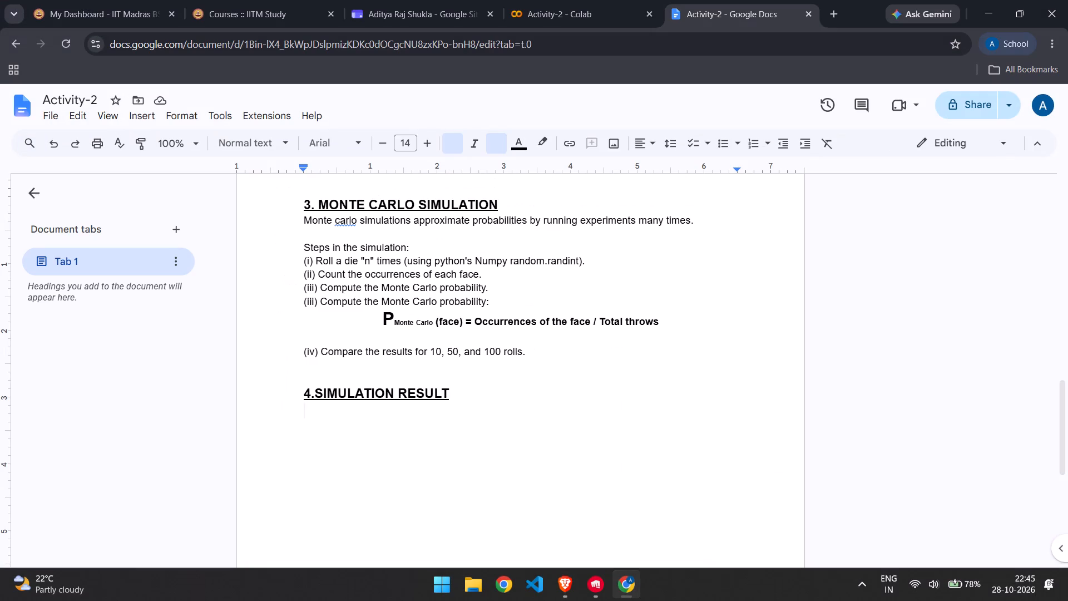
type("(i)")
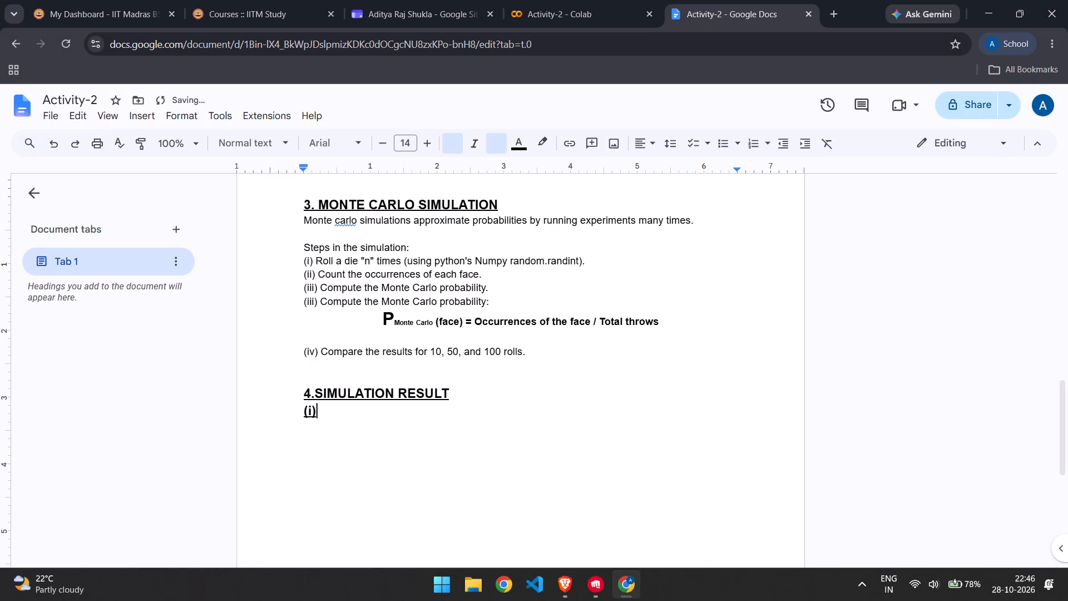
key("BackSpace")
key("BackSpace")
key("BackSpace")
double_click(380, 145)
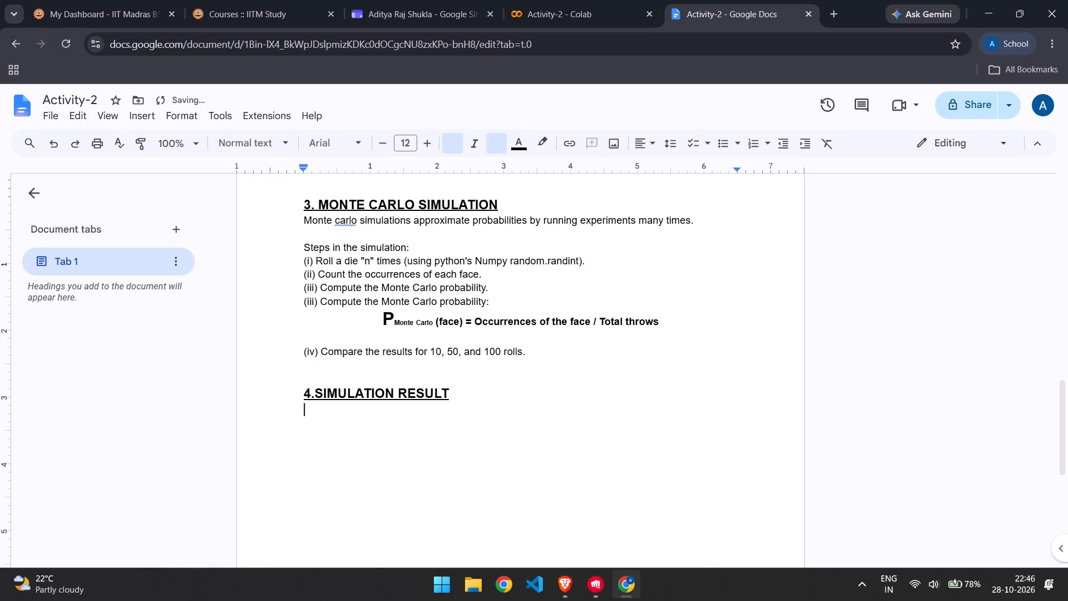
left_click(493, 144)
left_click(451, 144)
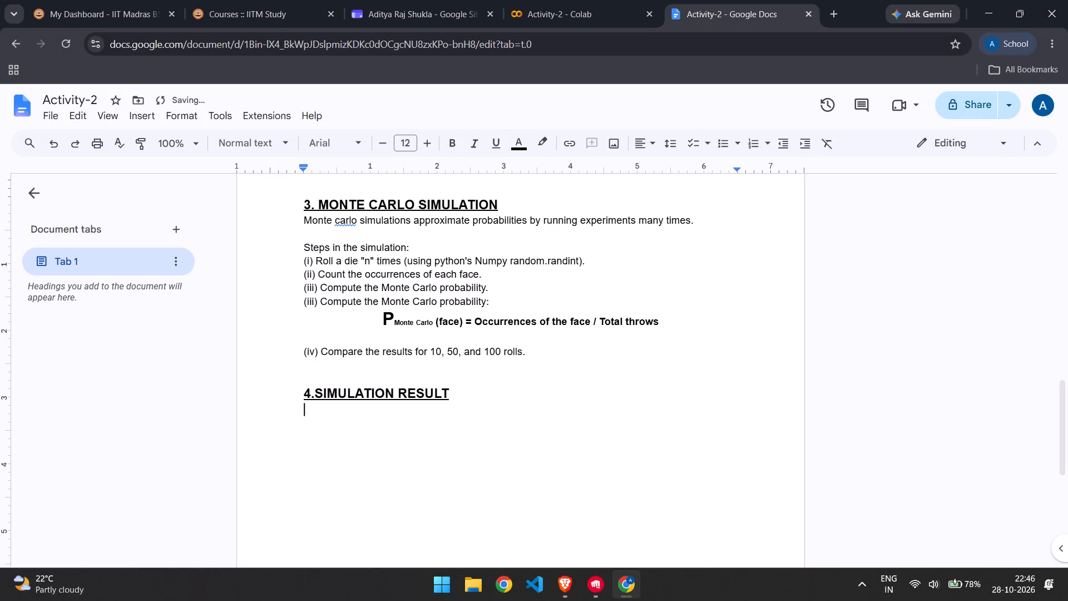
Write the line "(i) Result For 10 Throws:" under the section 4 heading and start a new line below it.
key("shift+parenleft")
type("i)")
key("alt+Tab")
key("alt+Tab")
key("space")
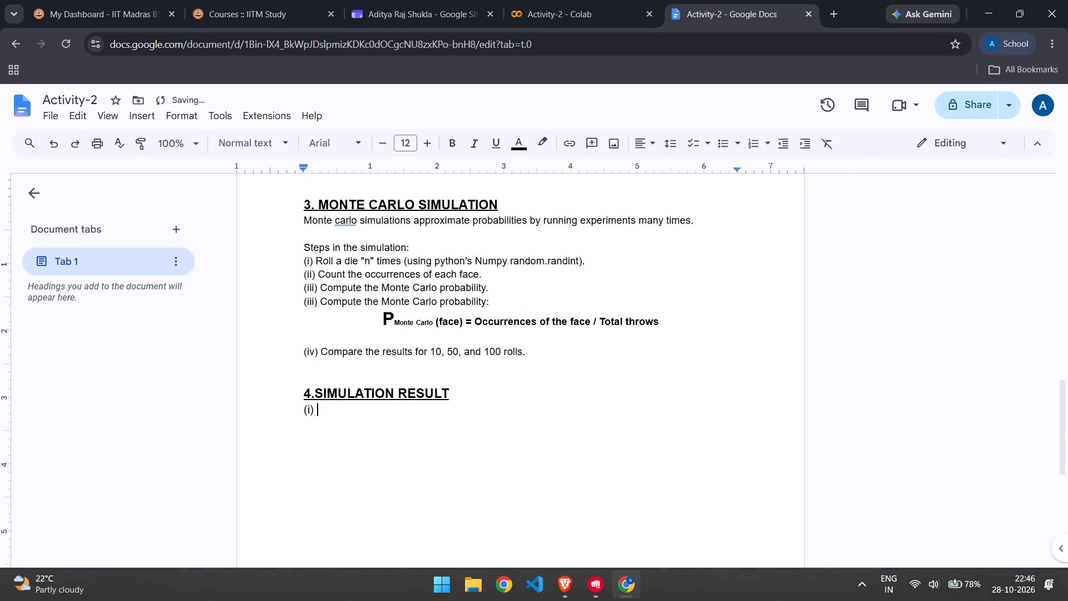
type("RE")
key("BackSpace")
type("esukt")
key("BackSpace")
key("BackSpace")
type("lt")
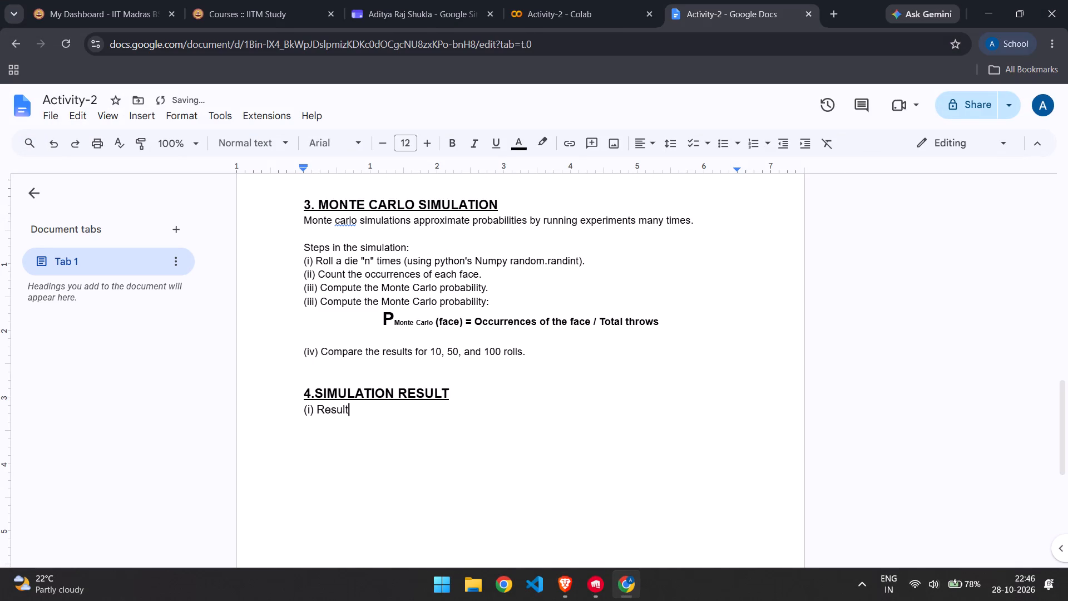
key("alt+Tab")
key("alt+Tab")
key("space")
type("O")
key("BackSpace")
type("For")
key("space")
key("Tab")
key("alt+Tab")
key("alt+Tab")
key("BackSpace")
type("10 Throw")
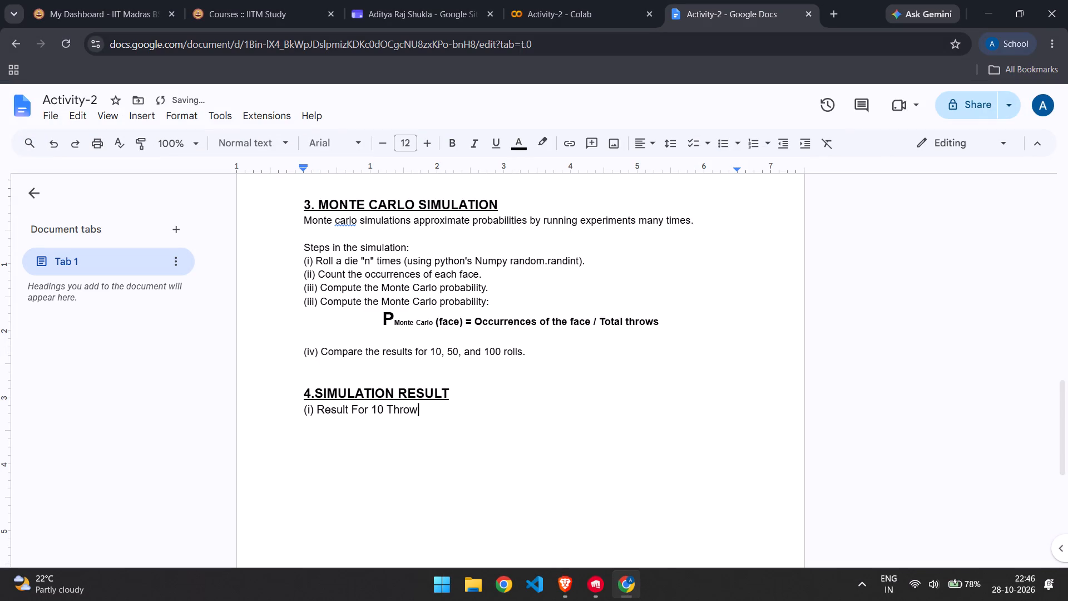
key("alt+Tab")
key("alt+Tab")
type("s:")
key("Return")
Check the table size in the tutorial and insert a 3 x 7 table below "(i) Result For 10 Throws:".
key("alt+Tab")
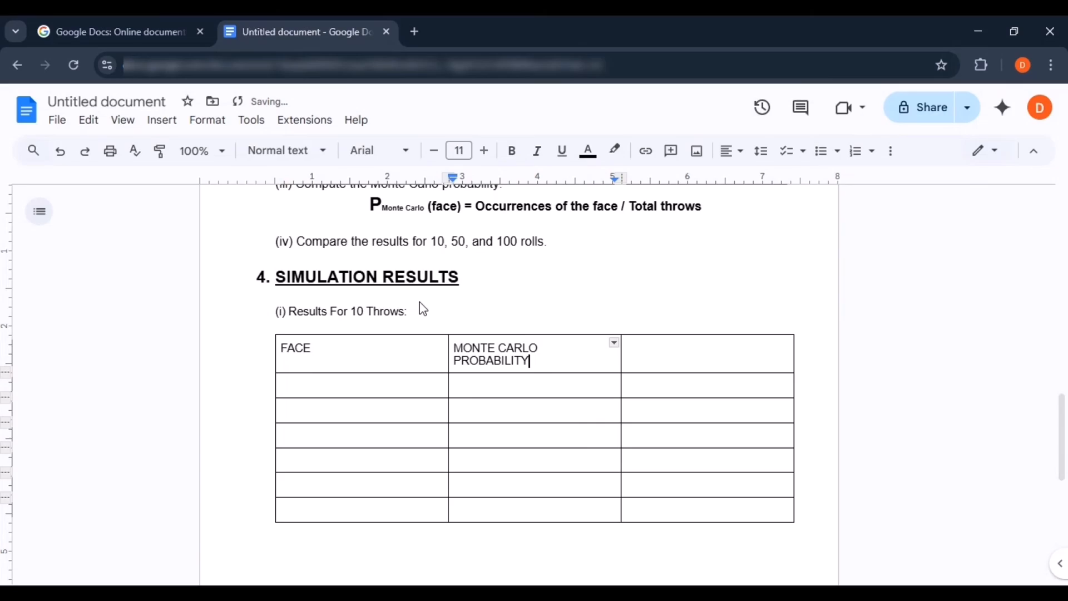
key("Left")
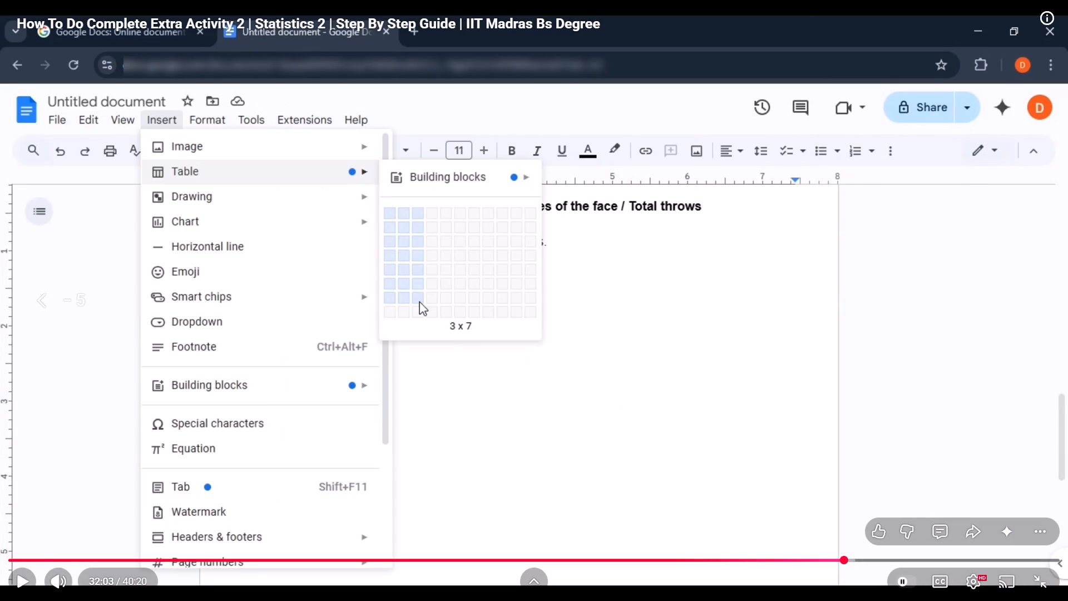
key("space")
key("space")
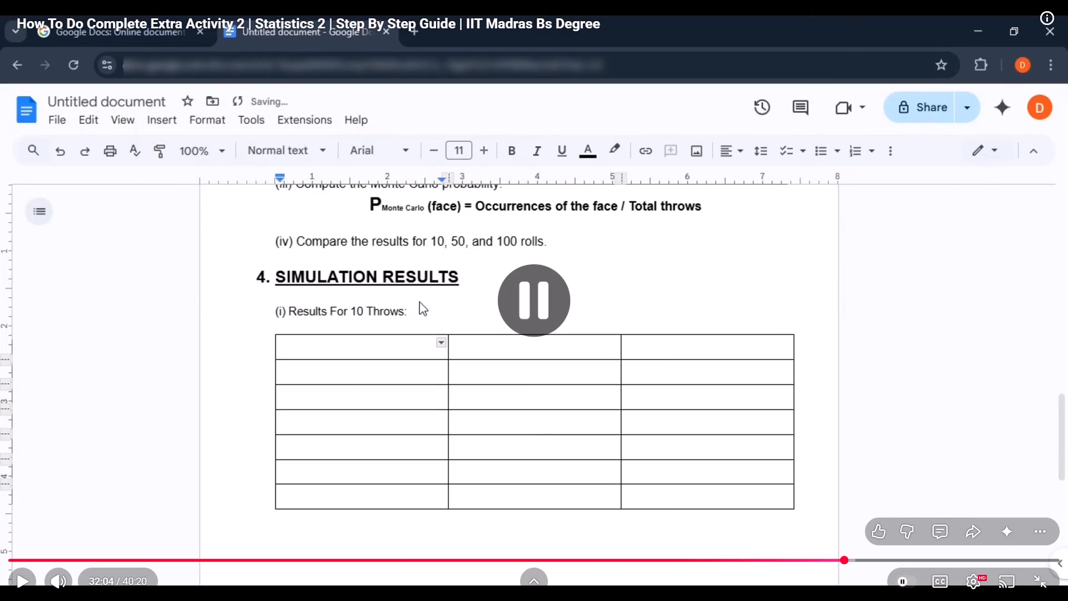
key("alt+Tab")
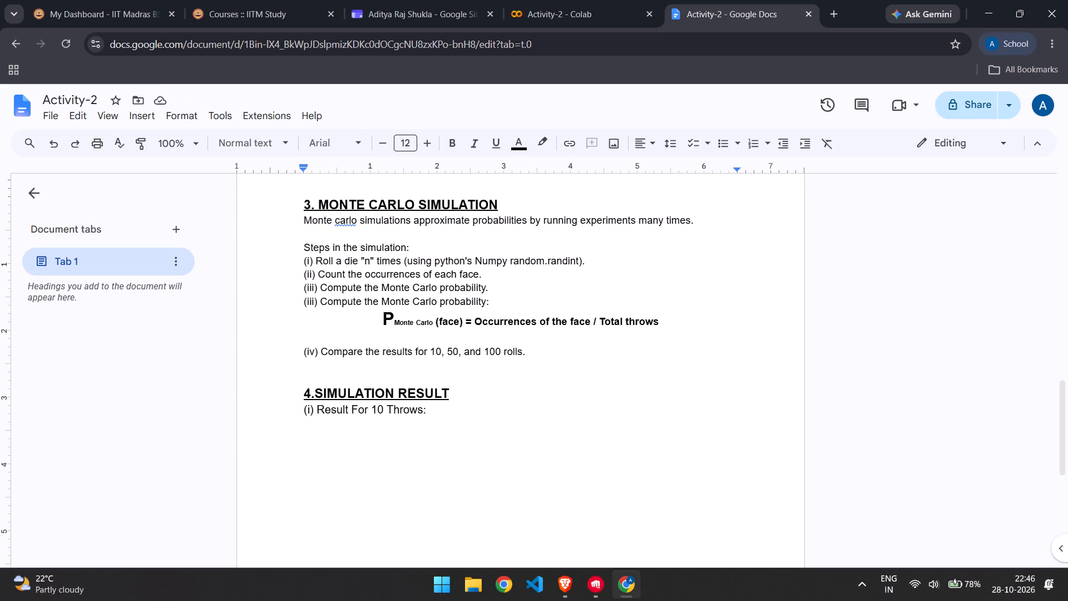
left_click(129, 114)
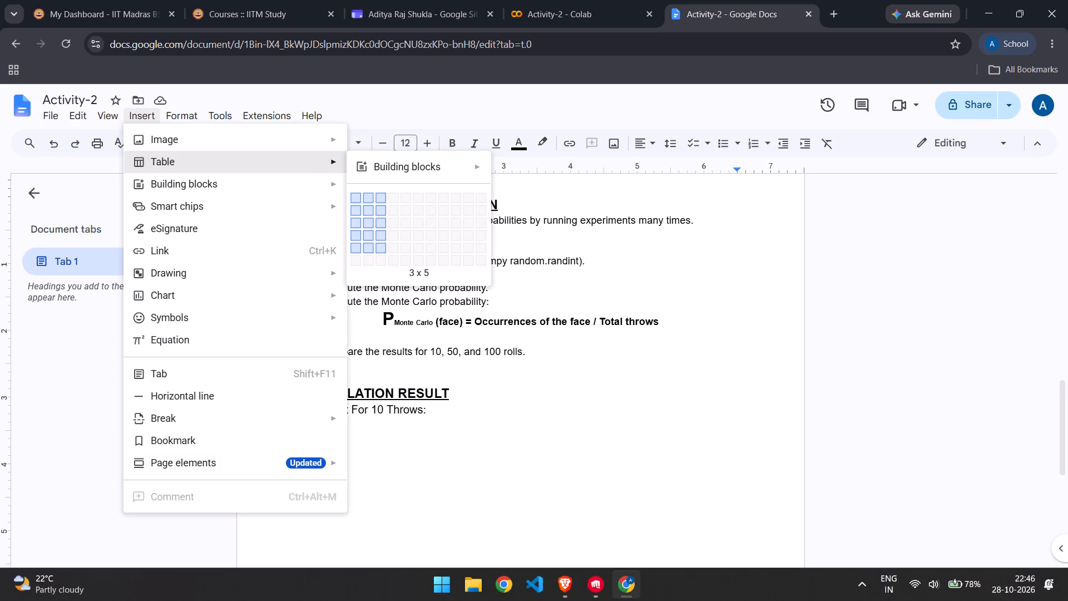
left_click(383, 273)
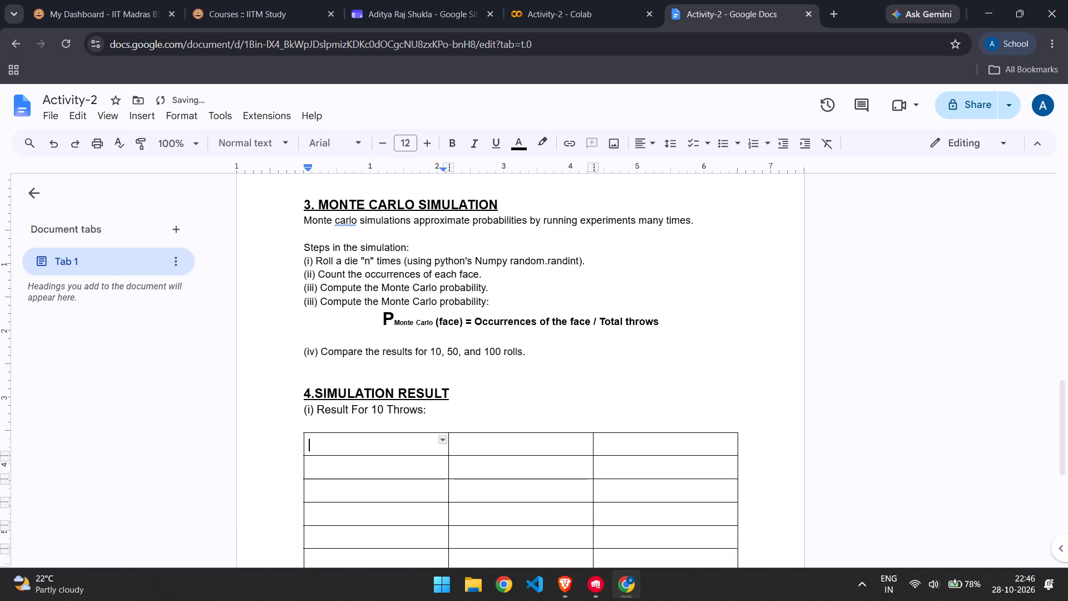
Advance the tutorial to 32:22, pause on the table's column headings and face numbers, and return to the Activity-2 document.
key("alt+Tab")
key("space")
key("Right")
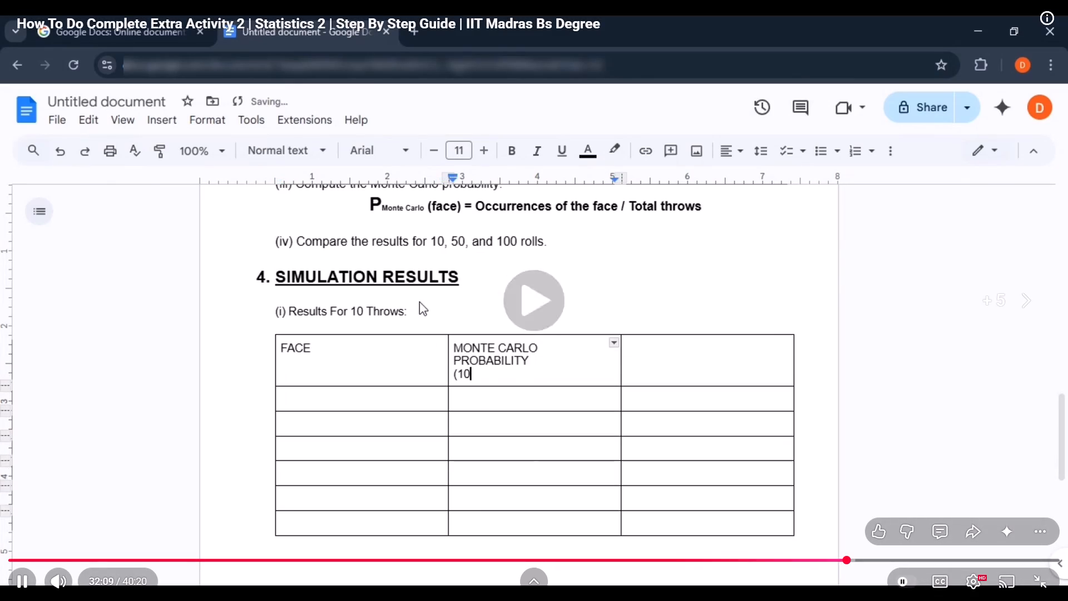
key("Right")
key("Right")
key("Right")
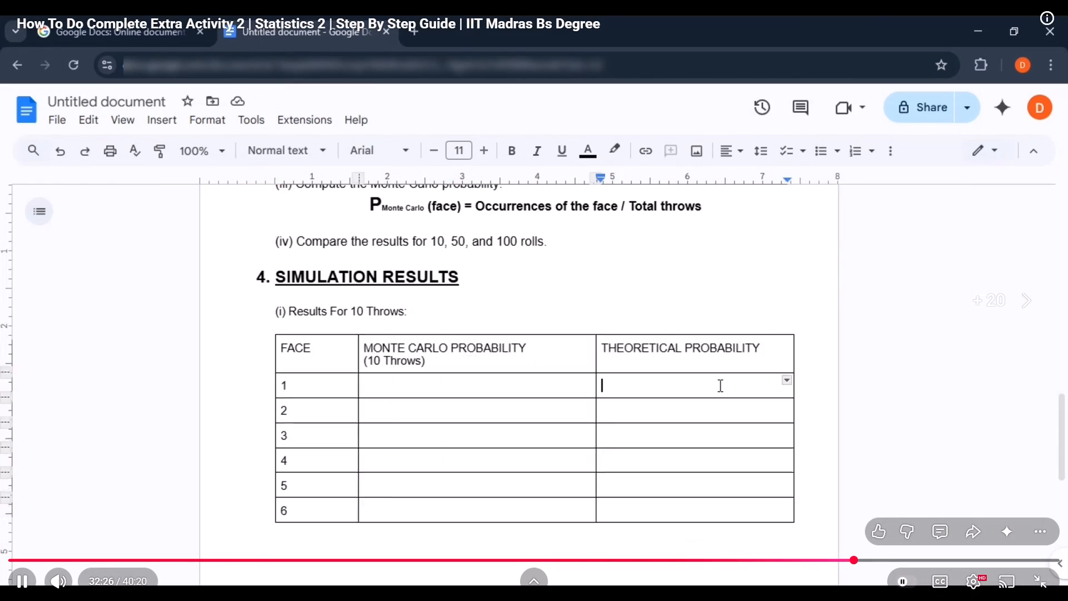
key("Left")
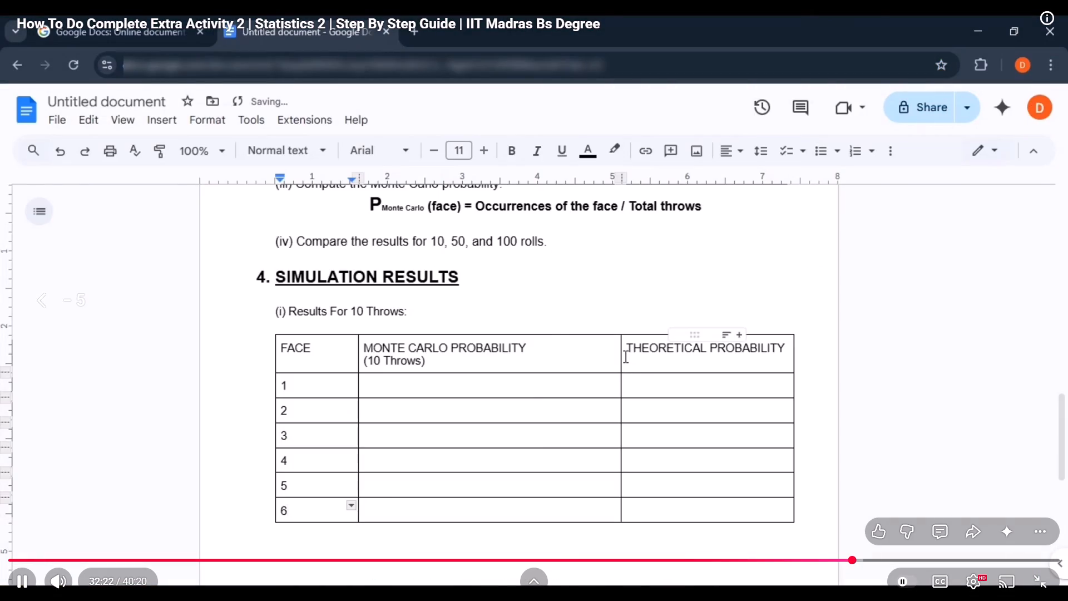
key("space")
key("alt+Tab")
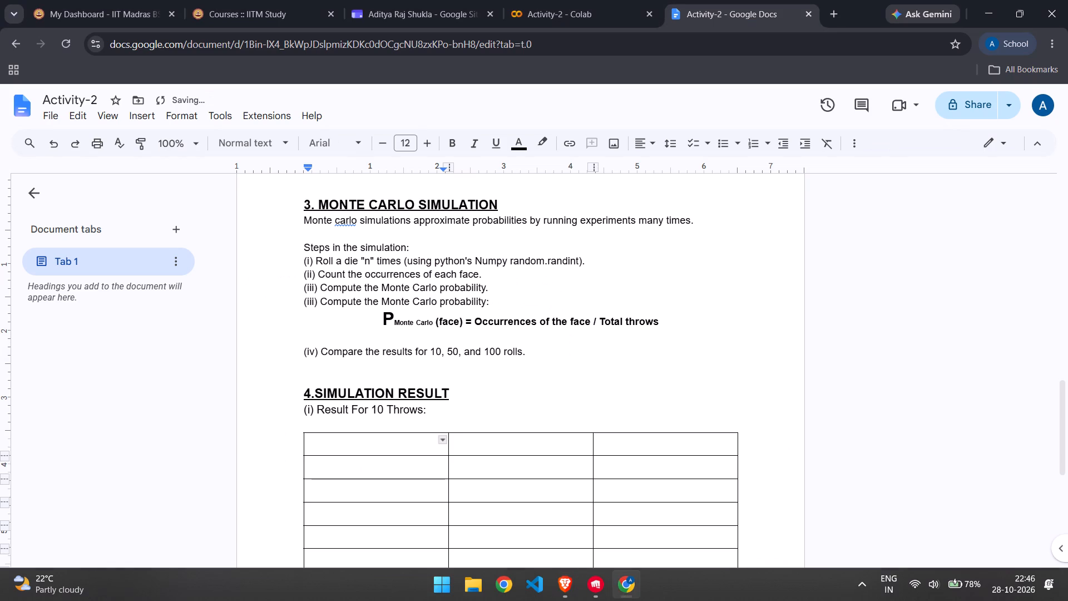
Narrow the first and third columns of the 10-throws table, leaving the middle column widest.
left_click_drag(450, 447, 363, 457)
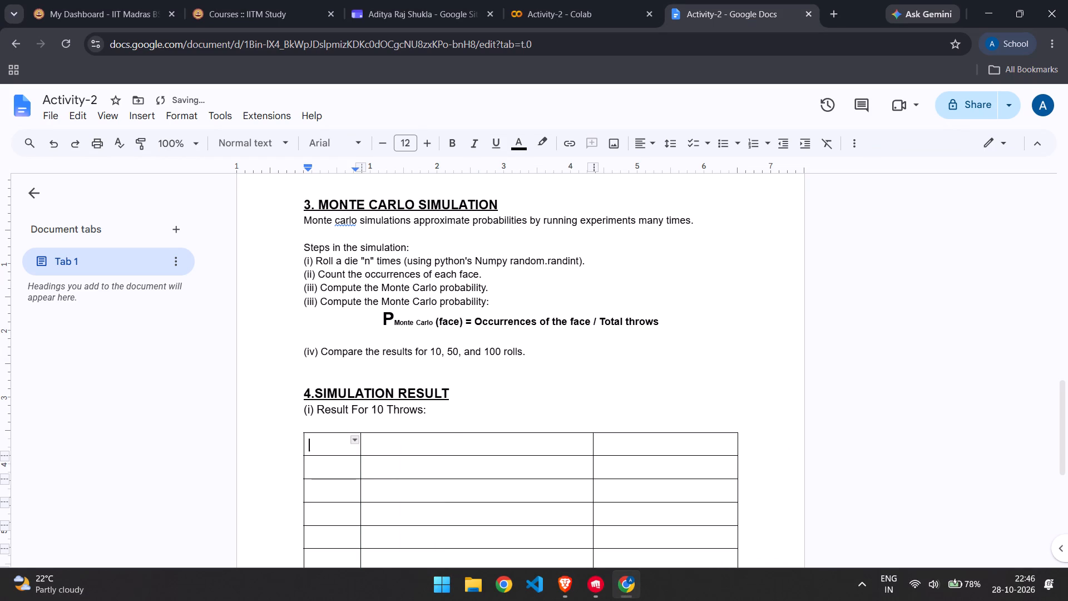
left_click_drag(360, 450, 367, 450)
left_click_drag(595, 450, 611, 450)
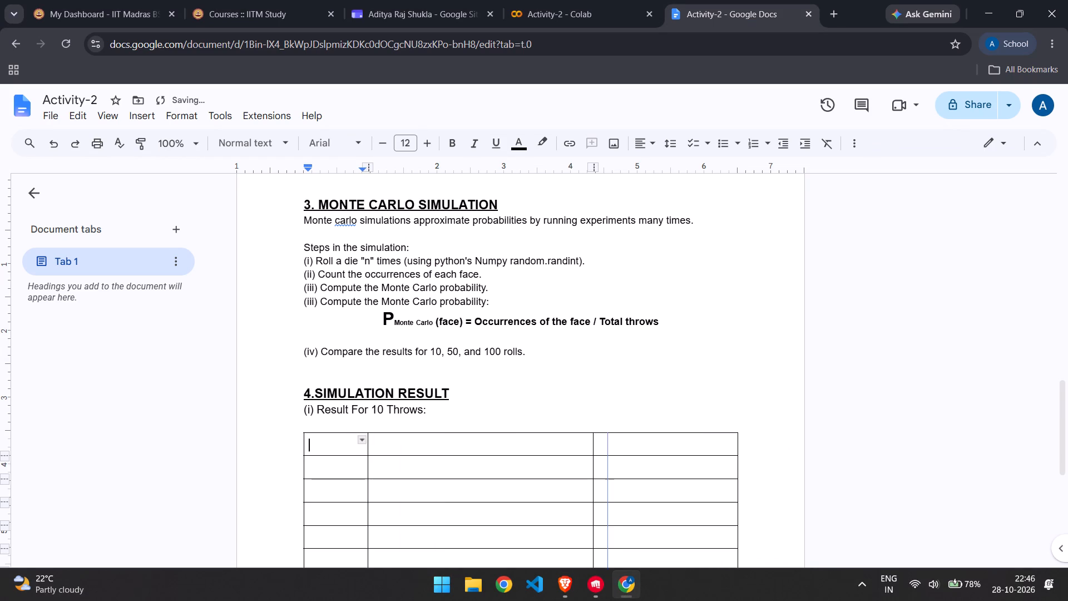
left_click_drag(611, 450, 615, 450)
Enter the heading FACE in the first column of the 10-throws table.
scroll(575, 413, "down", 3)
key("shift+f")
type("ACE")
Extract the text "MONTE CARLO PROBABILITY (10 Throws)" from the paused tutorial and paste it as the second column's heading.
key("alt+Tab")
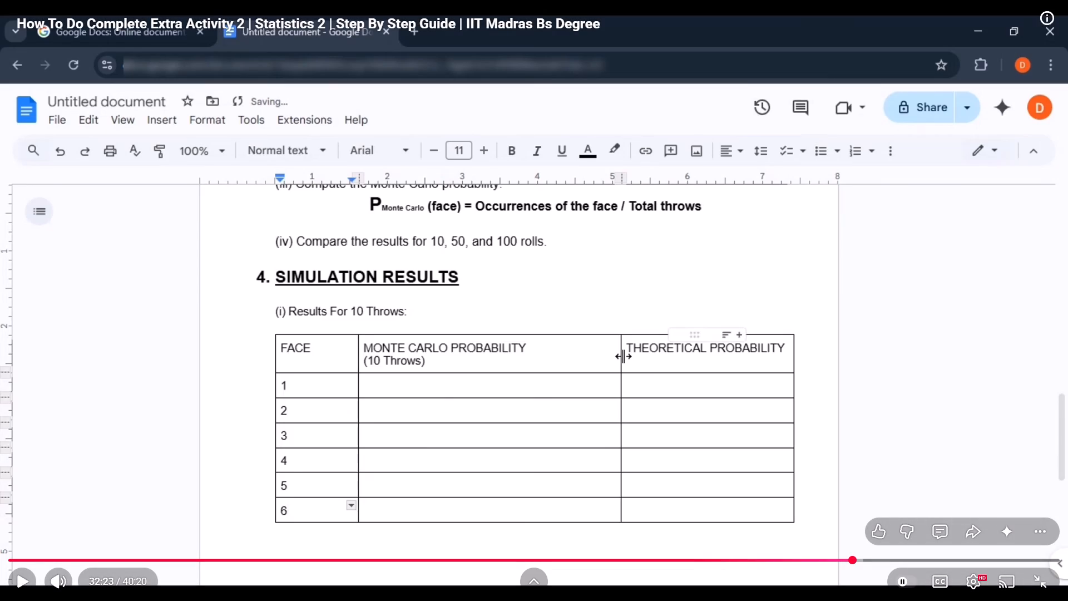
key("shift+super+s")
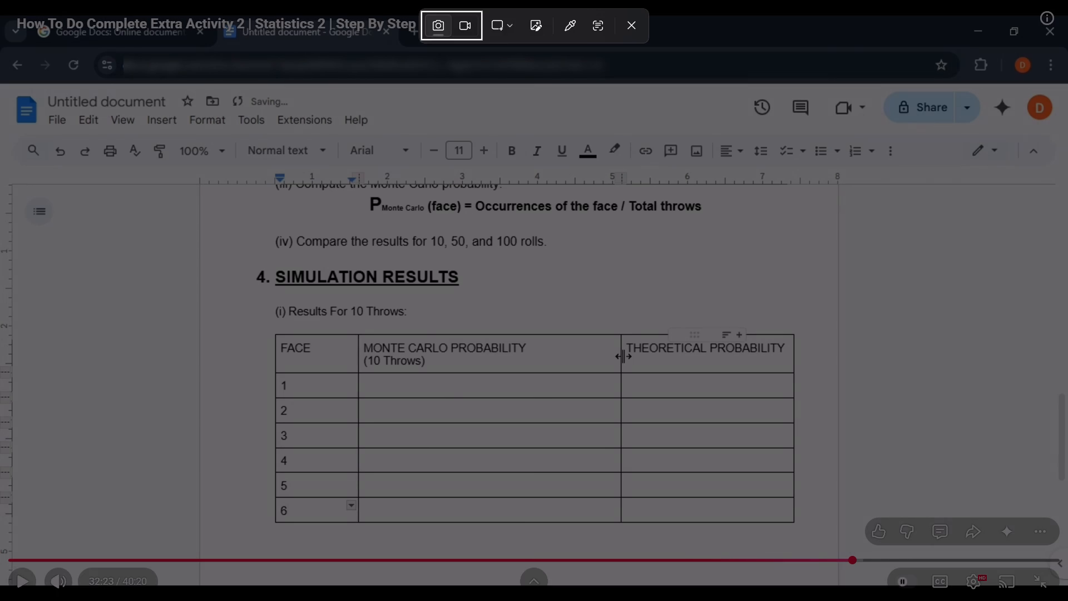
left_click(599, 23)
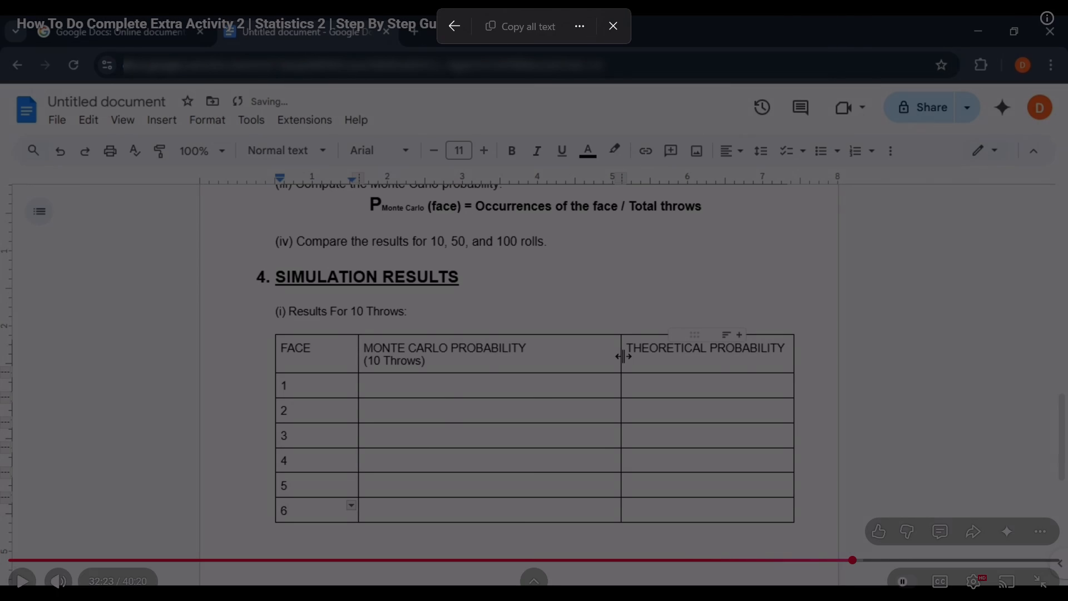
left_click_drag(351, 329, 566, 380)
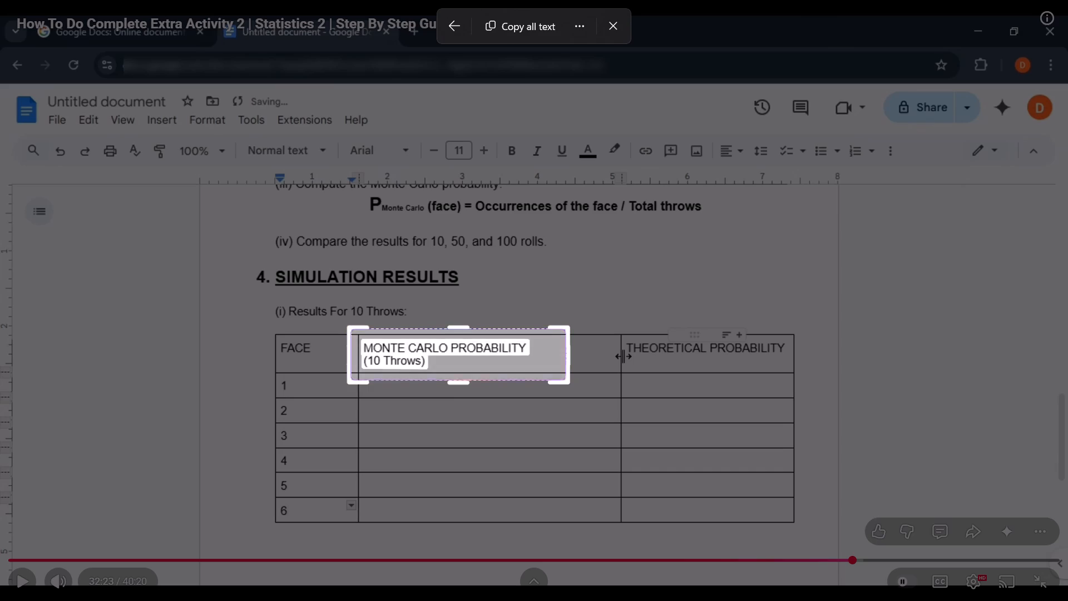
left_click(523, 29)
key("alt+Tab")
left_click(404, 310)
key("ctrl+v")
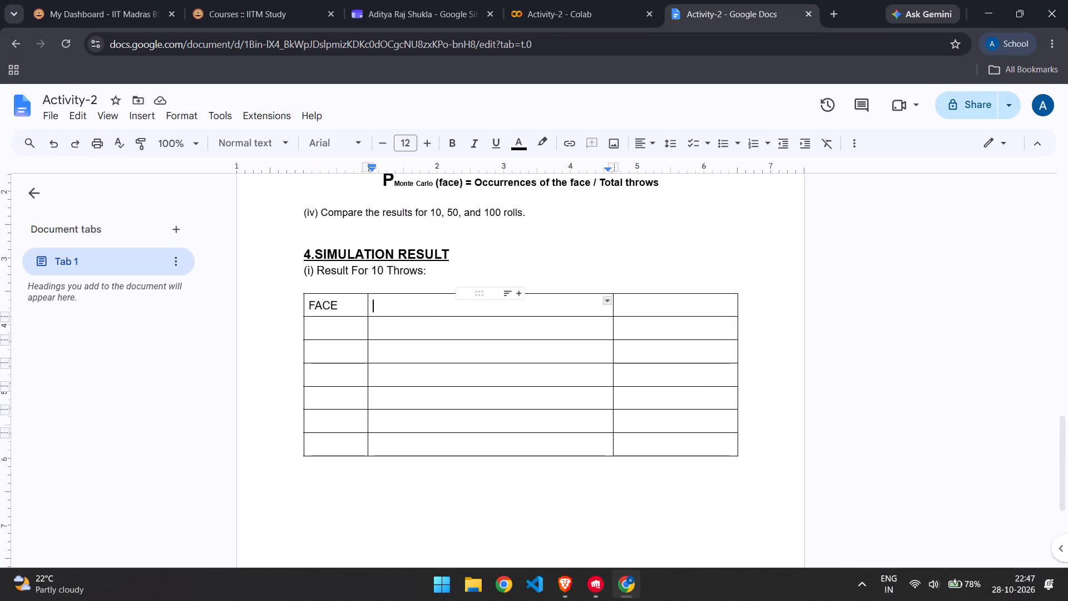
Enter the third column's heading THEORETICAL PROBABILITY, correcting its spelling with the suggestion, and widen that column slightly.
left_click(626, 312)
key("alt+Tab")
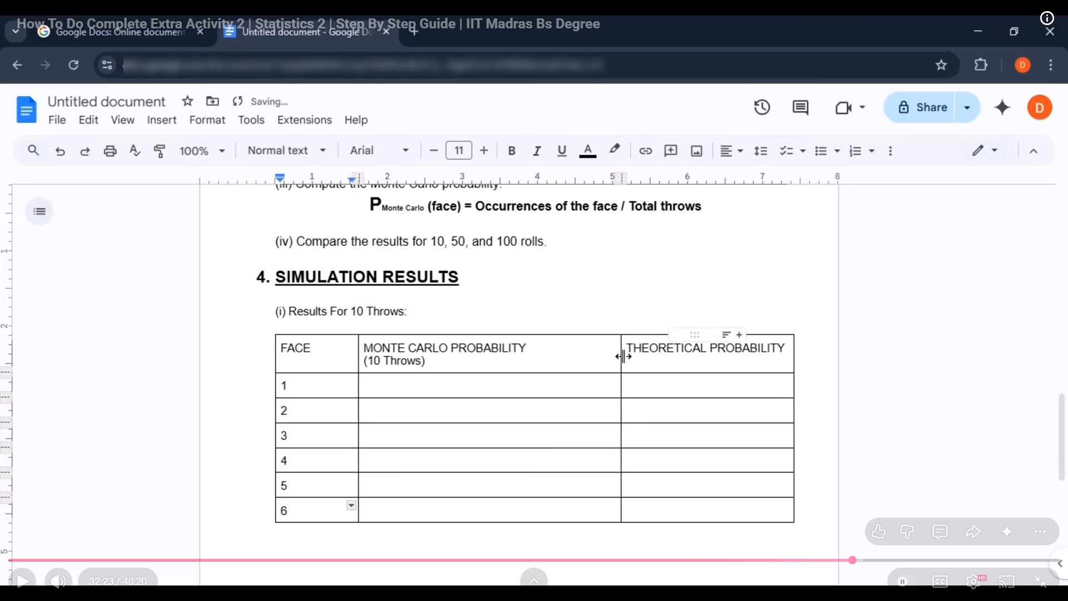
key("Tab")
key("alt+Tab")
type("THEORITICAL")
key("space")
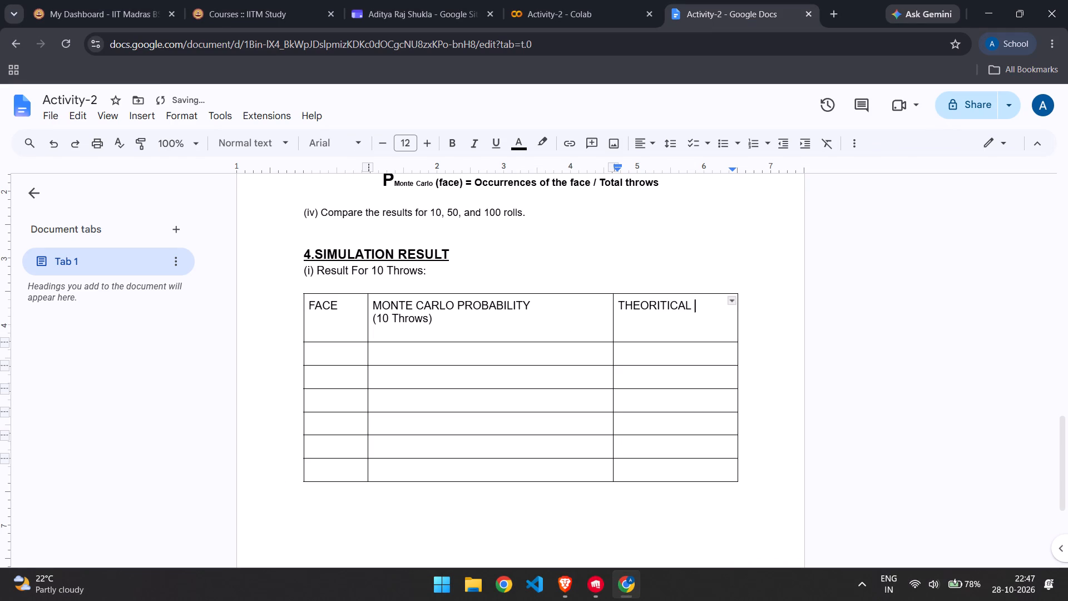
key("shift+p")
key("alt+Tab")
key("alt+Tab")
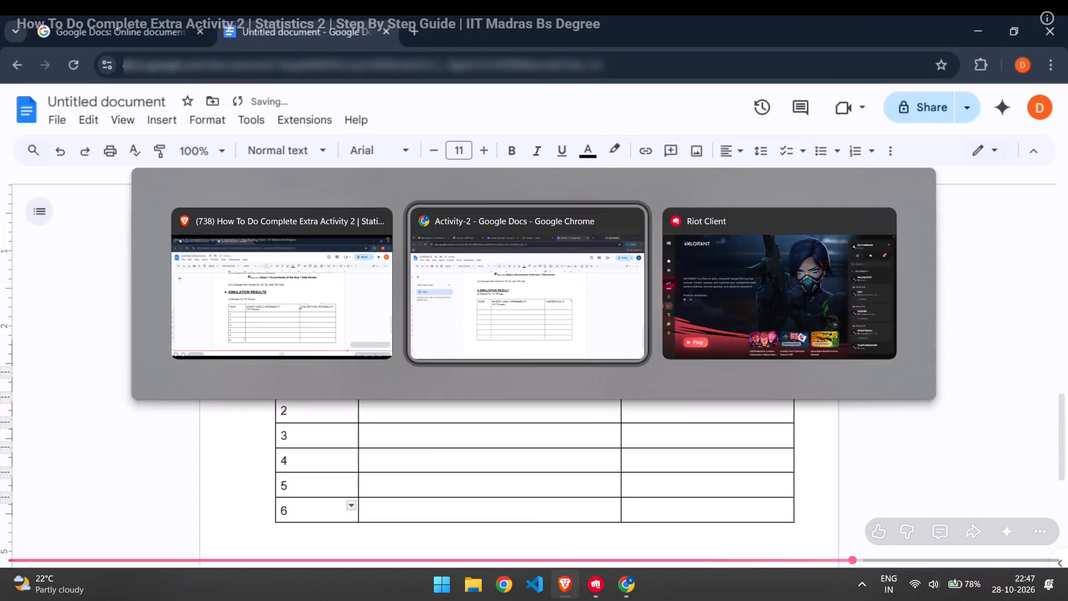
type("ROBABIL")
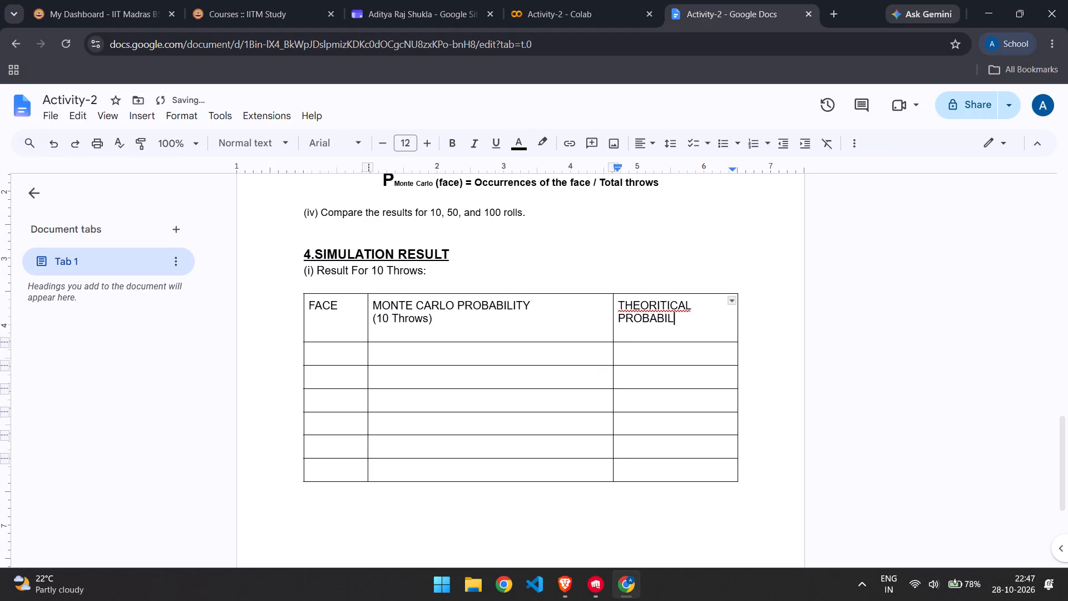
key("shift+BackSpace")
key("shift+colon")
key("shift+BackSpace")
type("LITY")
left_click(642, 304)
left_click(659, 289)
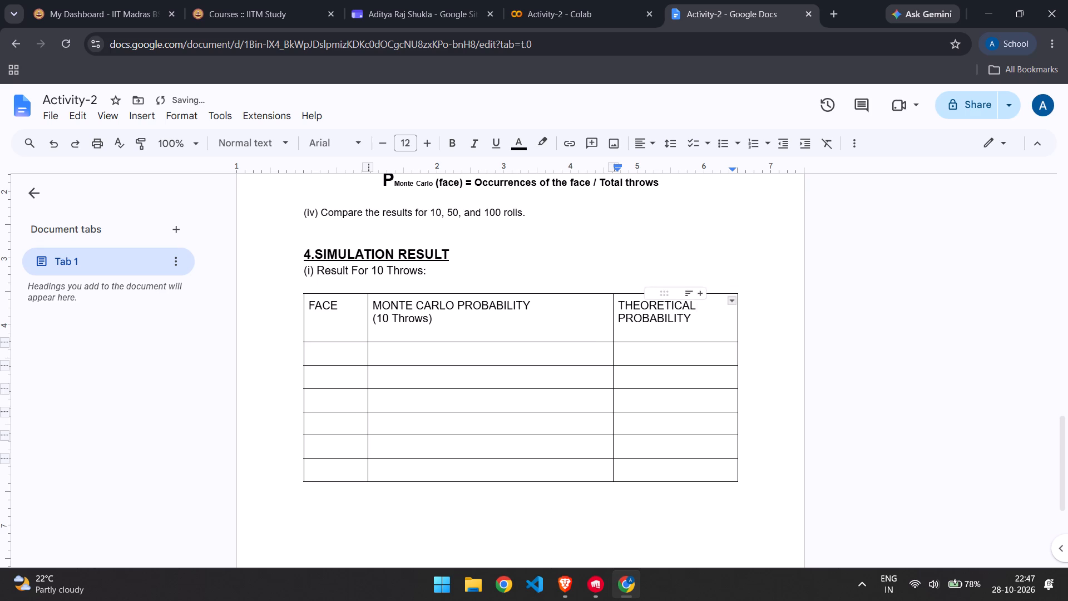
left_click_drag(614, 317, 604, 316)
Fill the FACE column with the numbers 1 to 6, one per row below the heading.
key("alt+Tab")
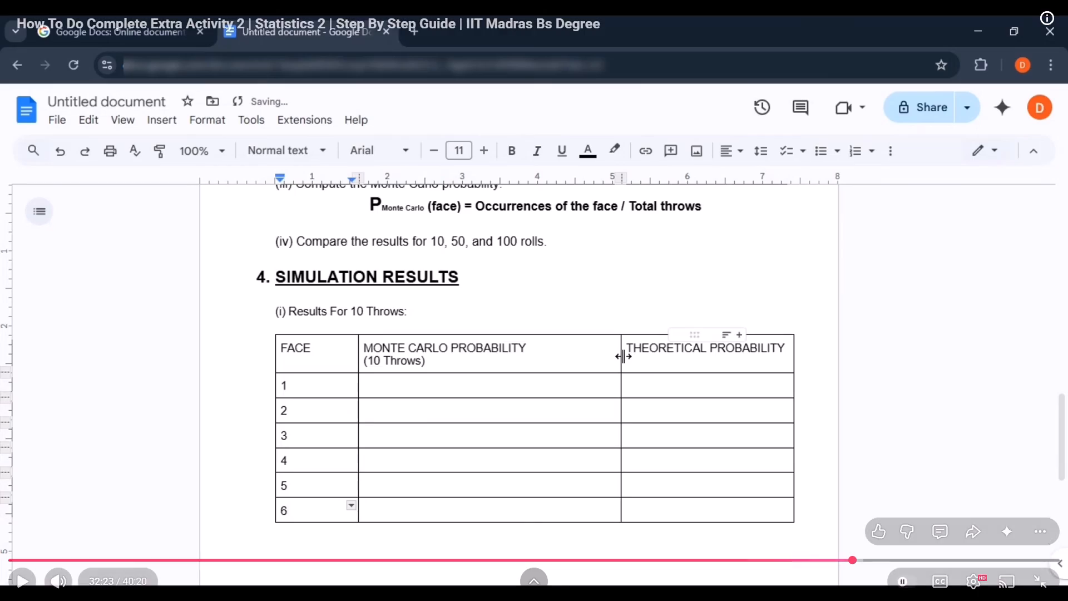
key("alt+Tab")
left_click(332, 357)
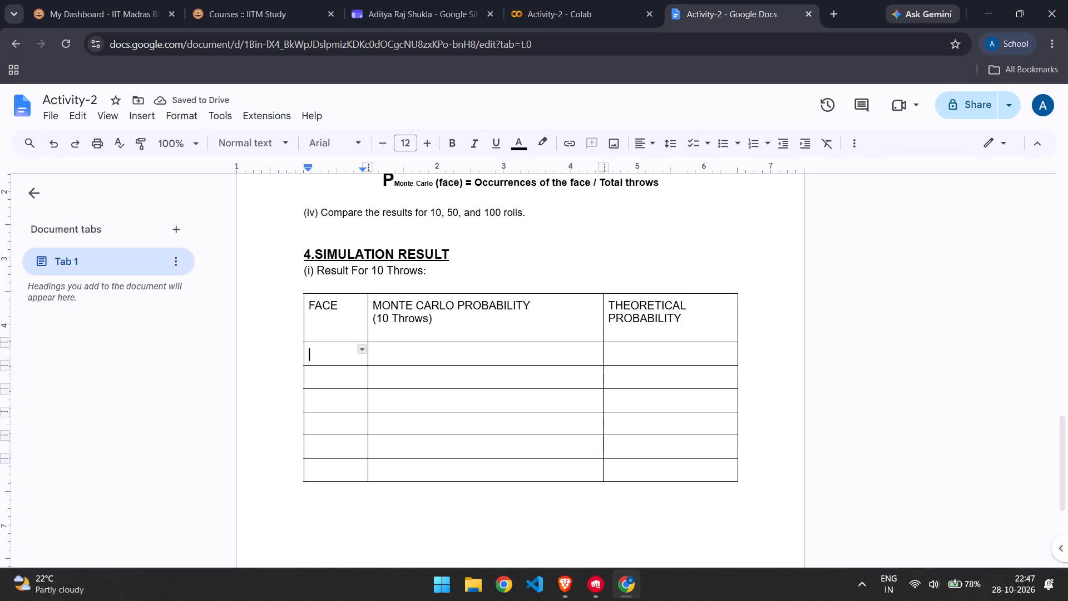
key("1")
key("Down")
key("2")
key("Down")
key("3")
key("Down")
key("4")
key("Down")
key("5")
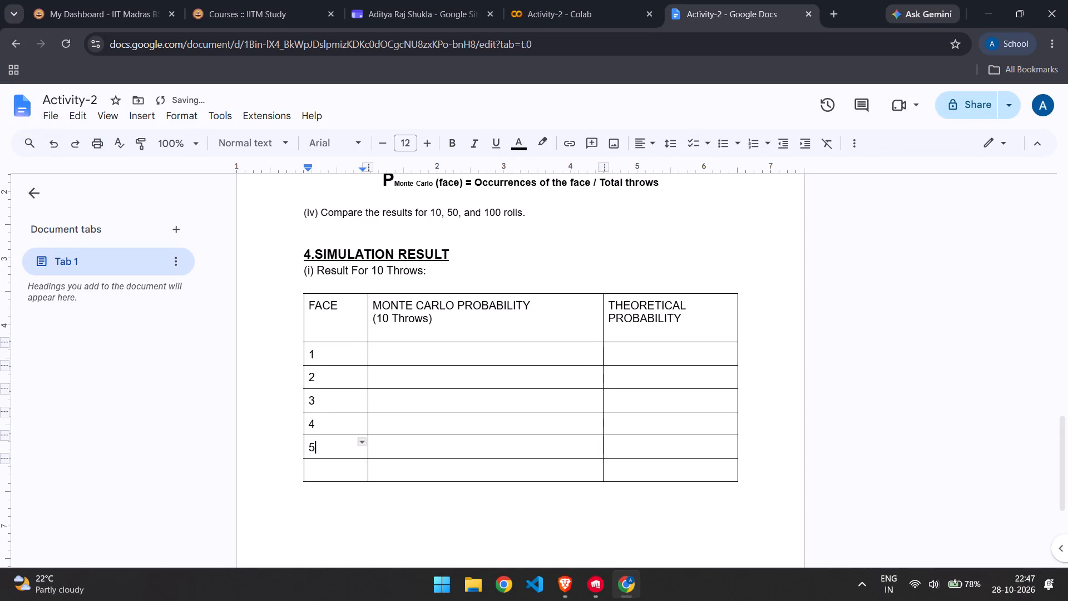
key("Down")
key("6")
Advance the tutorial to 33:07, pause on the filled 10-throws table, and return to the Activity-2 document.
key("alt+Tab")
key("space")
key("Right")
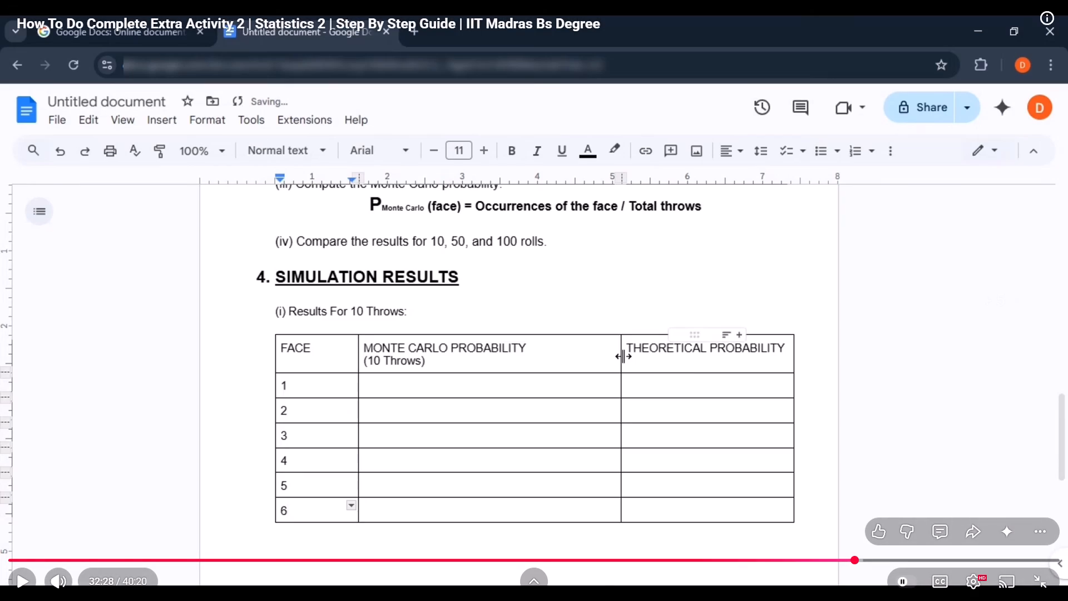
key("Right")
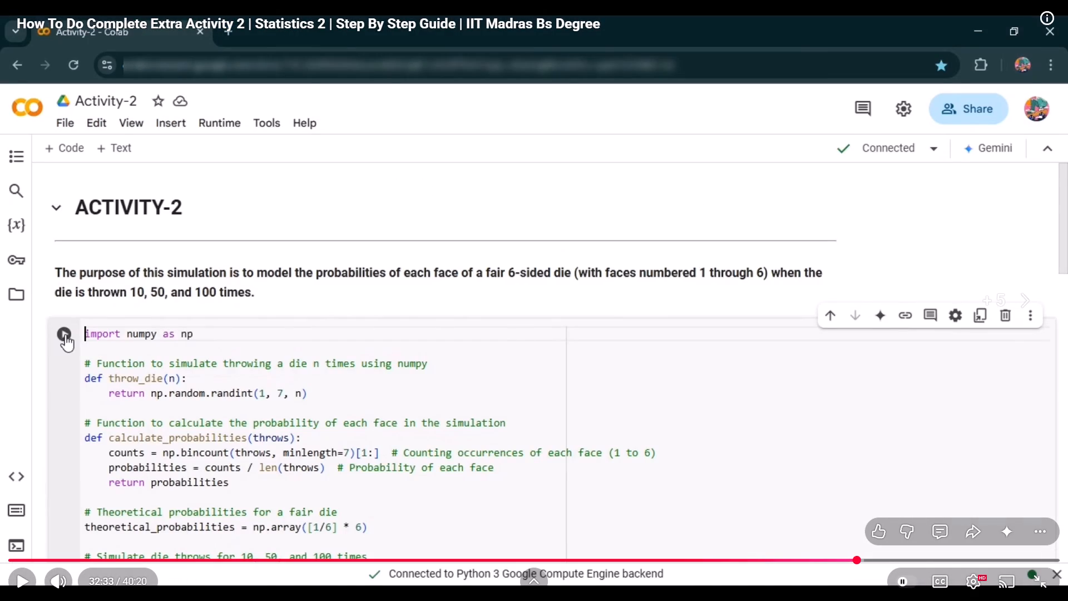
key("space")
left_click(540, 339)
key("Right")
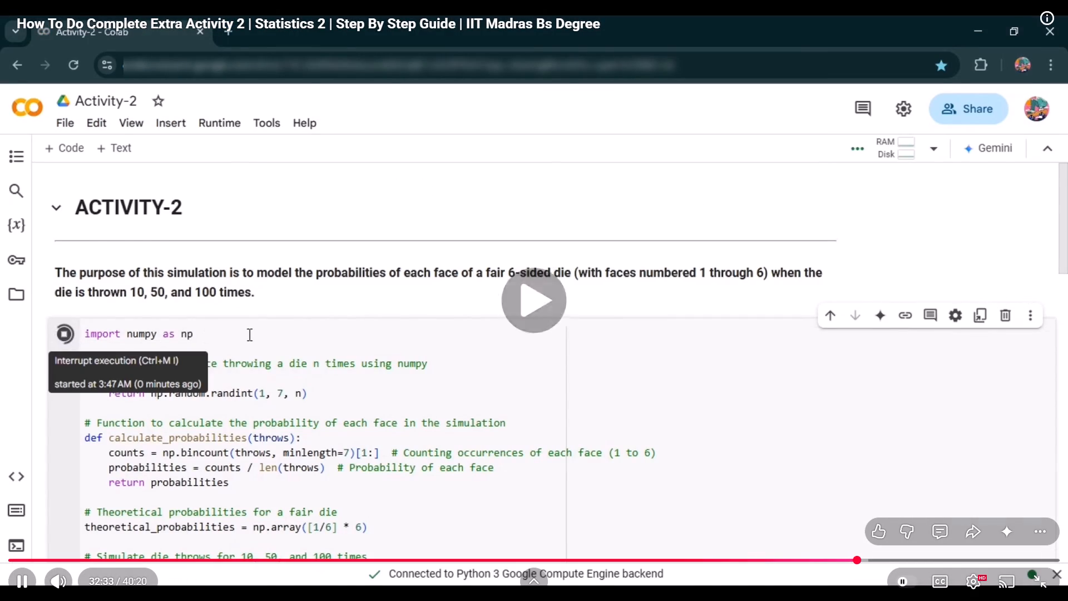
key("Right")
key("Right")
key("Right")
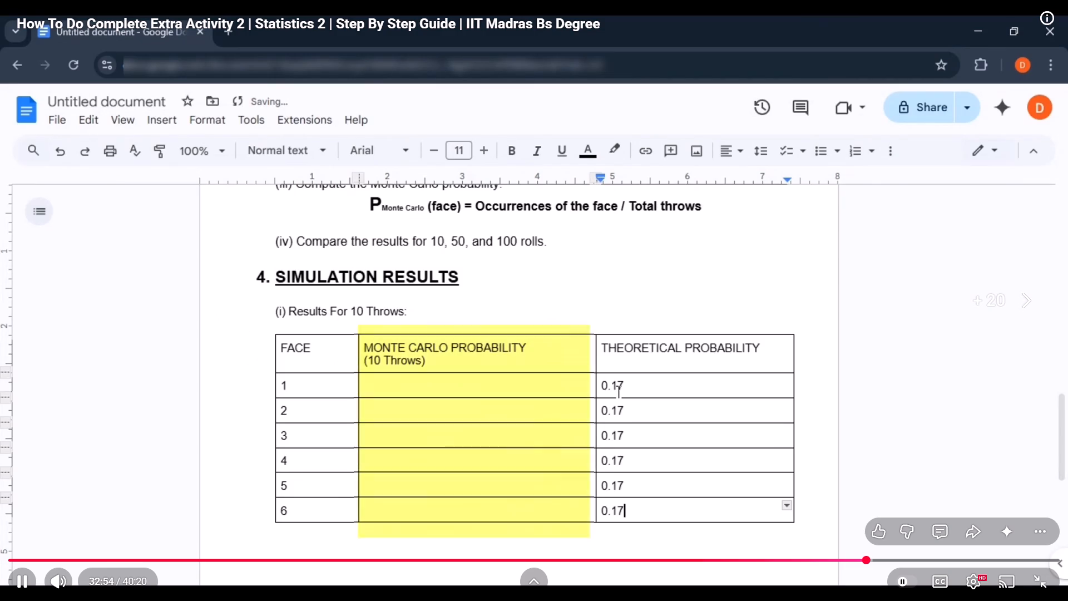
key("Right")
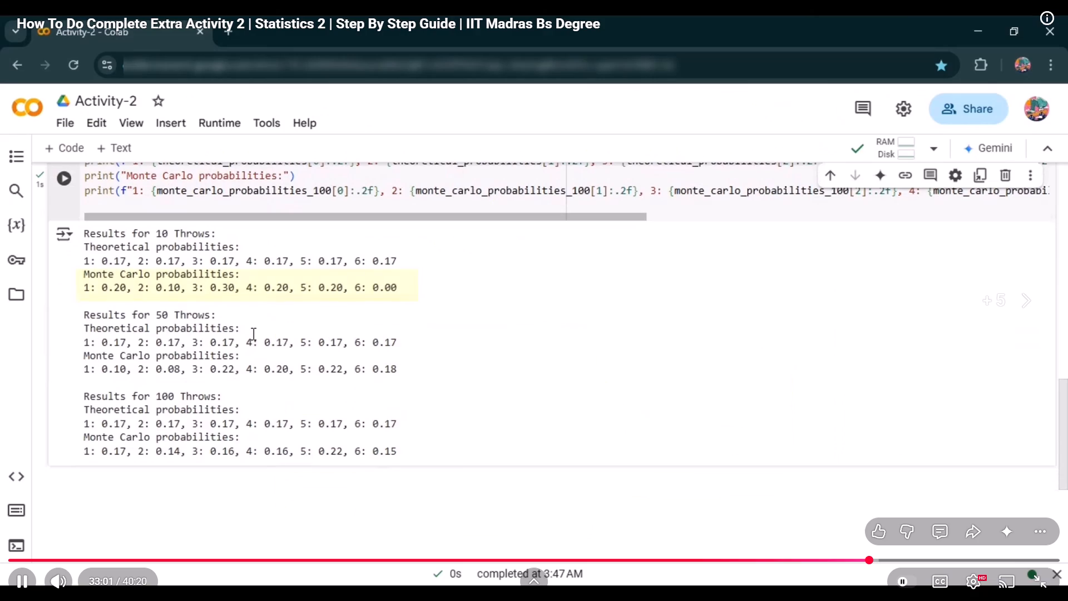
key("Left")
key("Right")
key("Right")
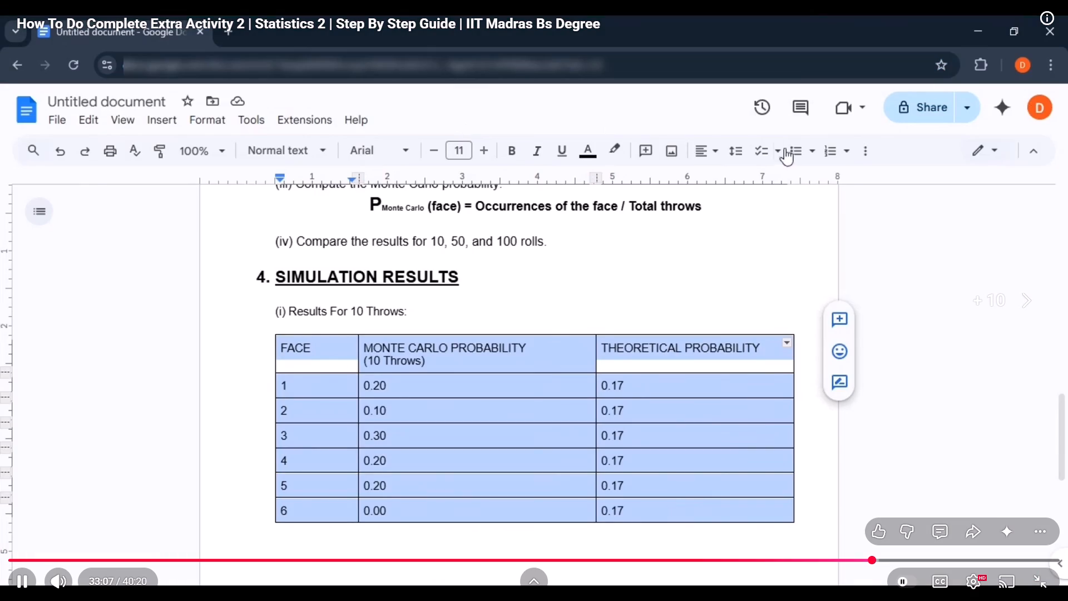
key("space")
key("alt+Tab")
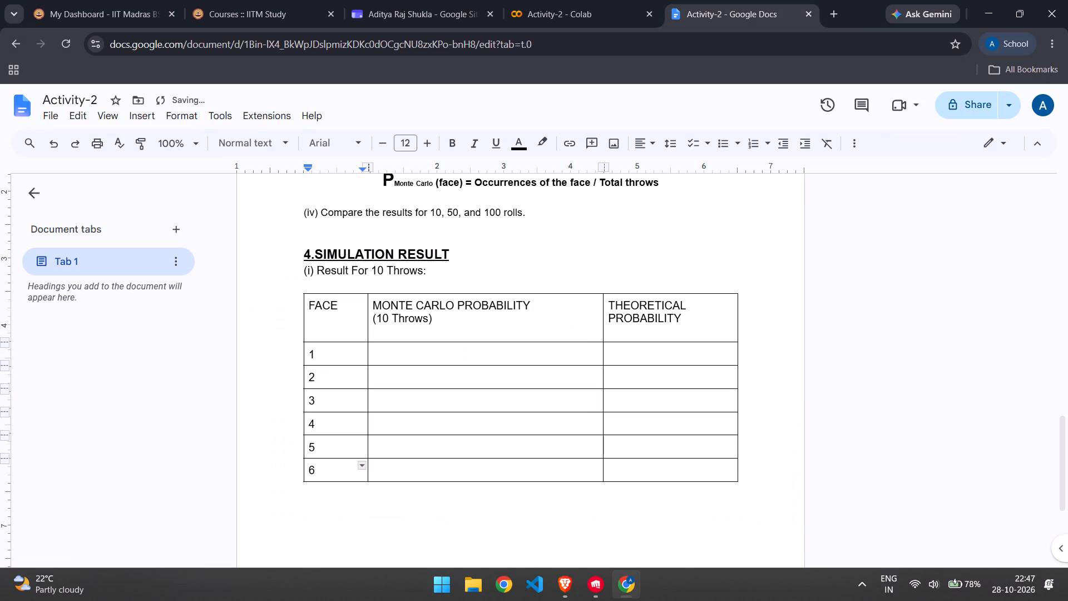
Enter the Monte Carlo probabilities 0.20, 0.10 and 0.30 for faces 1, 2 and 3, following the tutorial's table.
left_click(488, 355)
type("0.20")
key("alt+Tab")
key("alt+Tab")
key("Down")
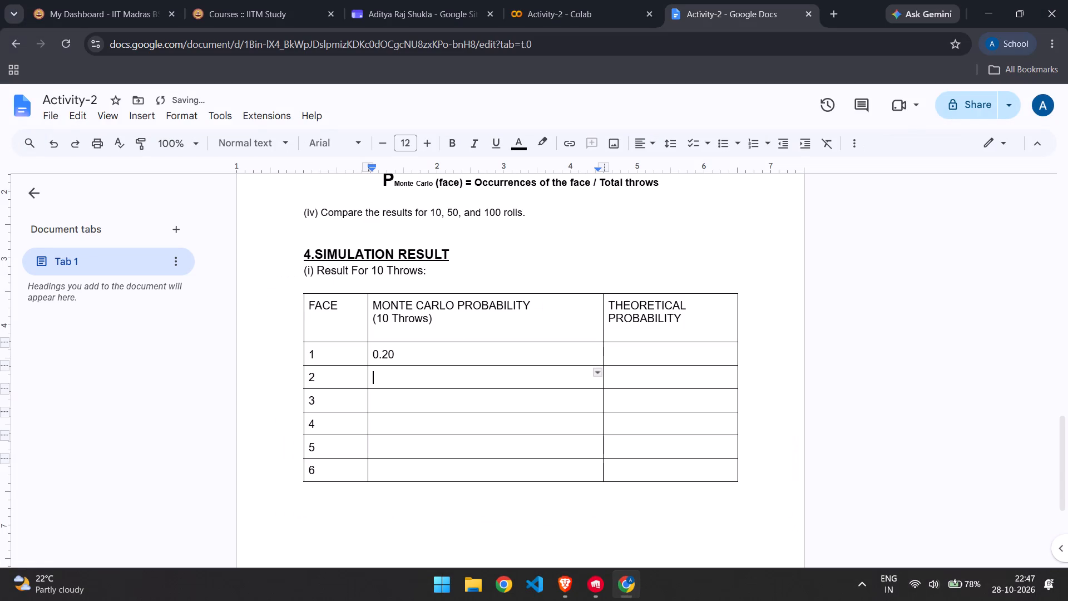
type("0.10")
key("alt+Tab")
key("alt+Tab")
key("period")
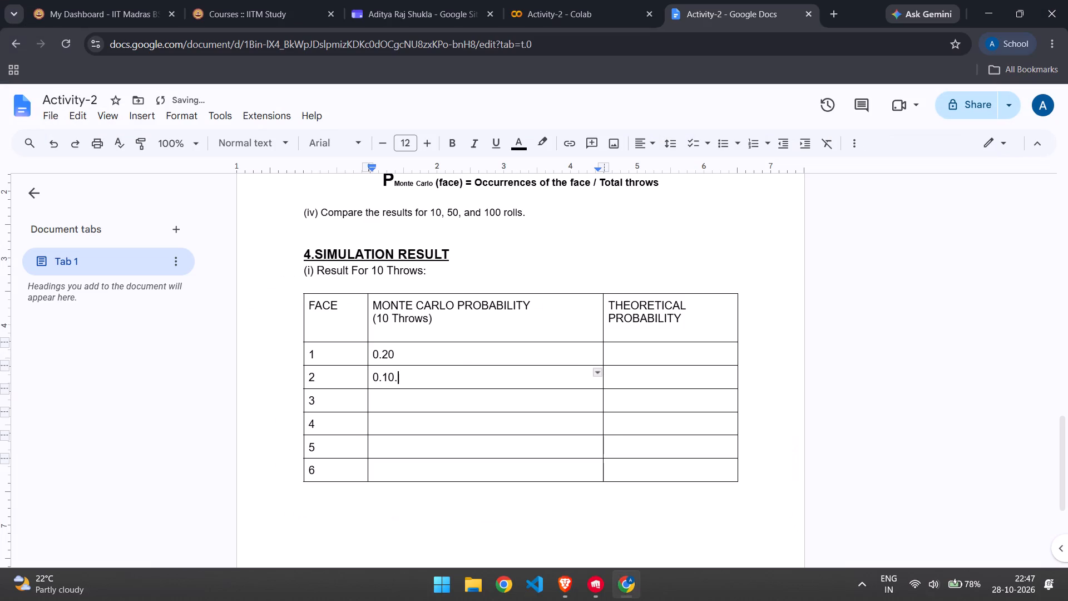
key("BackSpace")
key("Down")
type(".030")
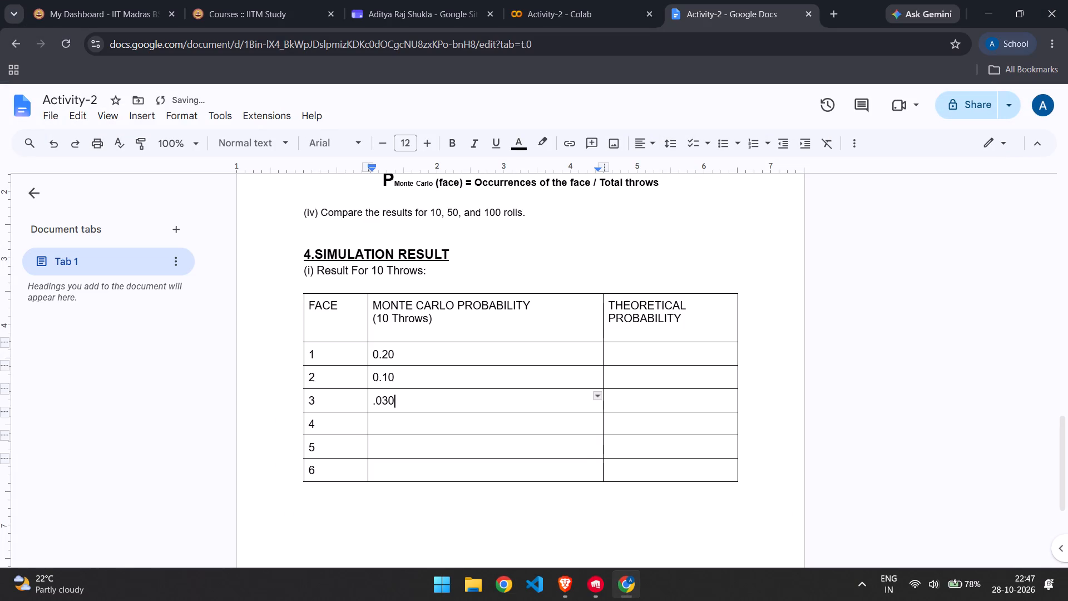
key("BackSpace")
key("BackSpace")
key("BackSpace")
key("BackSpace")
type("0.30")
Enter the Monte Carlo probabilities 0.20, 0.20 and 0.00 for faces 4, 5 and 6, checking each against the tutorial.
key("alt+Tab")
key("alt+Tab")
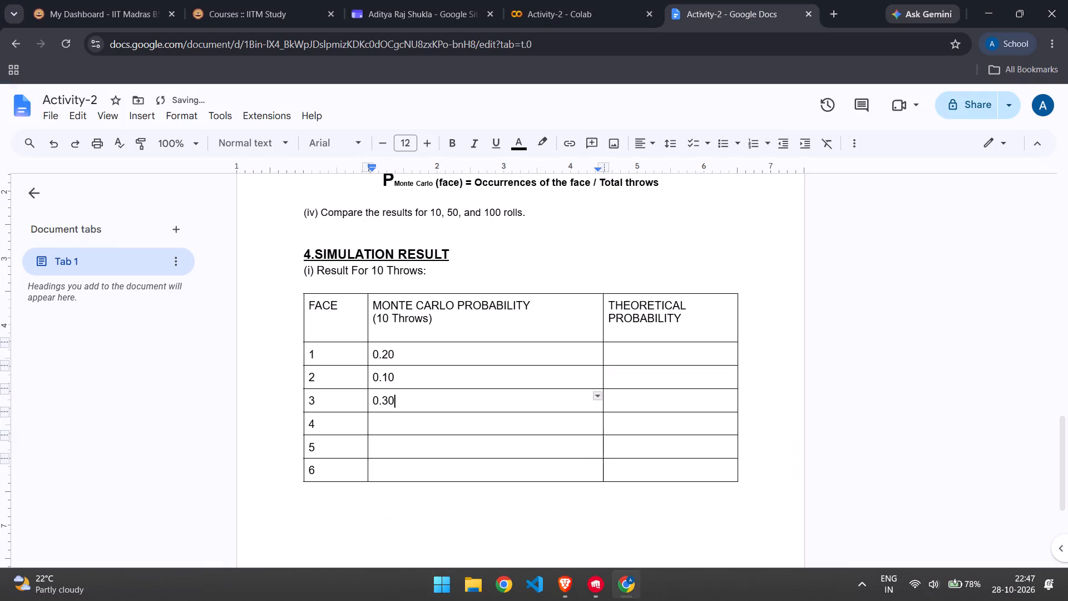
key("Down")
type("0.20")
key("alt+Tab")
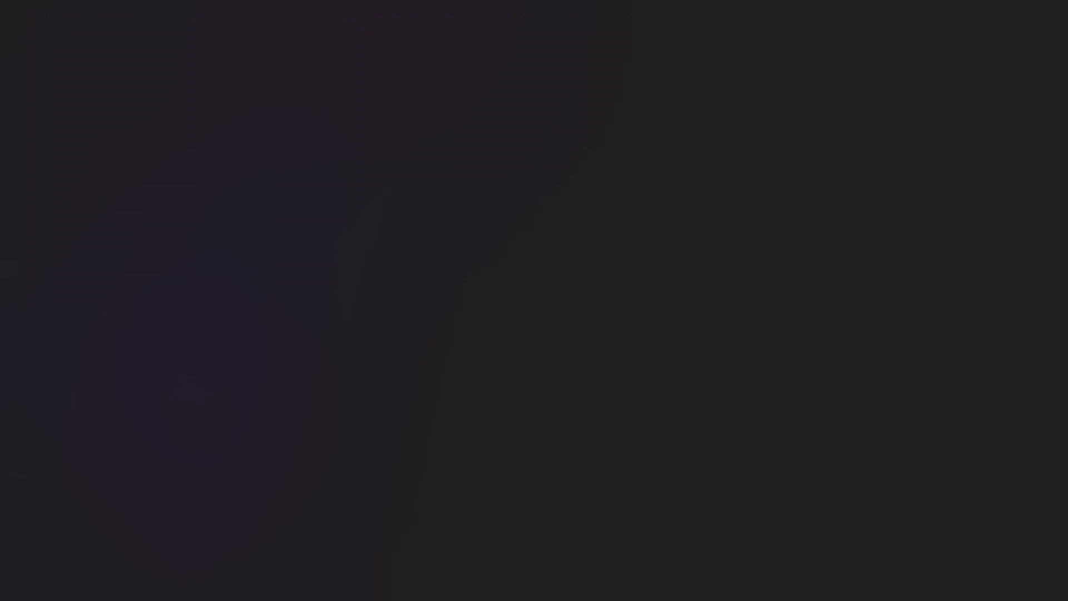
key("alt+Tab")
key("Down")
type("0.20")
key("alt+Tab")
key("alt+Tab")
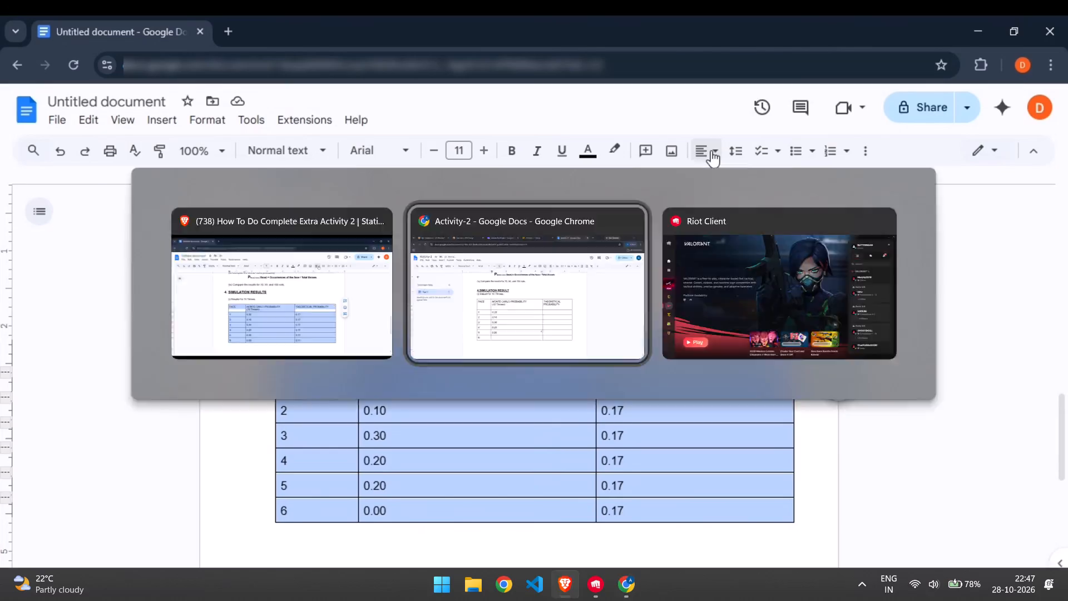
key("Down")
type("0.00")
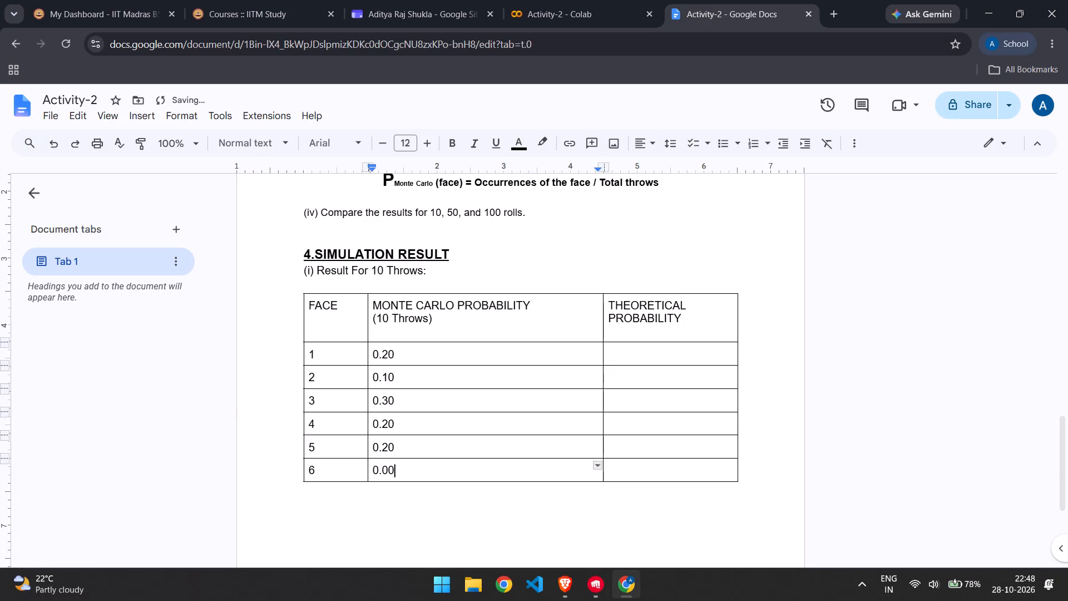
Check the tutorial's theoretical values and enter 0.17 as the theoretical probability for face 1.
left_click(686, 353)
key("alt+Tab")
key("alt+Tab")
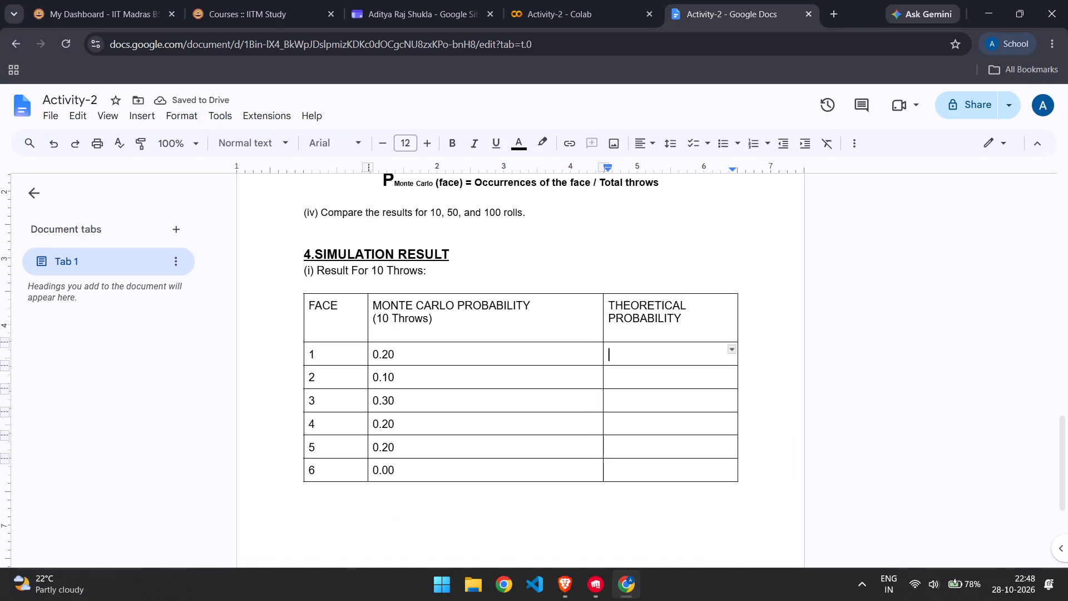
type("0.4")
key("BackSpace")
type("17")
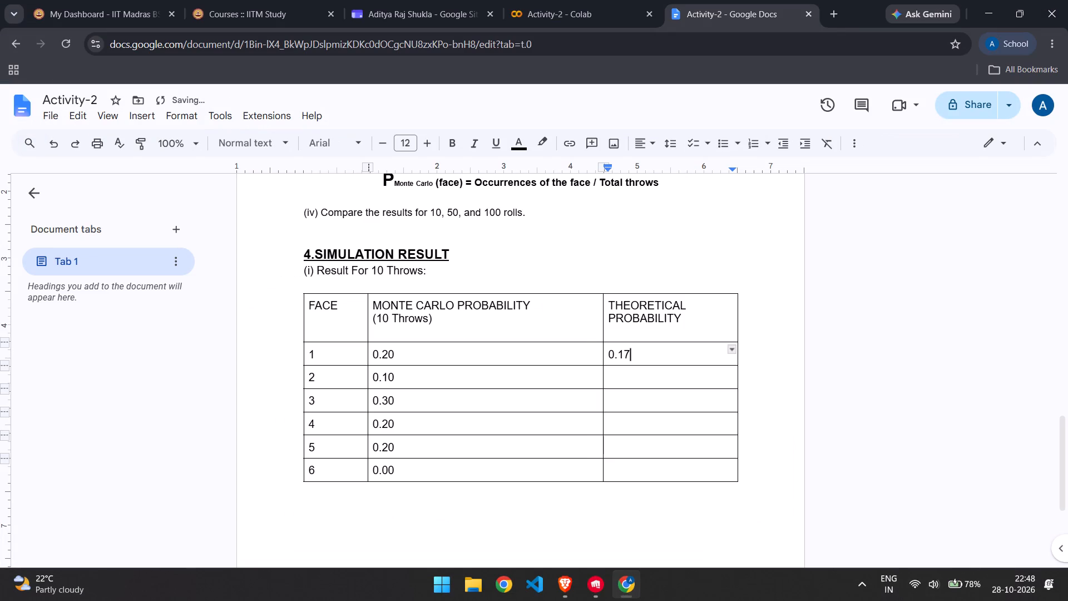
Copy the theoretical probability 0.17 from face 1 into the cells for faces 2, 3 and 4.
key("shift+Left")
key("shift+Left")
key("shift+Left")
key("shift+Left")
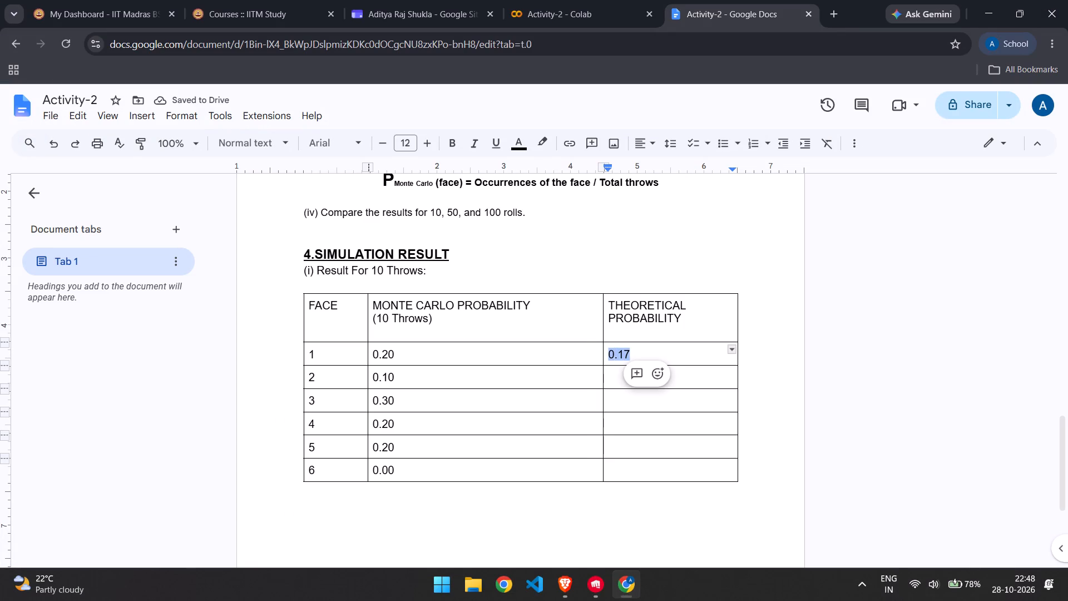
key("ctrl+c")
key("Down")
key("ctrl+v")
key("Down")
key("ctrl+v")
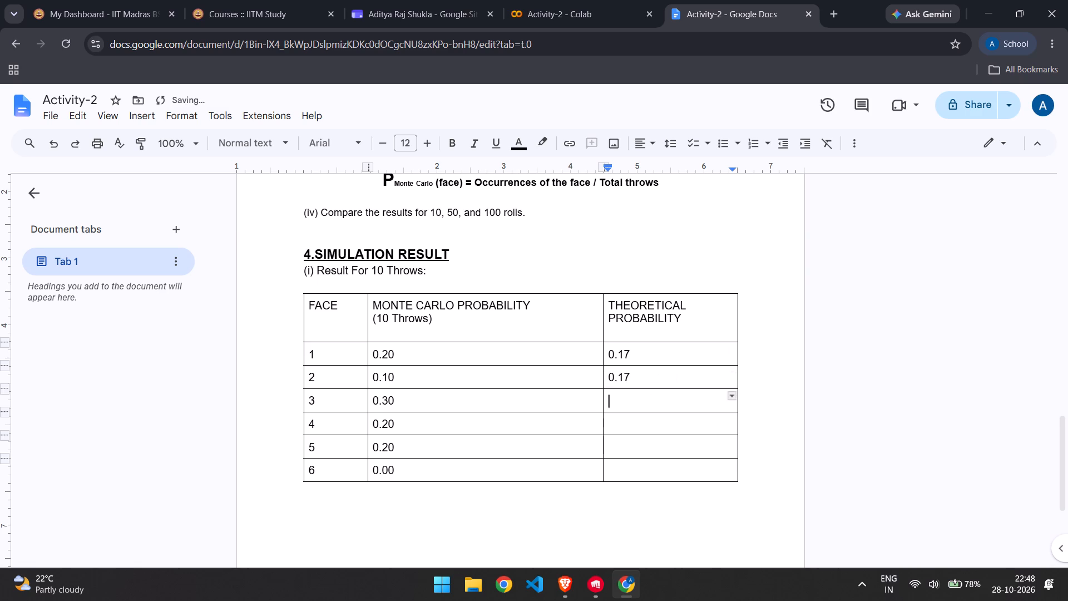
key("Down")
key("ctrl+v")
Paste the theoretical probability 0.17 for faces 5 and 6 to complete the 10-throws table.
key("ctrl+Down")
key("ctrl+v")
key("ctrl+Down")
key("ctrl+z")
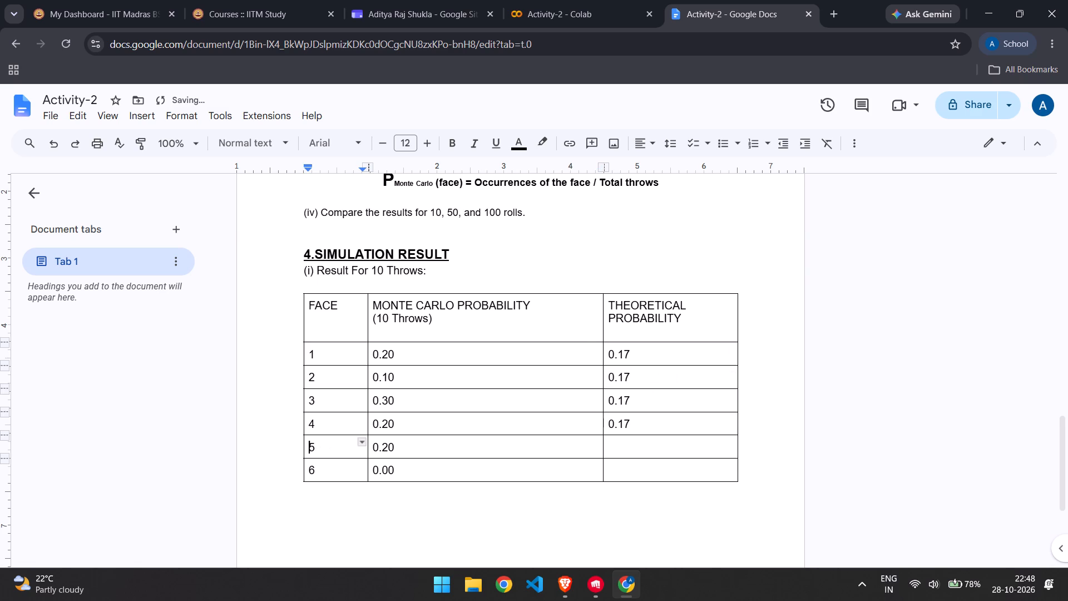
key("Right")
key("Right")
key("Right")
key("Right")
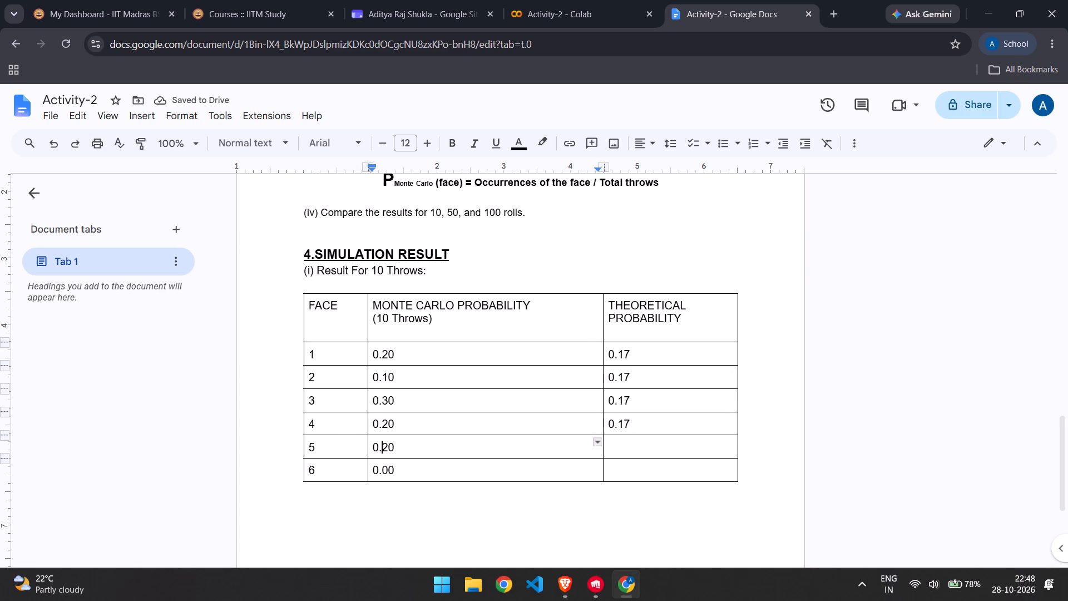
key("Right")
key("Right")
key("Right")
key("ctrl+v")
key("Down")
key("ctrl+v")
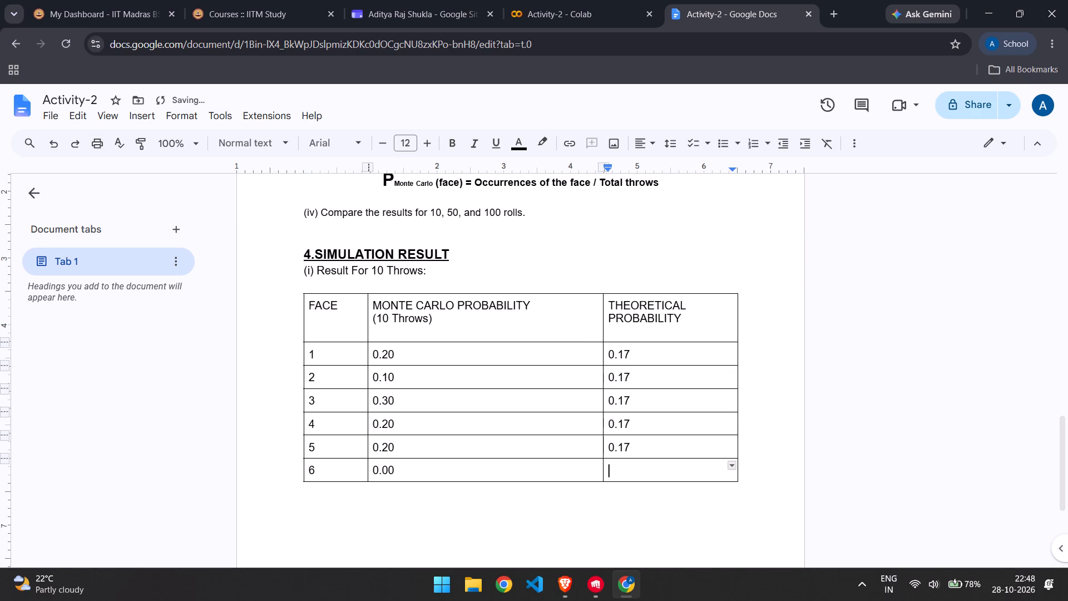
Check the tutorial's table formatting and centre-align all text in the 10-throws table.
key("alt+Tab")
key("space")
key("Right")
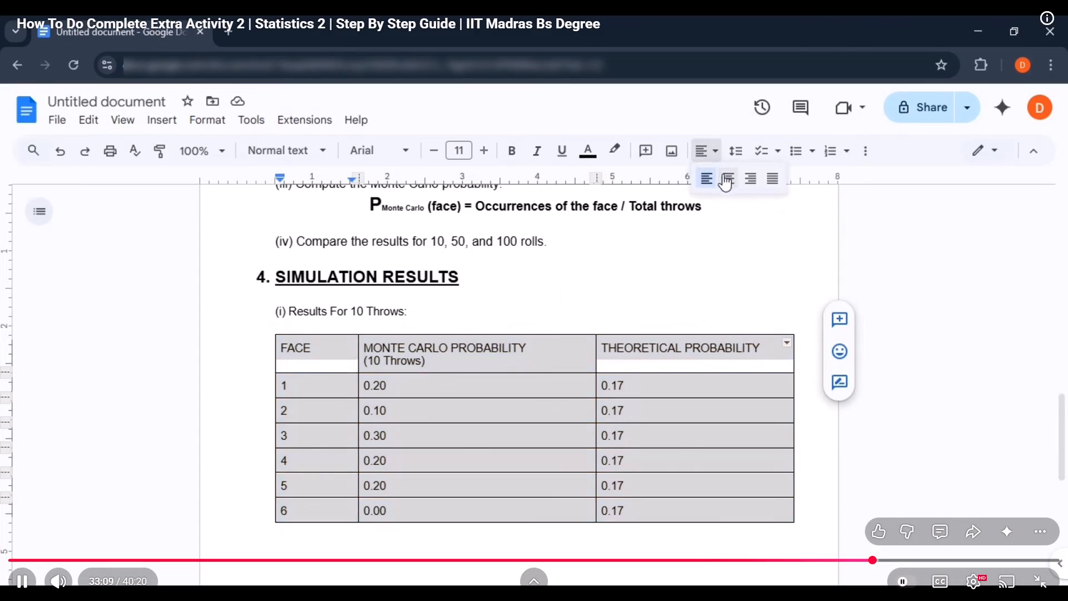
key("space")
key("alt+Tab")
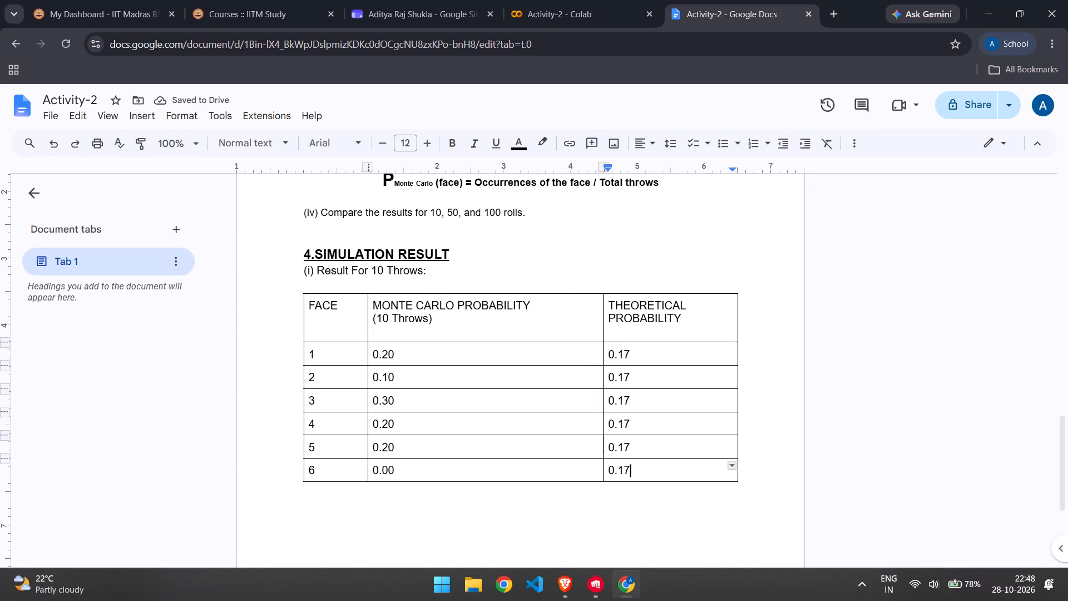
left_click_drag(651, 470, 289, 312)
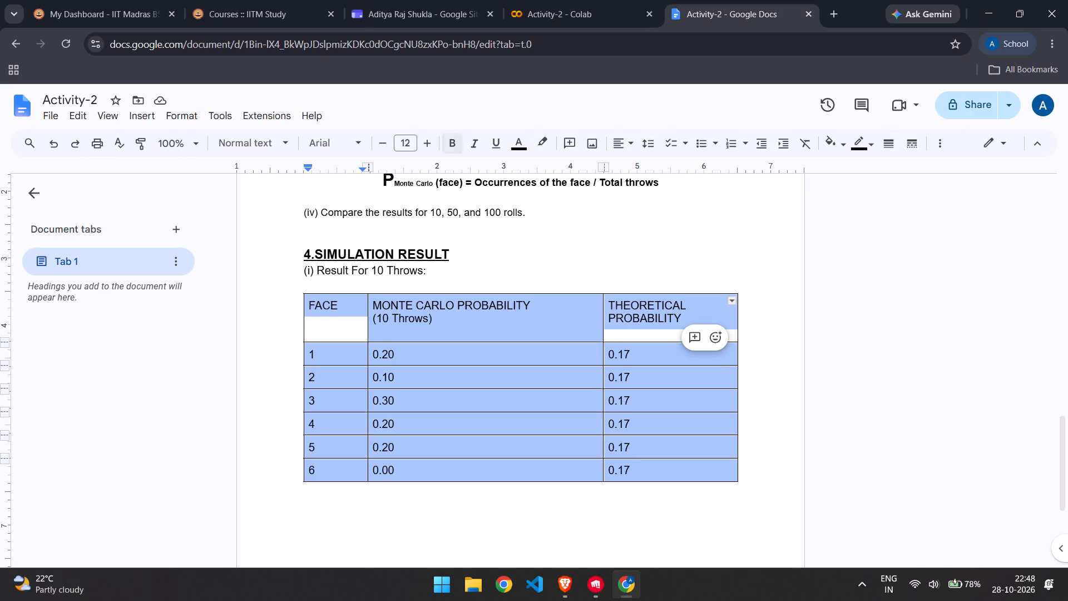
left_click(457, 140)
left_click(450, 142)
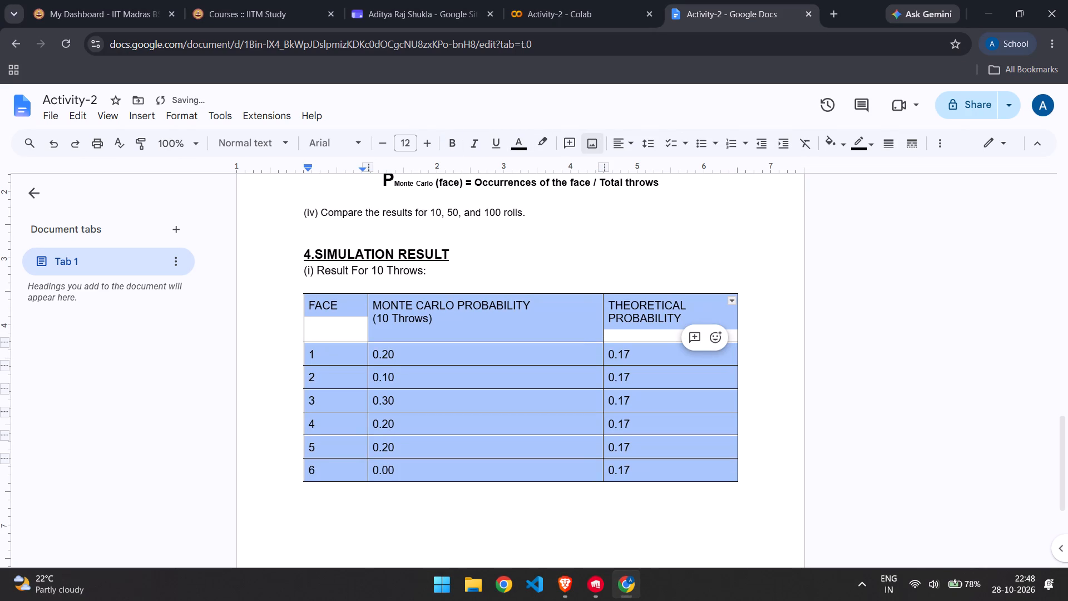
left_click(626, 142)
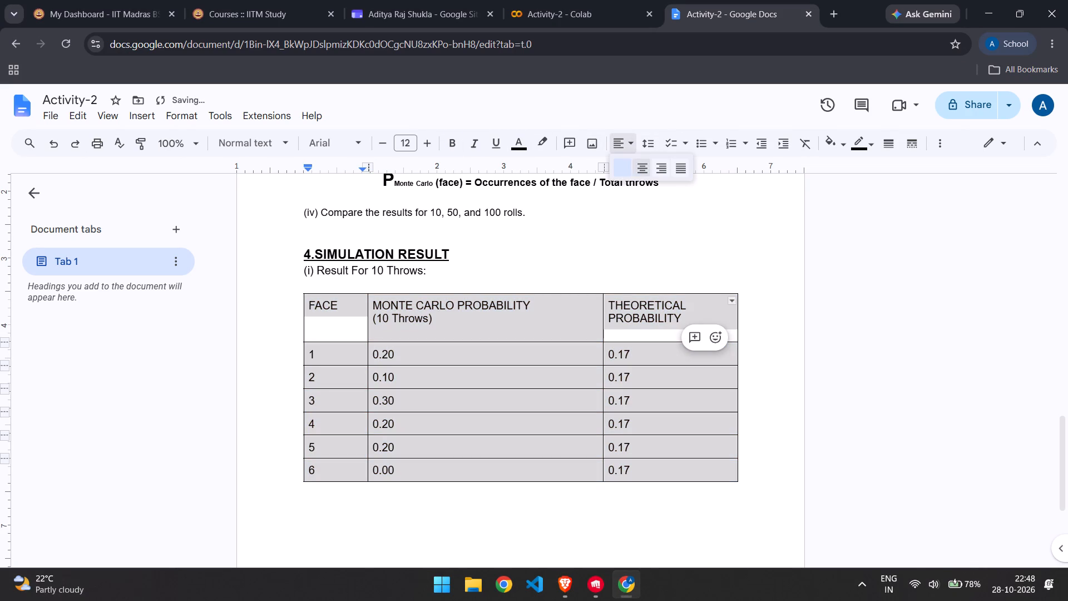
left_click(650, 166)
key("alt+Tab")
key("alt+Tab")
left_click(672, 338)
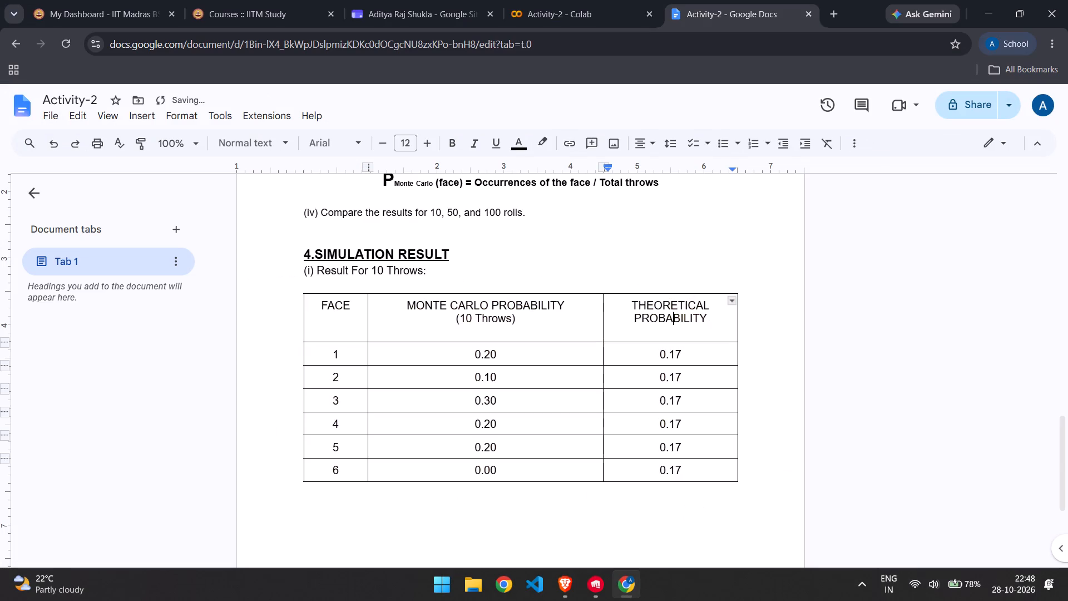
Make the header row of the 10-throws table bold.
left_click_drag(710, 323, 326, 312)
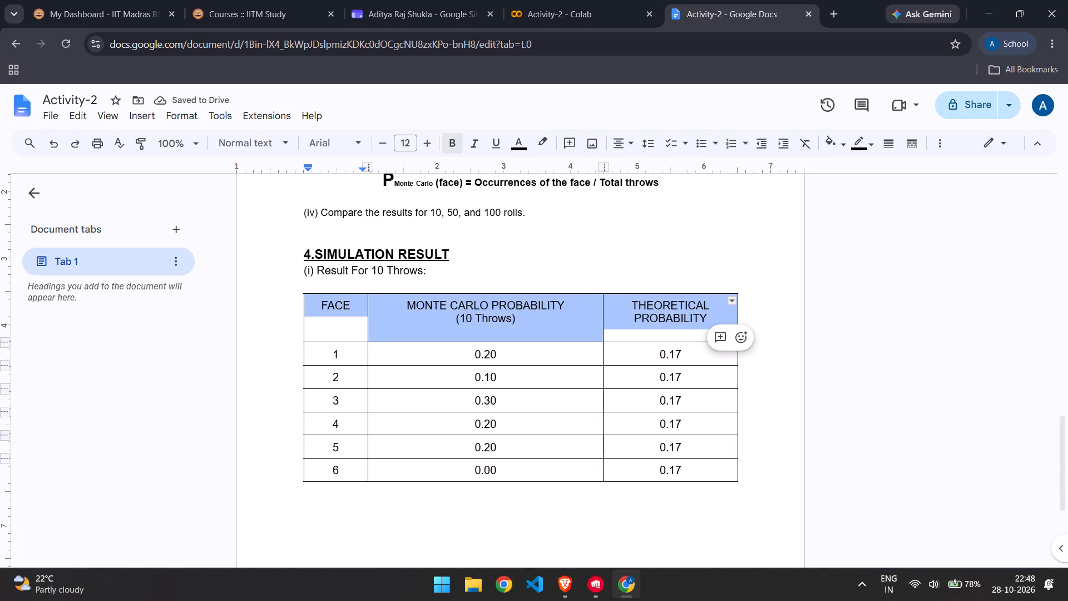
left_click(456, 142)
left_click(757, 476)
left_click(560, 493)
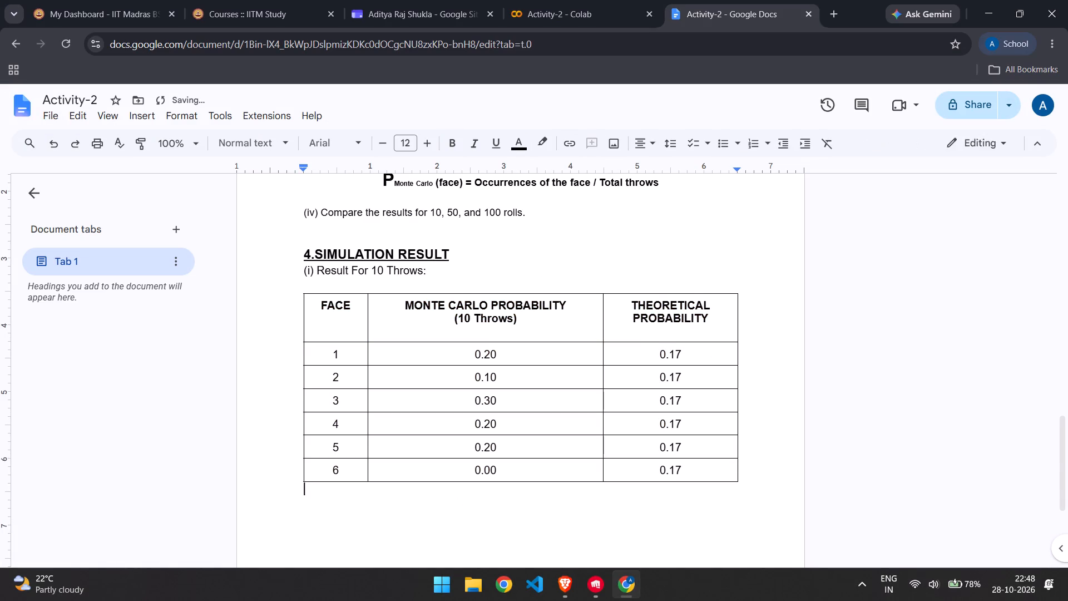
left_click(542, 509)
Follow the tutorial further and make the caption "(i) Result For 10 Throws:" above the table bold.
key("alt+Tab")
key("space")
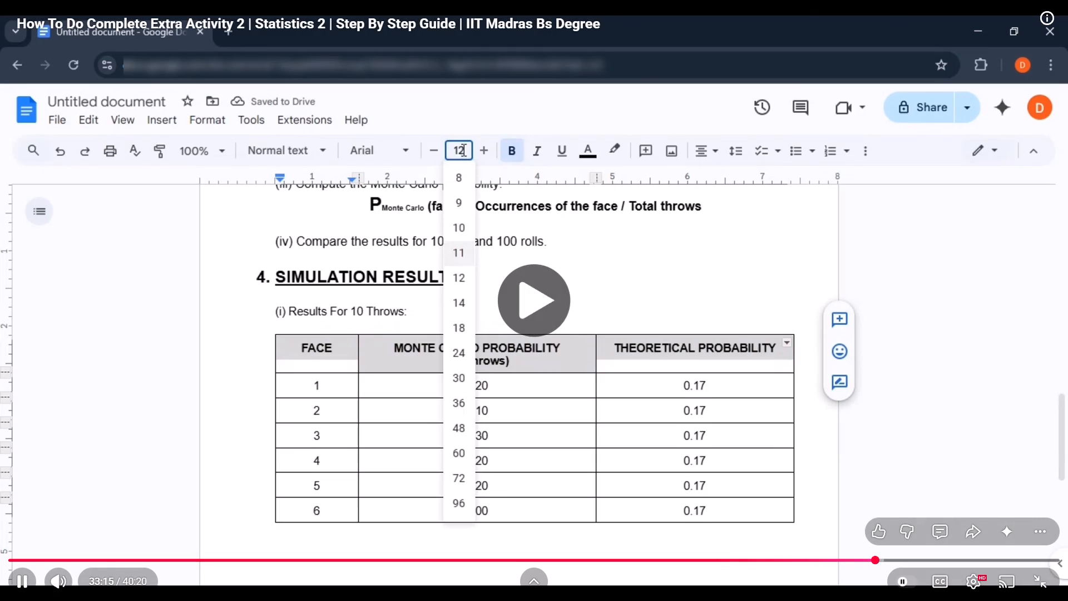
key("Right")
key("Right")
key("Right")
key("alt+Tab")
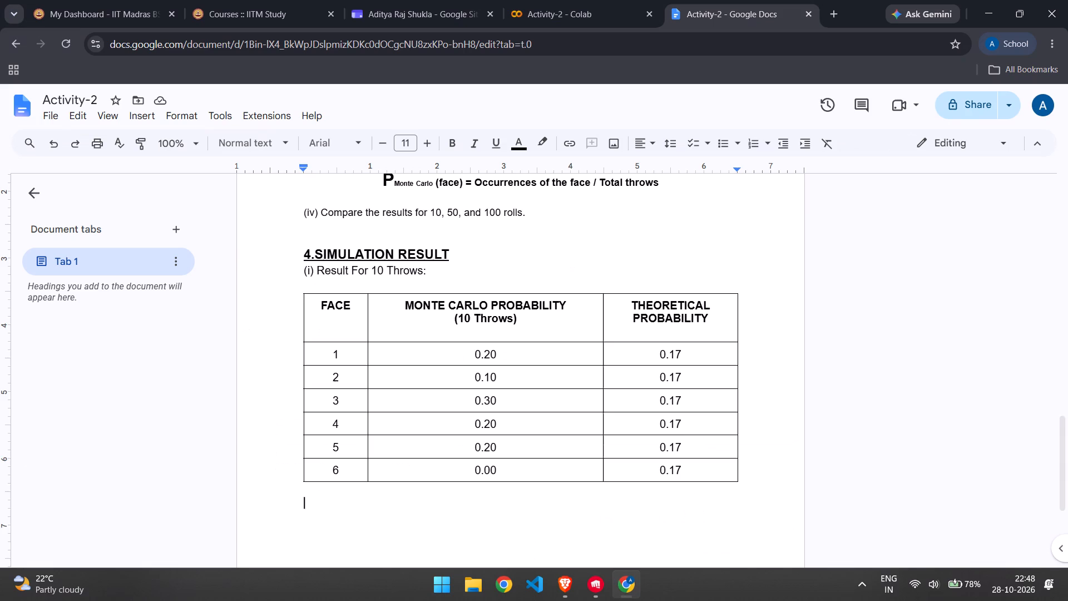
left_click_drag(432, 278, 298, 277)
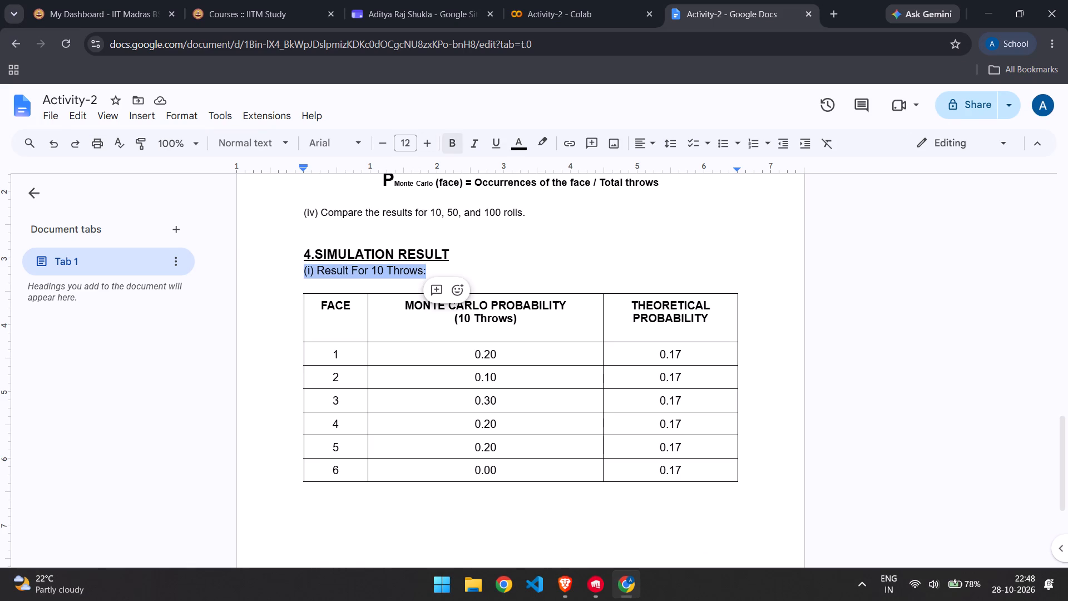
left_click(452, 142)
left_click(321, 511)
Advance the tutorial to 34:07 and pause where the 10-throws conclusion and the "(ii) Results For 50 Throws:" caption are both shown.
key("alt+Tab")
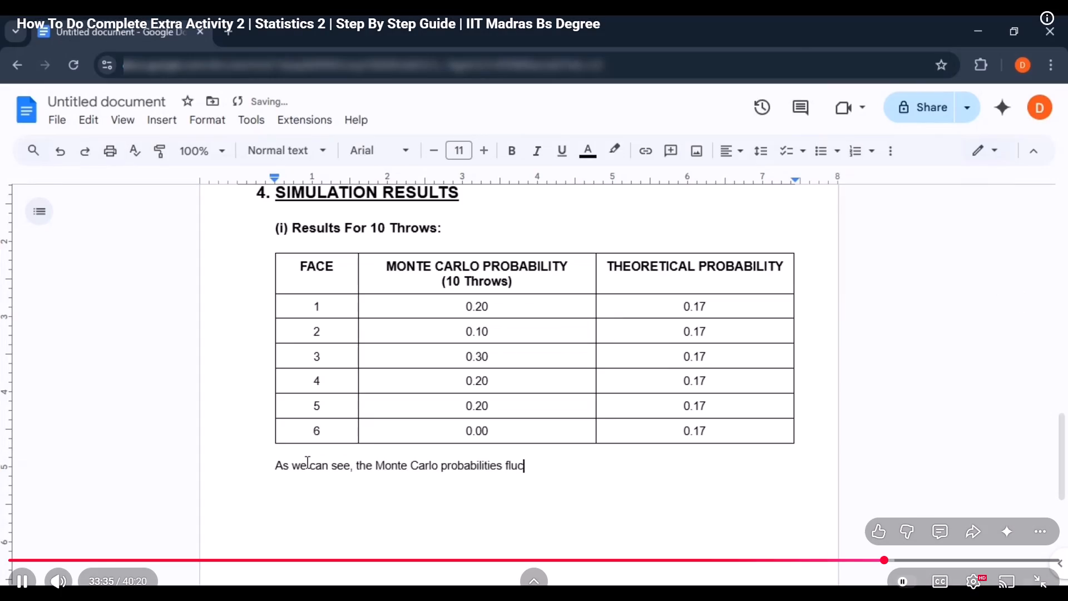
key("Right")
key("space")
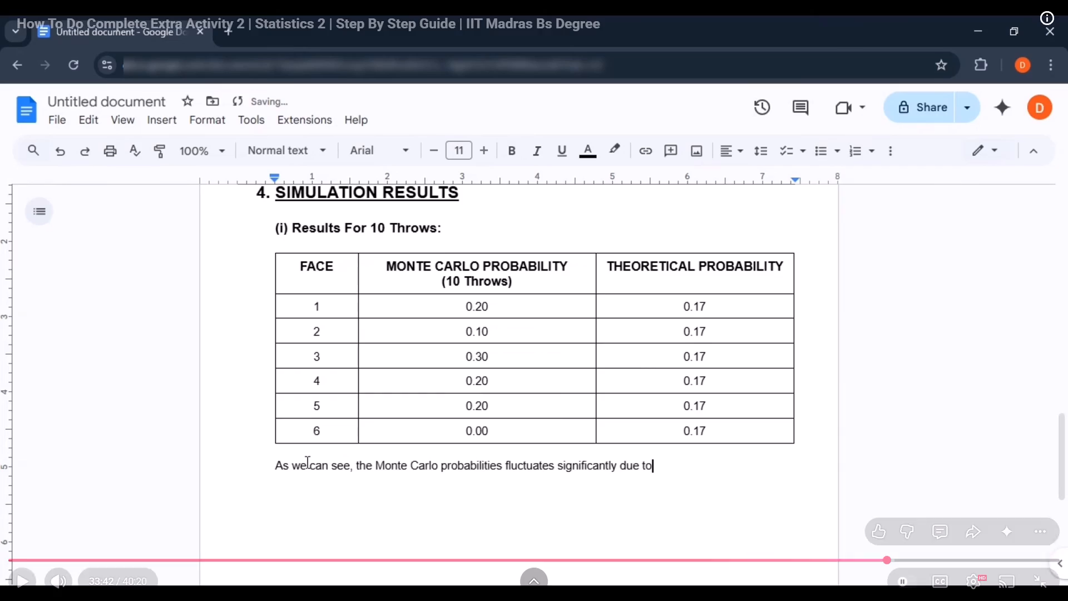
key("space")
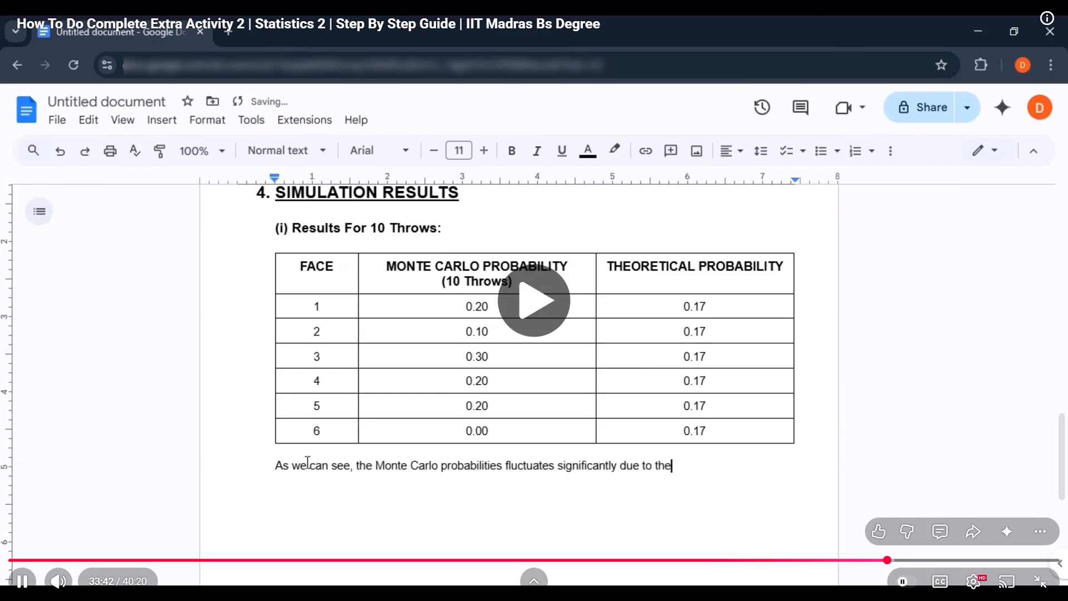
key("Right")
key("Right")
key("Right")
key("Right")
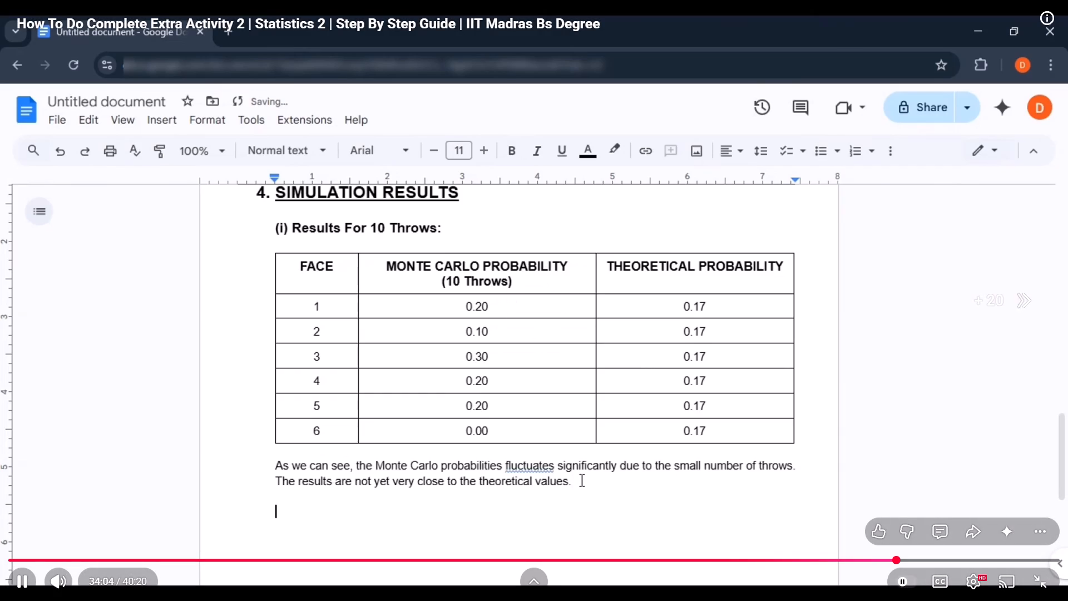
key("Right")
key("Right")
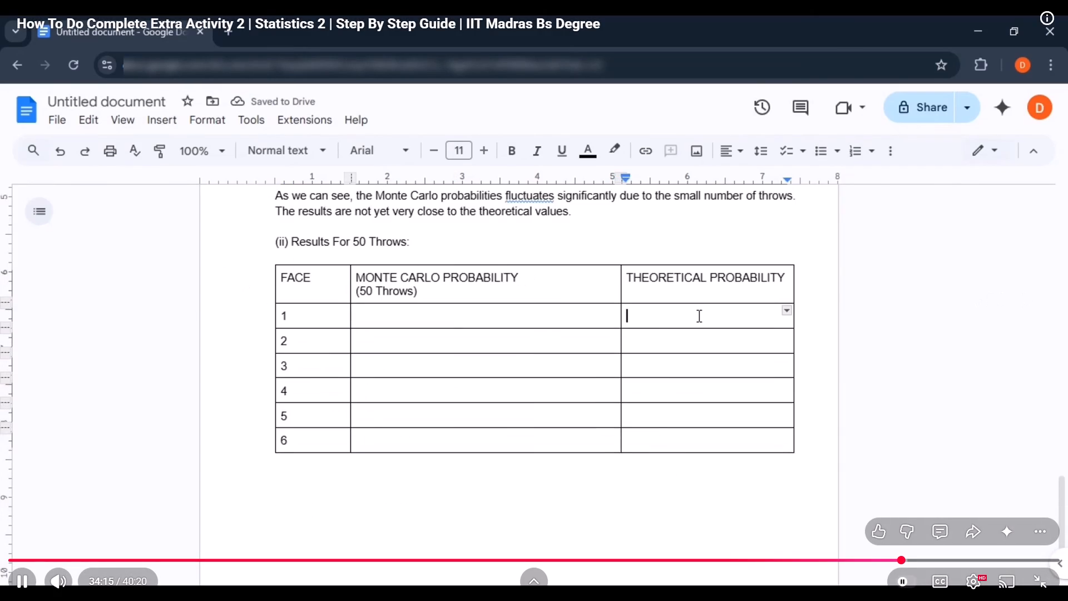
key("Left")
key("Left")
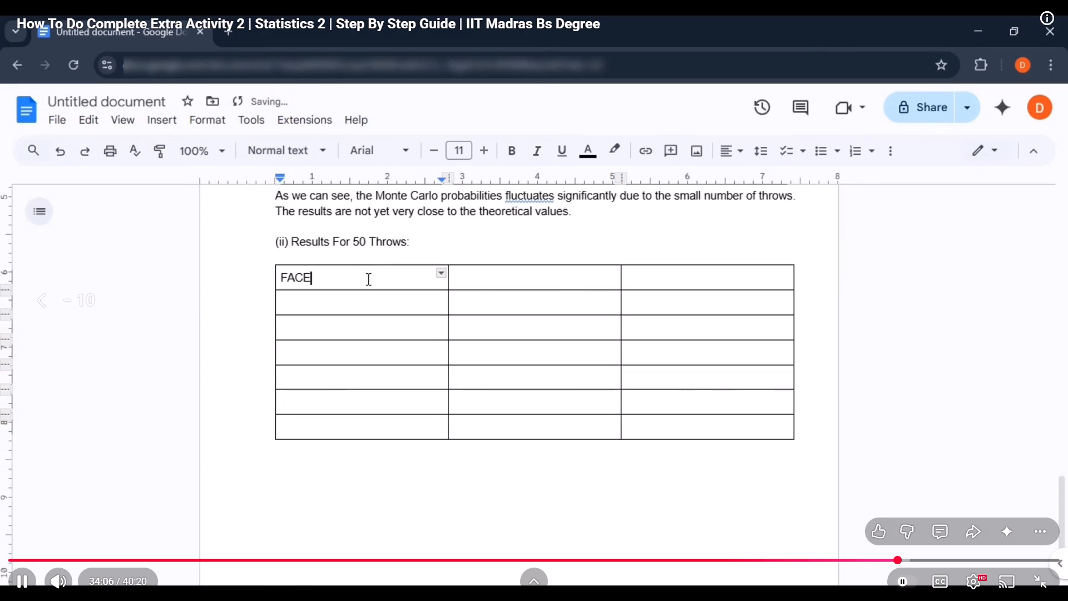
key("space")
Extract the tutorial's 10-throws conclusion and "(ii) Results For 50 Throws:" caption with Snipping Tool, and paste them below the table in Activity-2.
key("shift+super+s")
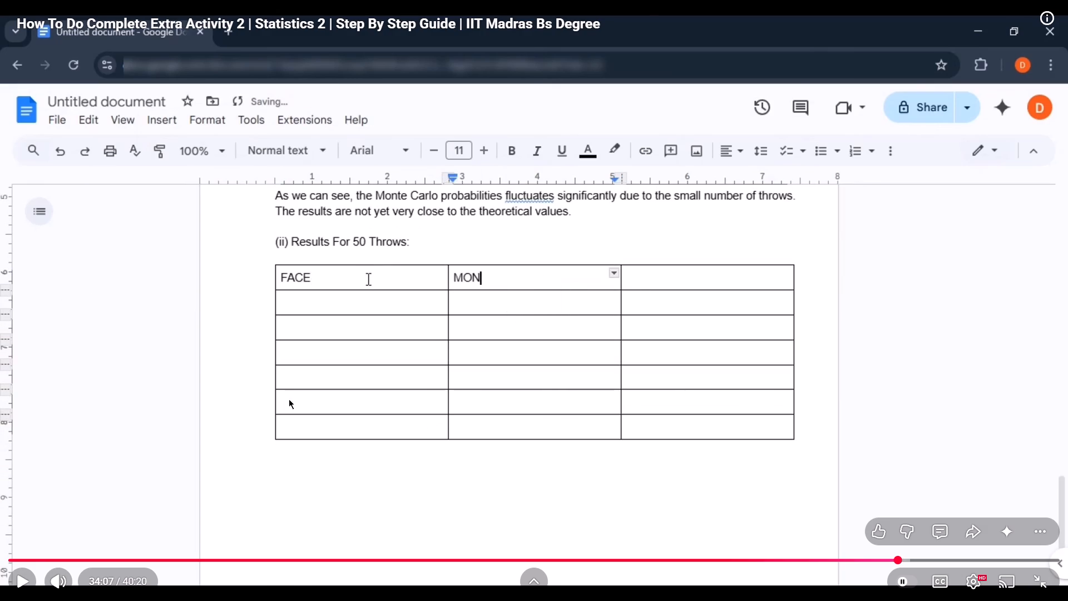
left_click(601, 28)
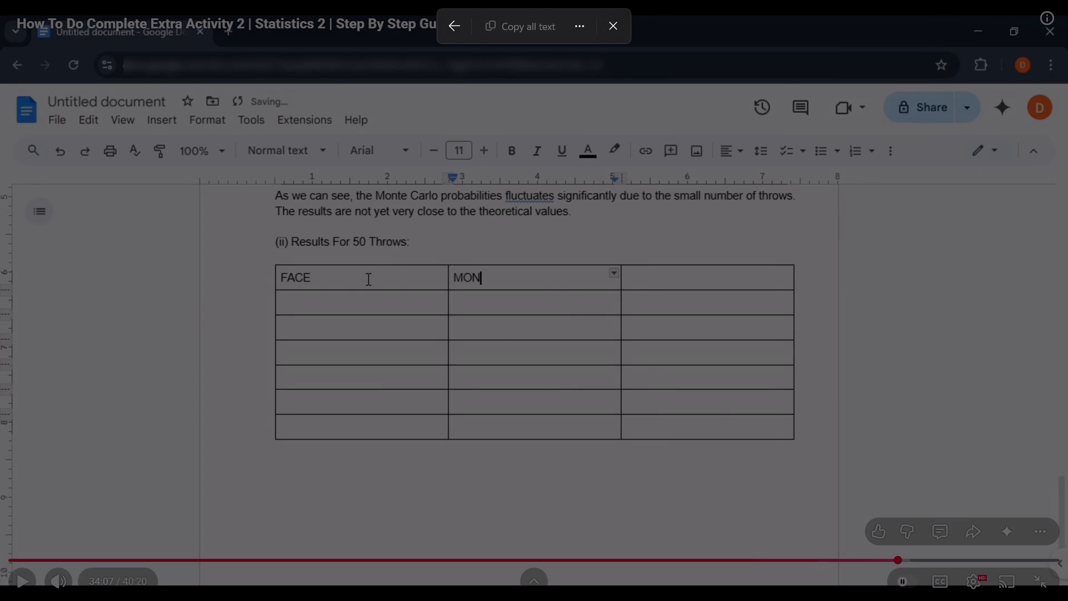
left_click_drag(270, 188, 818, 264)
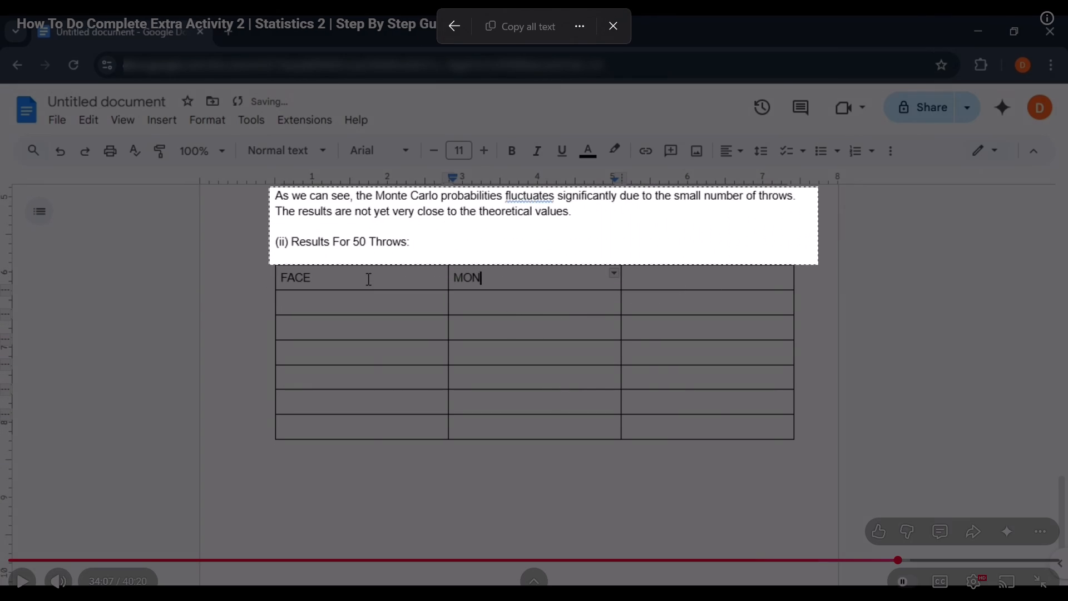
left_click_drag(818, 264, 817, 259)
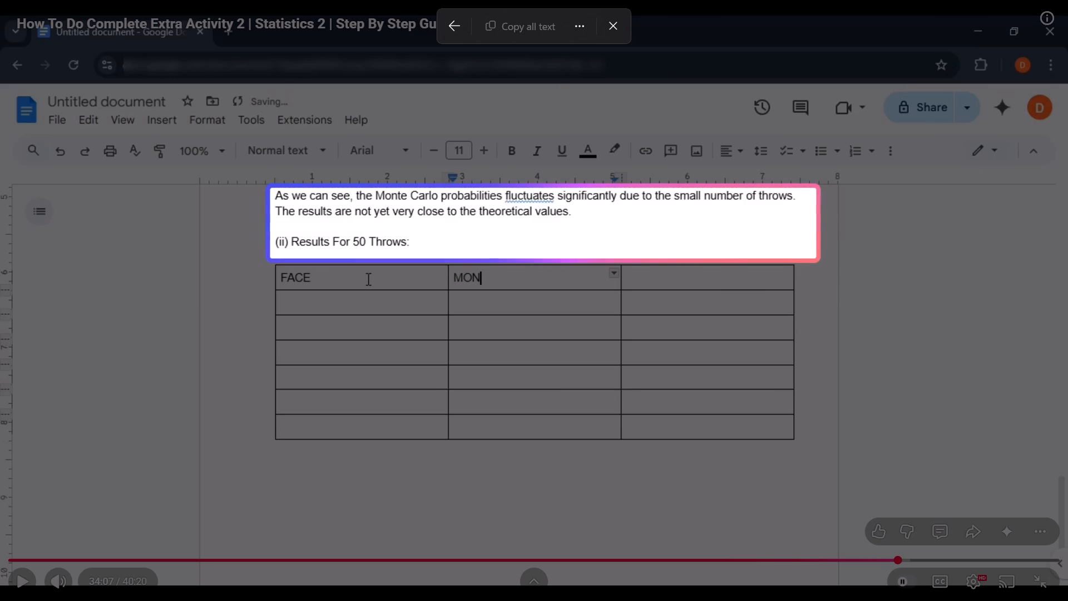
left_click(527, 27)
key("alt+Tab")
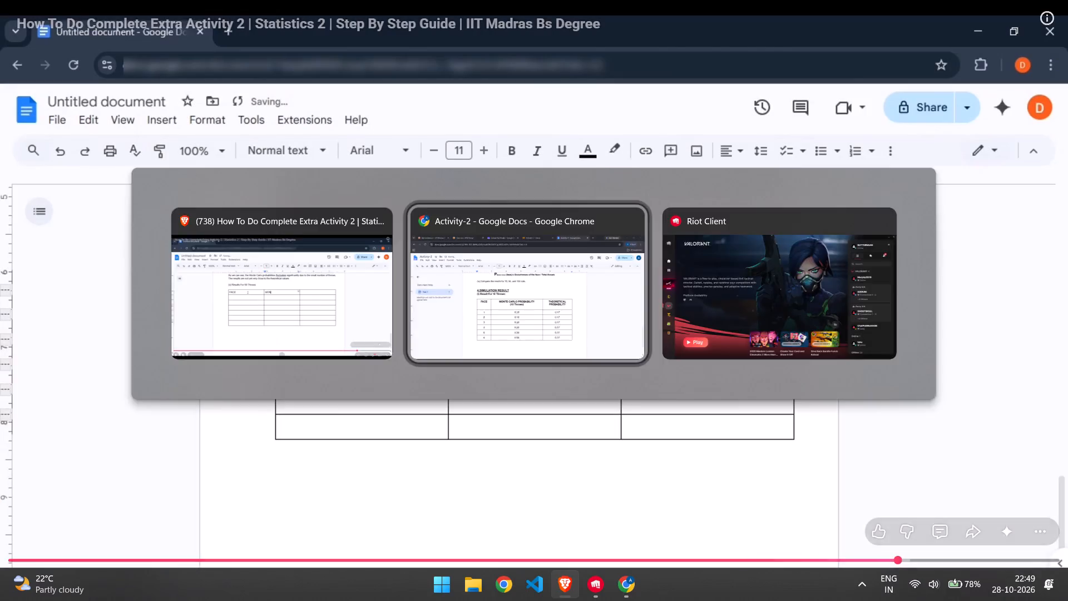
key("ctrl+v")
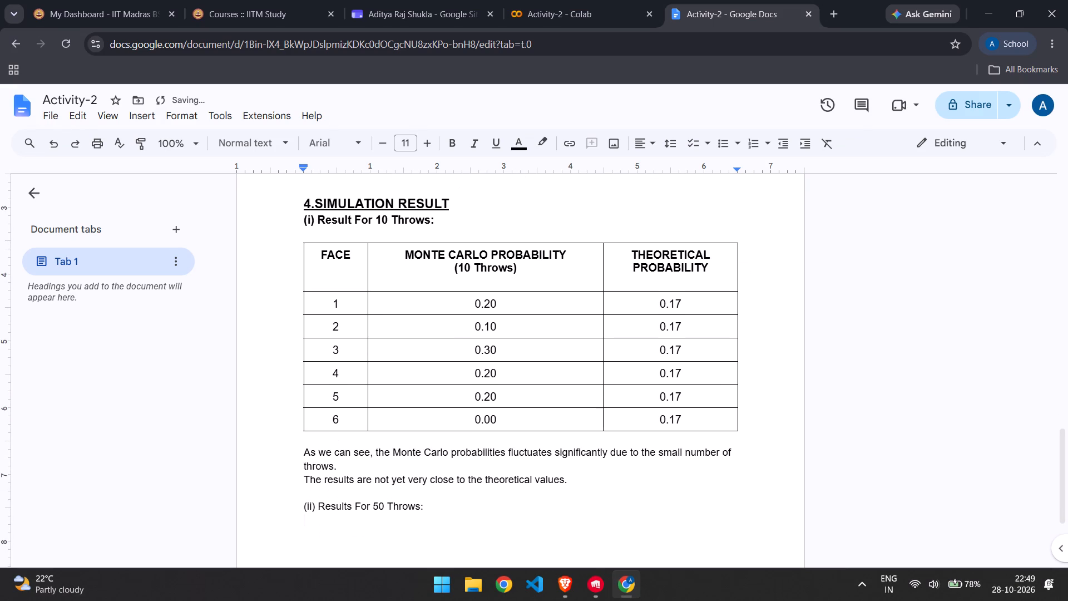
Review how the tutorial builds the 50-throws table, and pause at 34:38 on the filled table.
key("alt+Tab")
key("space")
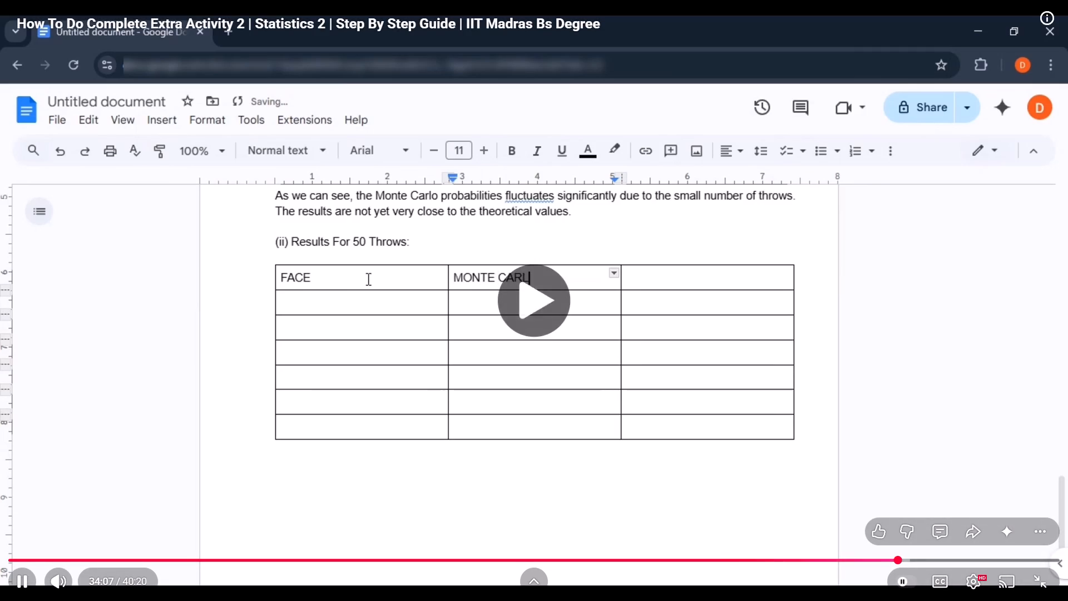
key("space")
key("alt+Tab")
key("alt+Tab")
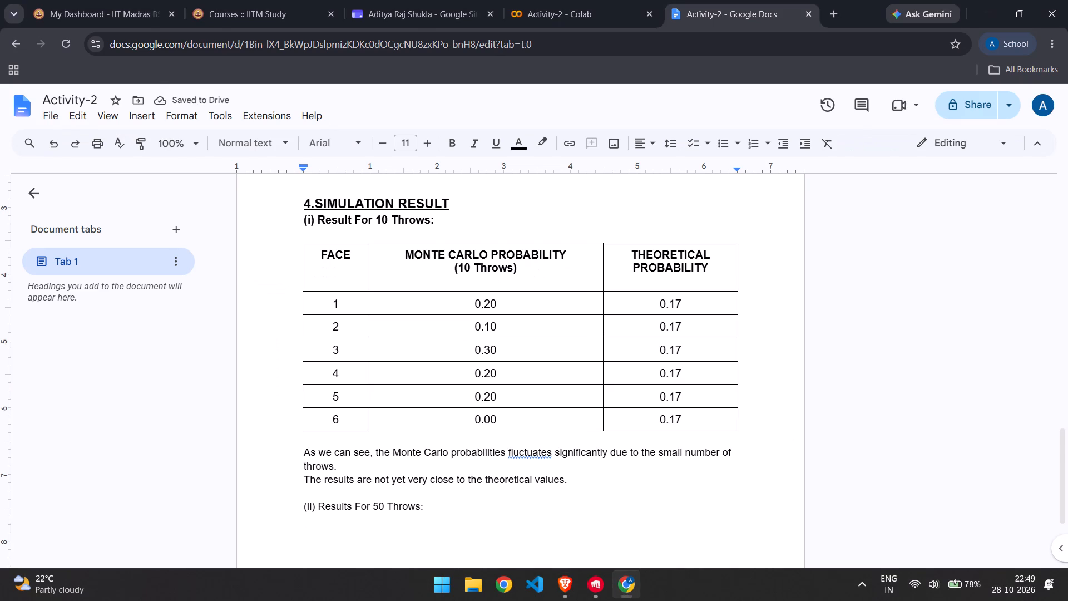
key("space")
key("Right")
key("Right")
key("Left")
key("Left")
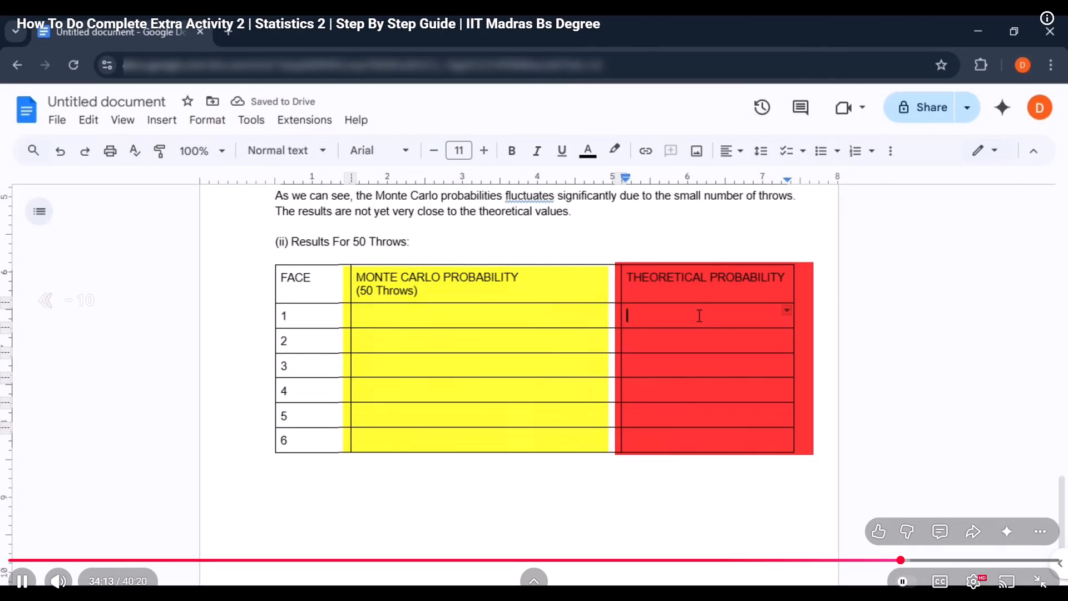
key("Left")
key("Left")
key("Left")
key("Right")
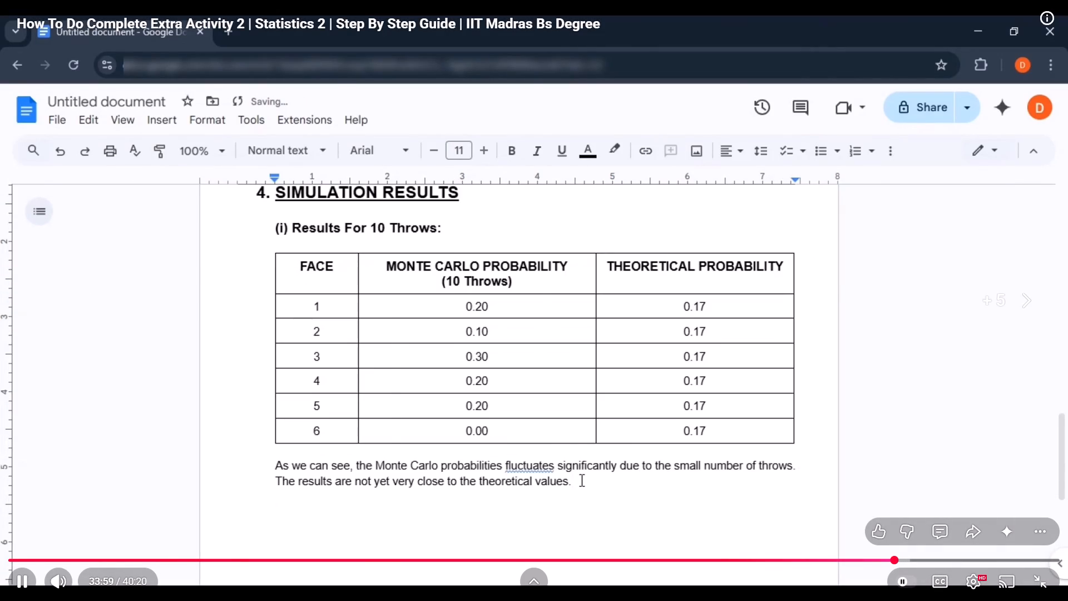
key("Right")
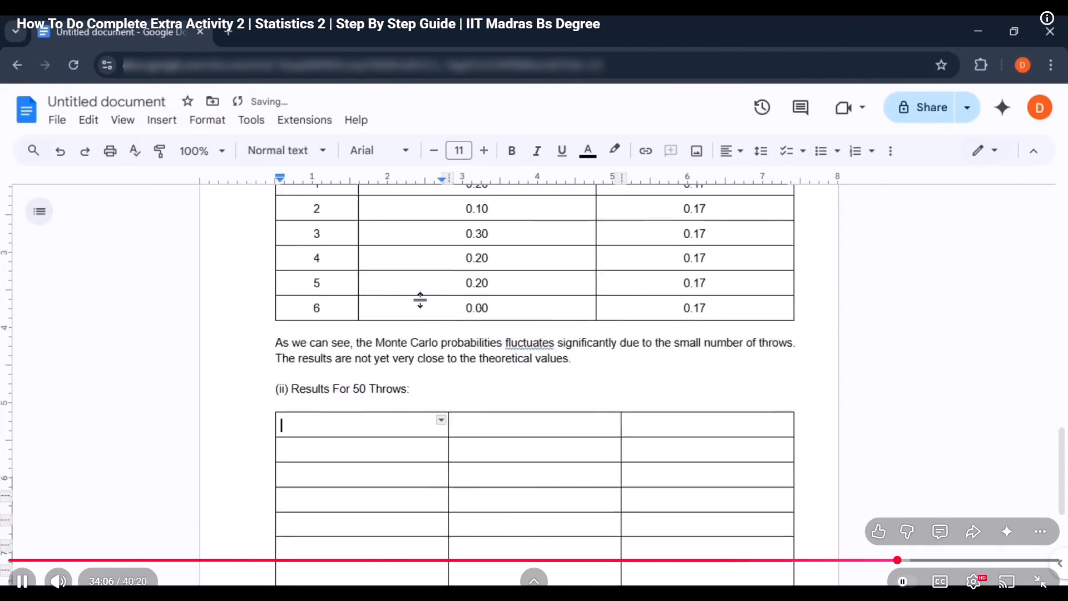
key("Right")
key("Right")
key("Right")
key("Right")
key("Right")
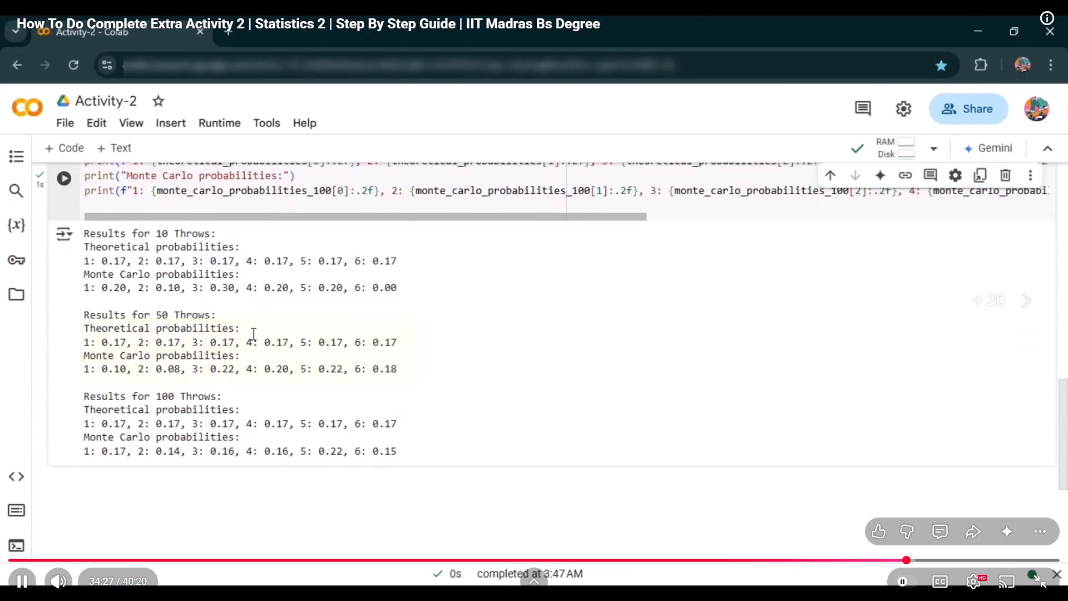
key("Right")
key("space")
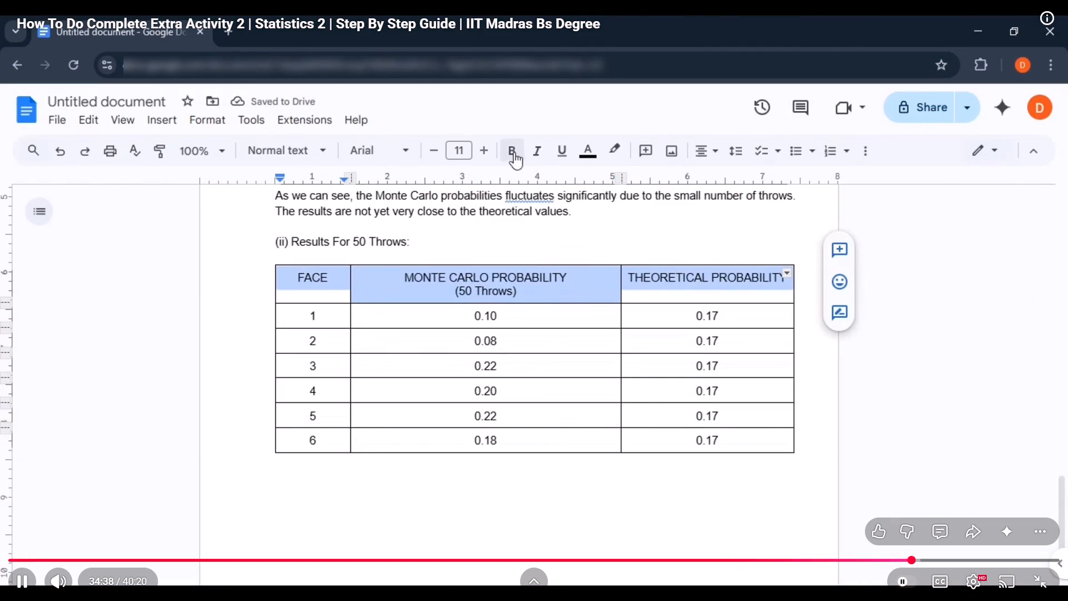
Insert a table of 3 columns and 7 rows below the "(ii) Results For 50 Throws:" caption in Activity-2.
key("alt+Tab")
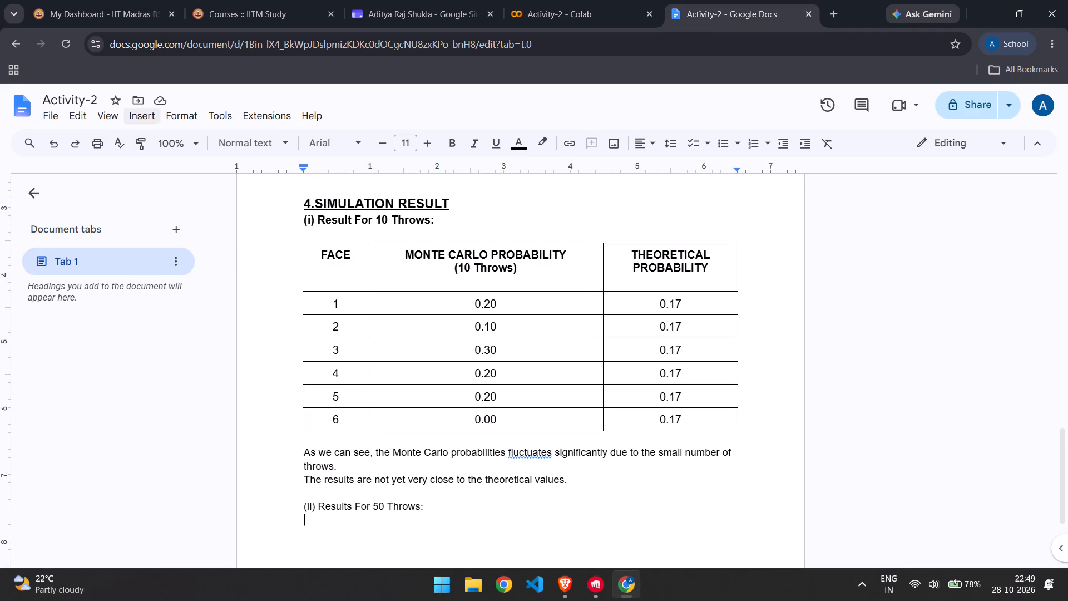
left_click(142, 114)
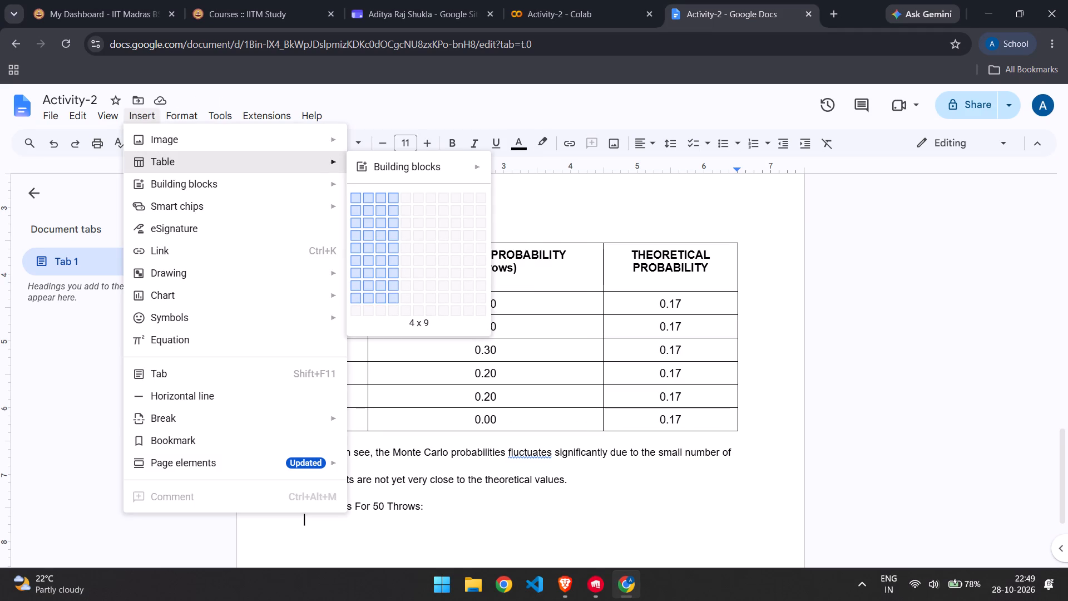
left_click(382, 277)
scroll(426, 447, "down", 2)
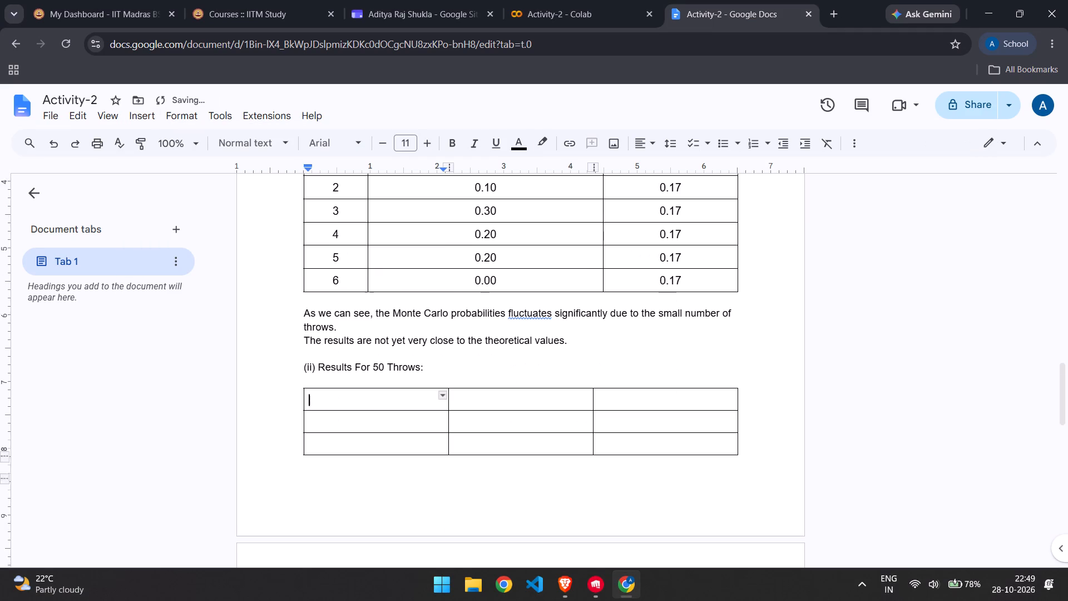
scroll(424, 449, "down", 5)
scroll(424, 381, "up", 3)
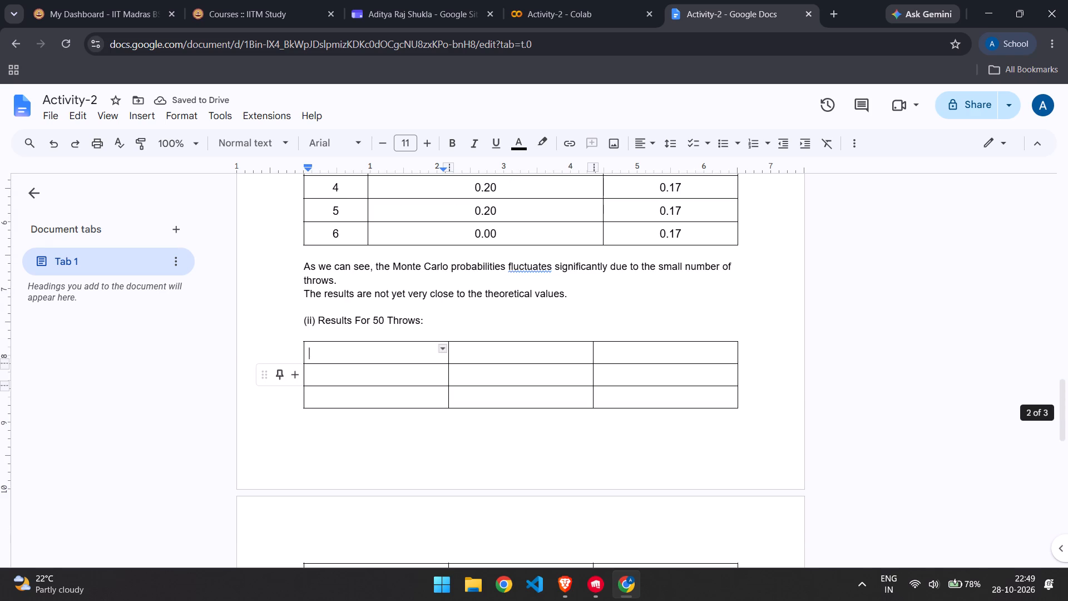
scroll(415, 369, "up", 11)
scroll(427, 363, "down", 6)
key("alt+Tab")
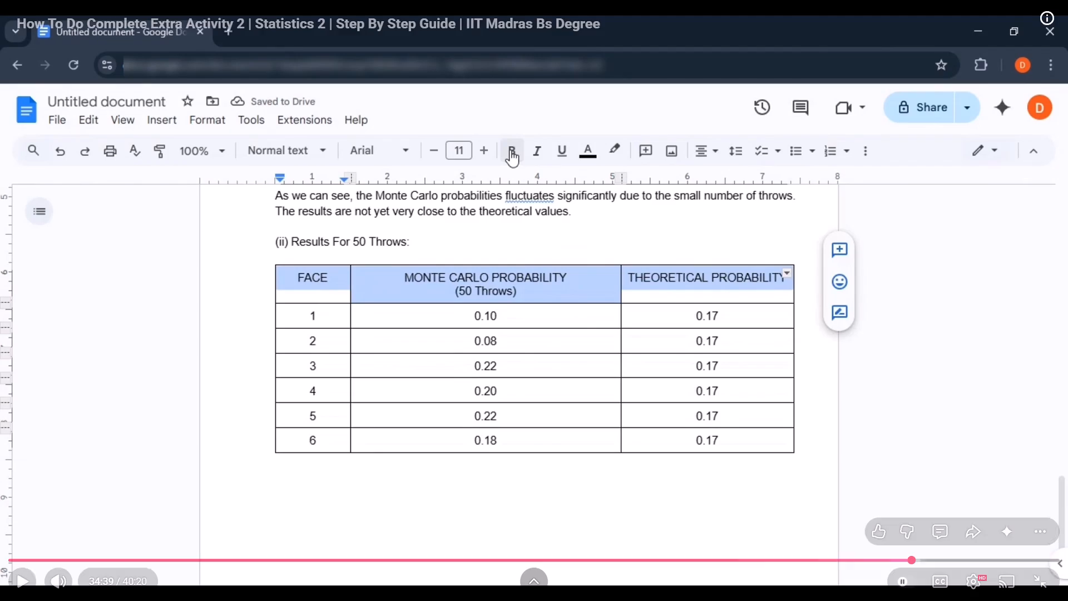
key("alt+Tab")
scroll(379, 429, "down", 3)
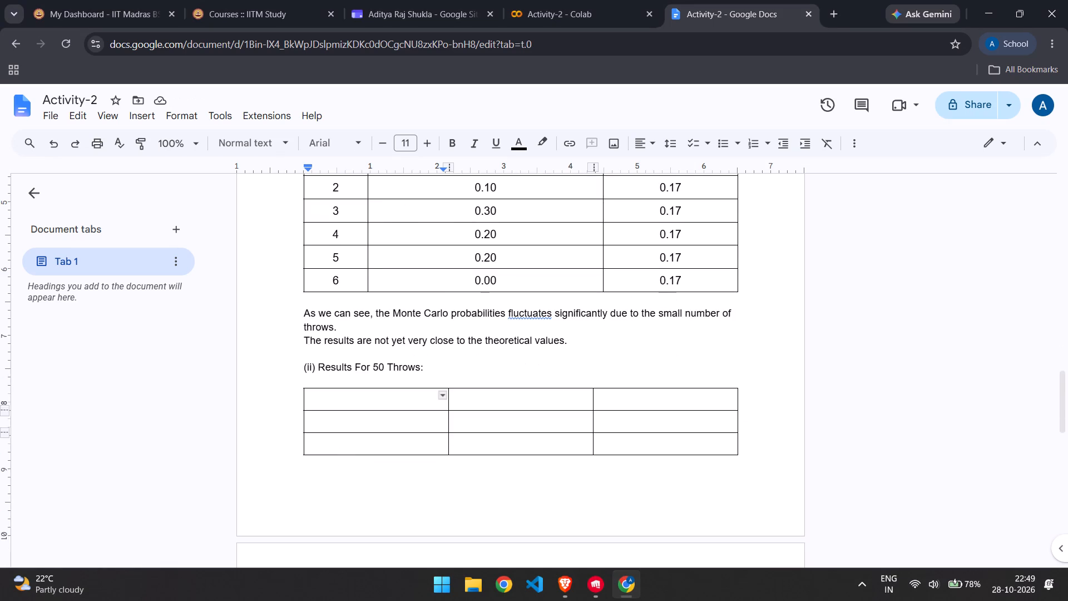
scroll(383, 423, "down", 4)
key("alt+Tab")
key("alt+Tab")
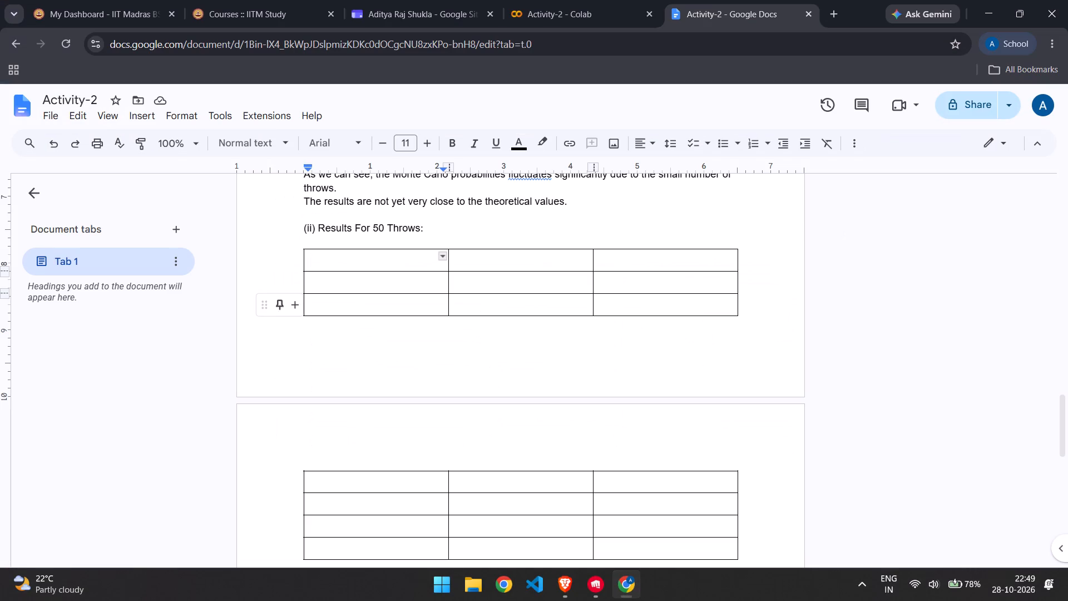
Enter the headers "FACE" and "MONTE CARLO PROBABILITY(50 THROWS)" in the first two columns of the 50-throws table.
key("a")
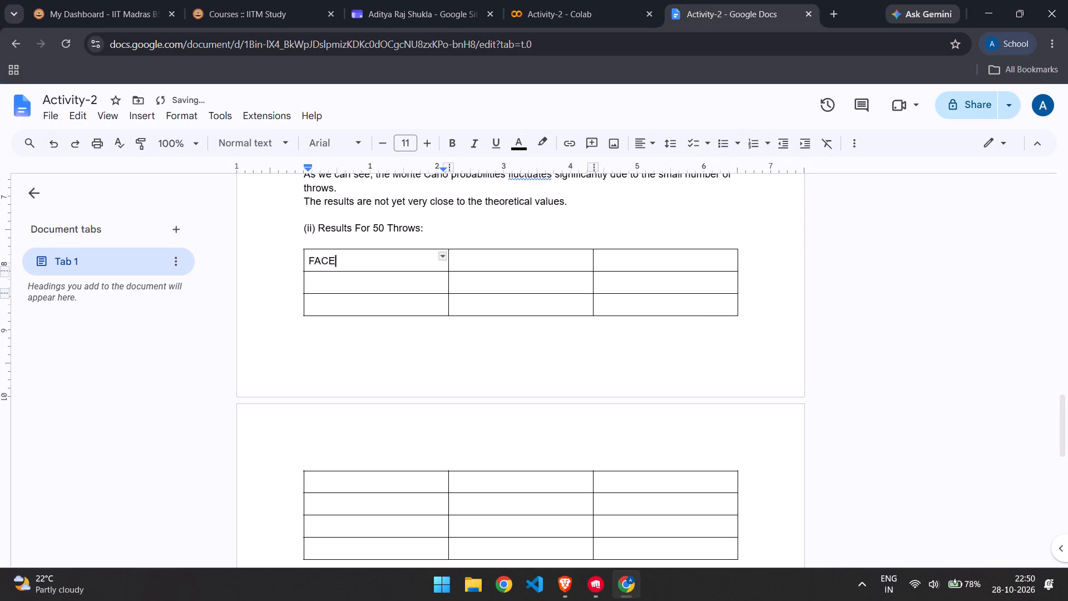
key("Right")
key("alt+Tab")
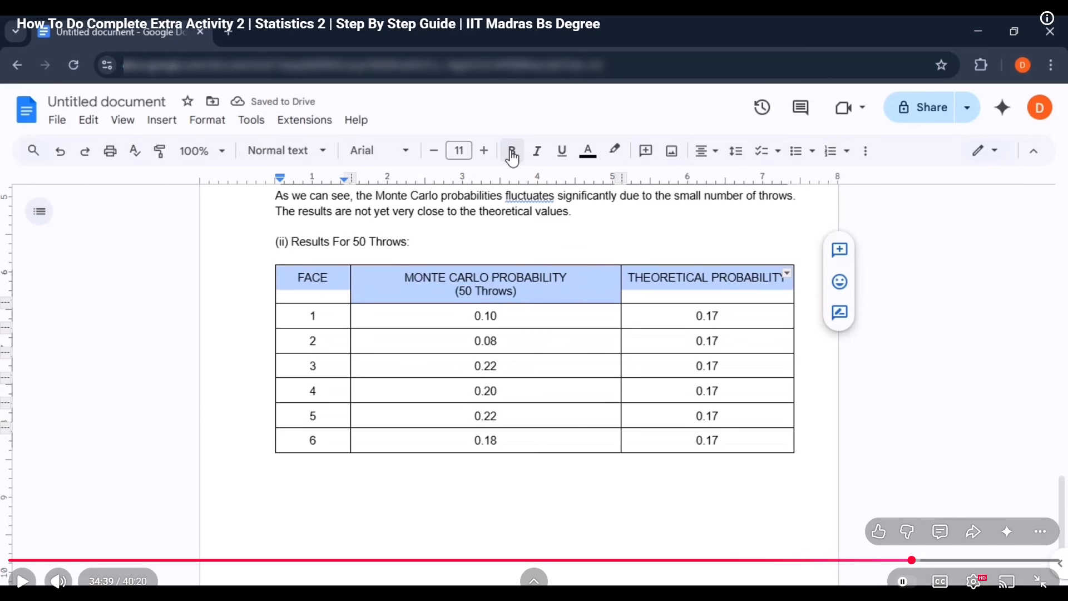
key("alt+Tab")
type("MONTE")
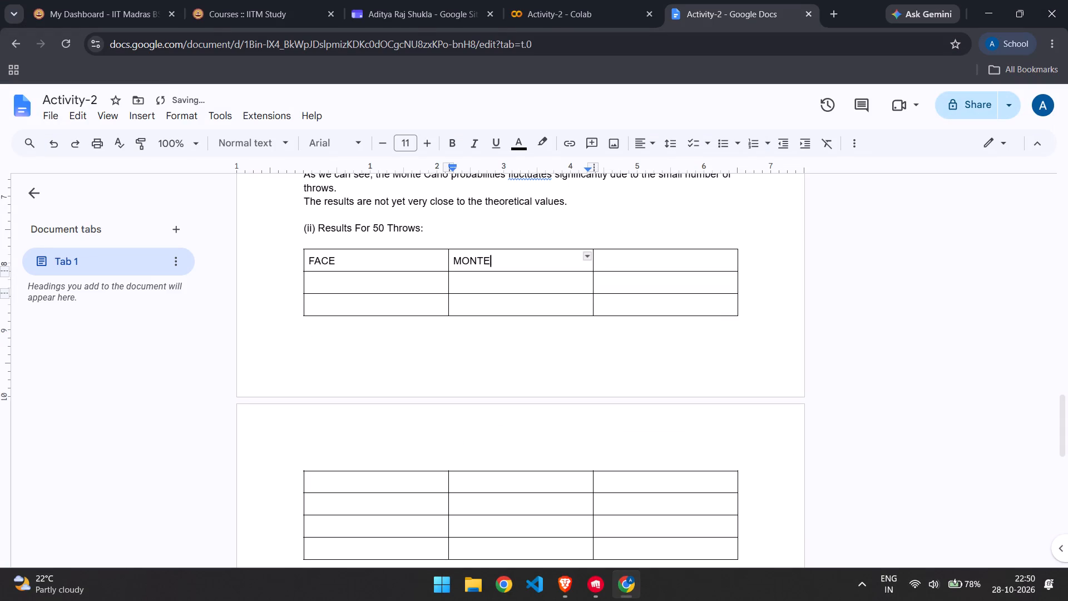
key("alt+Tab")
key("alt+Tab")
key("space")
type("CARLO")
key("space")
key("alt+Tab")
key("alt+Tab")
type("PROBA")
key("alt+Tab")
key("alt+Tab")
type("BILITY")
key("alt+Tab")
key("alt+Tab")
key("shift+parenleft")
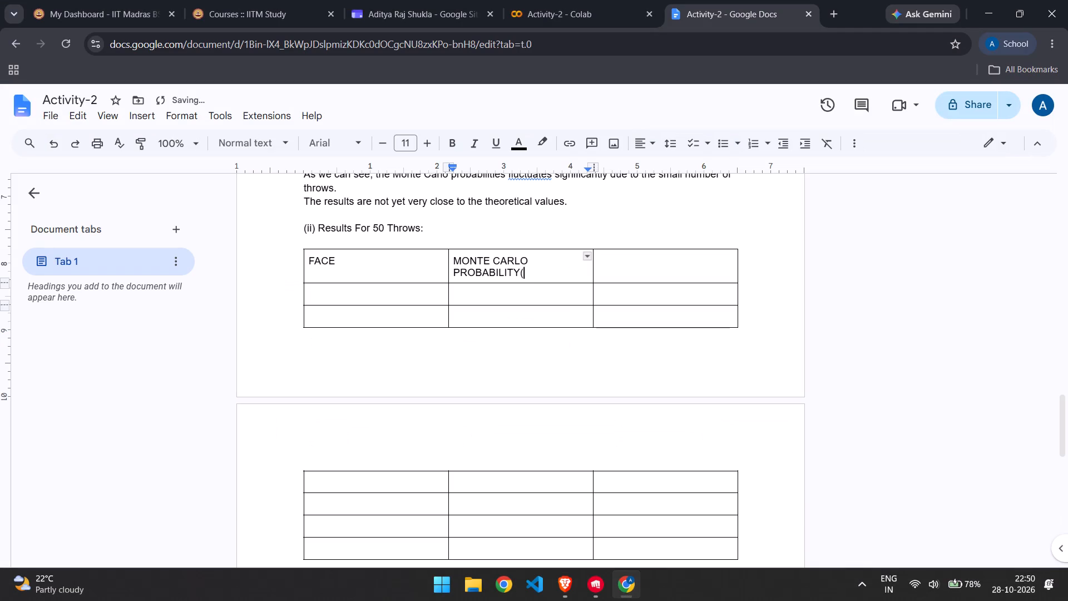
type("50")
key("space")
type("THROWS)")
Enter the third column's header "THEORETICAL PROBABILITY" in the 50-throws table, with its spelling corrected.
key("alt+Tab")
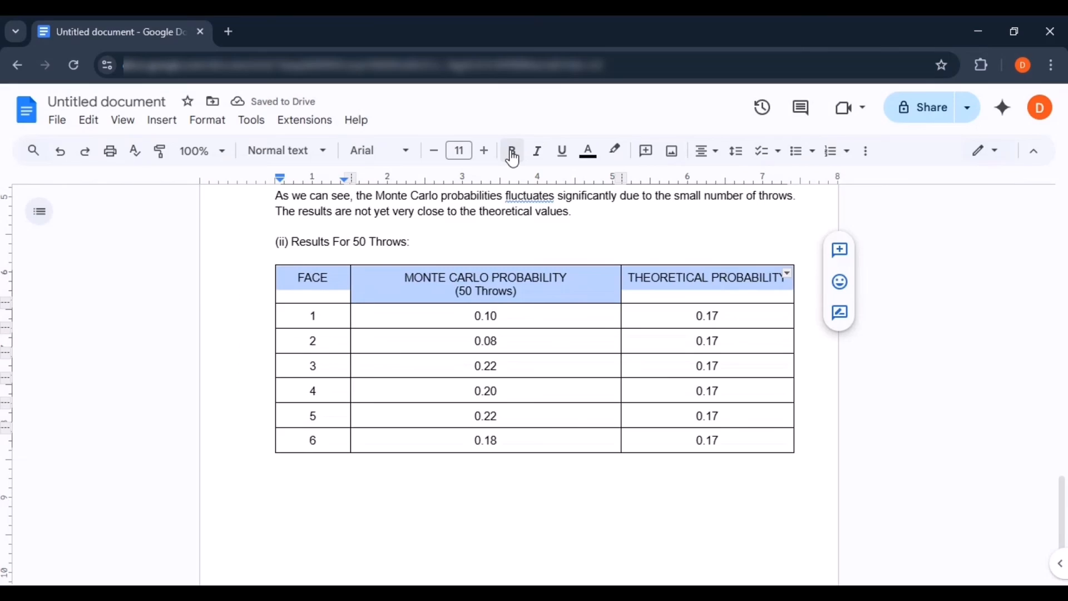
key("alt+Tab")
key("Right")
type("THEORITICAL")
key("space")
key("alt+Tab")
key("alt+Tab")
type("PROBABILITY")
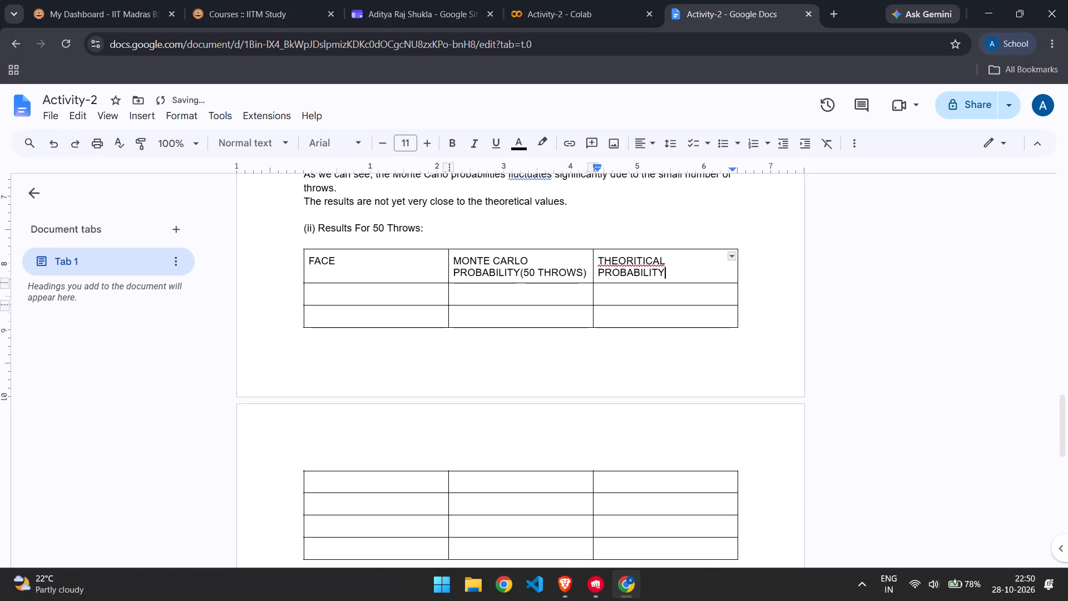
left_click(654, 258)
left_click(646, 243)
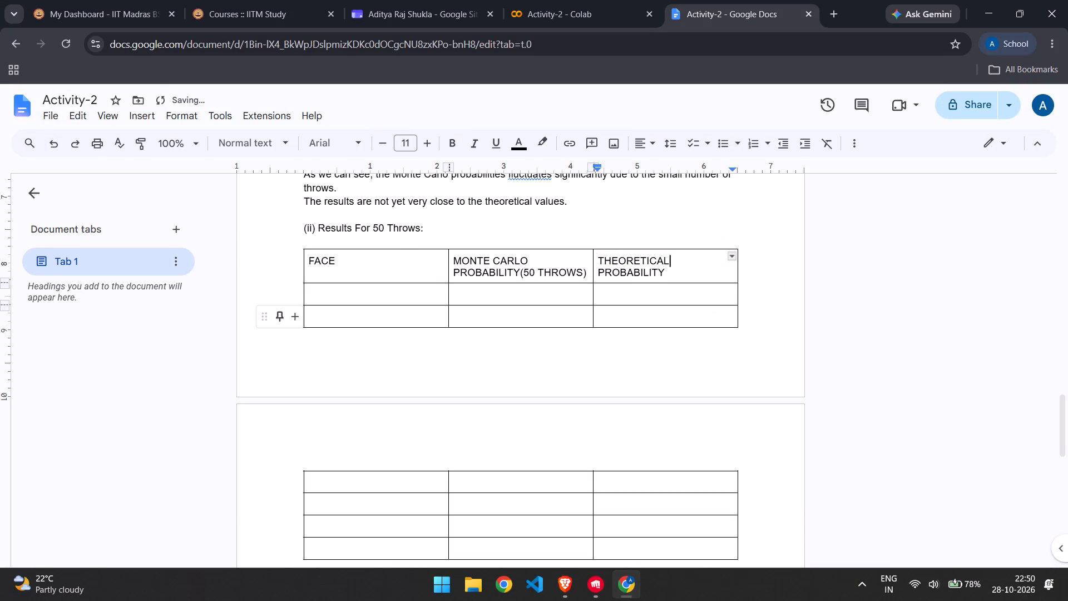
Fill the FACE column of the 50-throws table with the numbers 1 to 6.
left_click(379, 294)
key("alt+Tab")
key("alt+Tab")
key("1")
key("Down")
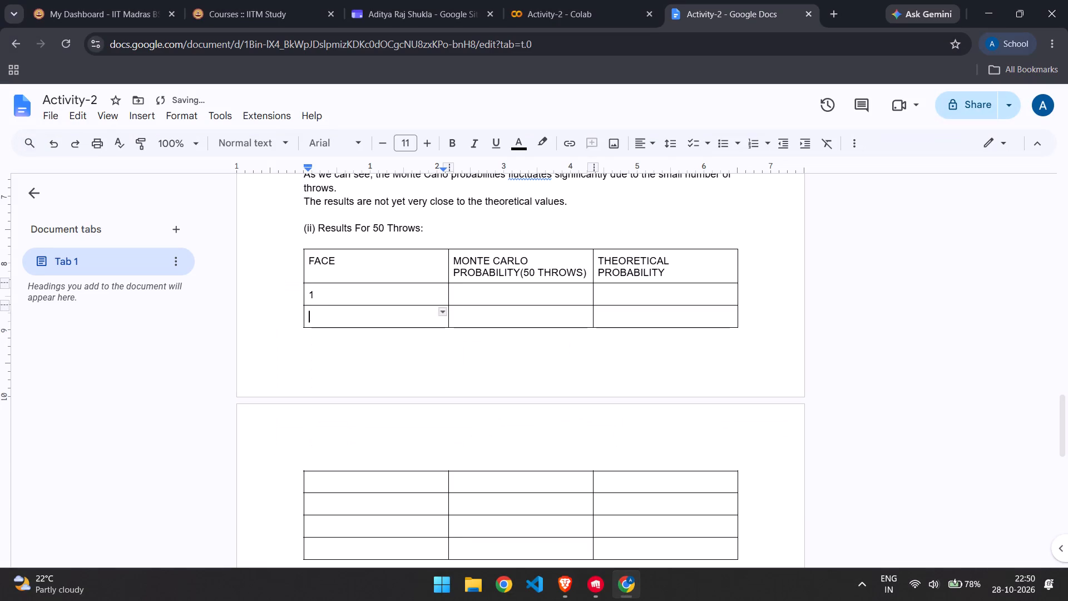
key("2")
key("Down")
key("3")
key("Down")
key("4")
key("Down")
key("5")
key("Down")
key("6")
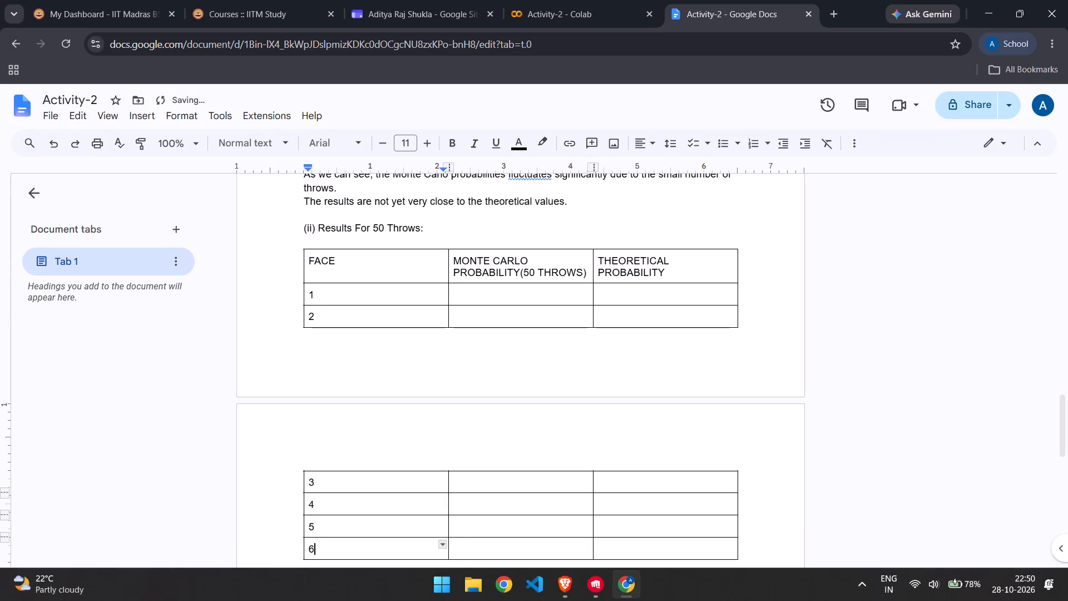
Narrow the FACE column of the 50-throws table to about 1 inch.
left_click(521, 297)
left_click_drag(449, 262, 371, 267)
Enter the Monte Carlo probabilities from the tutorial for faces 1 to 3: 0.10, 0.08 and 0.22.
key("alt+Tab")
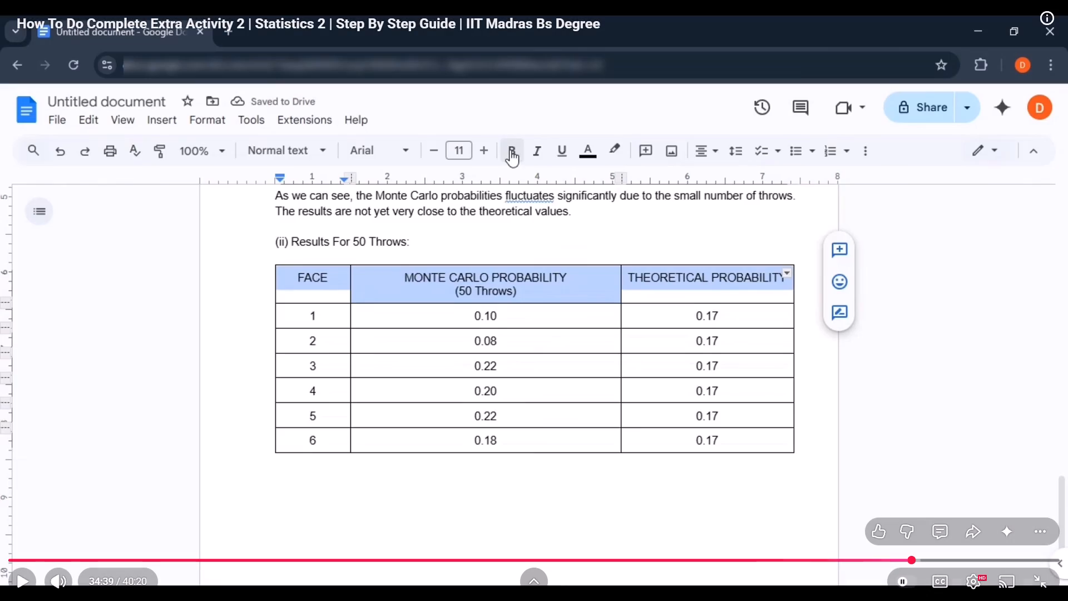
key("alt+Tab")
key("1")
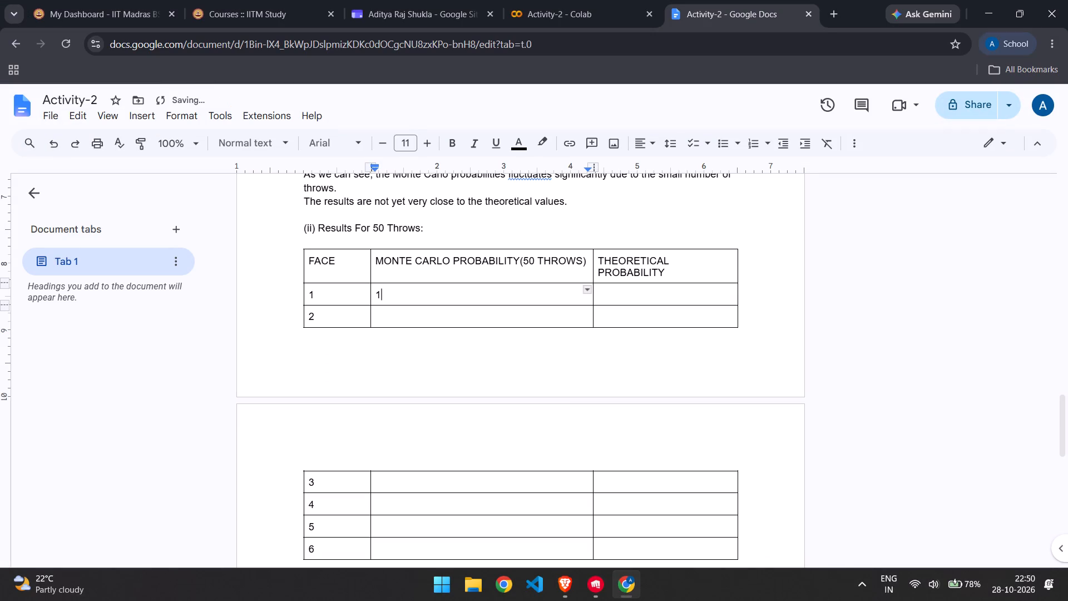
key("BackSpace")
type("0.10")
key("alt+Tab")
key("alt+Tab")
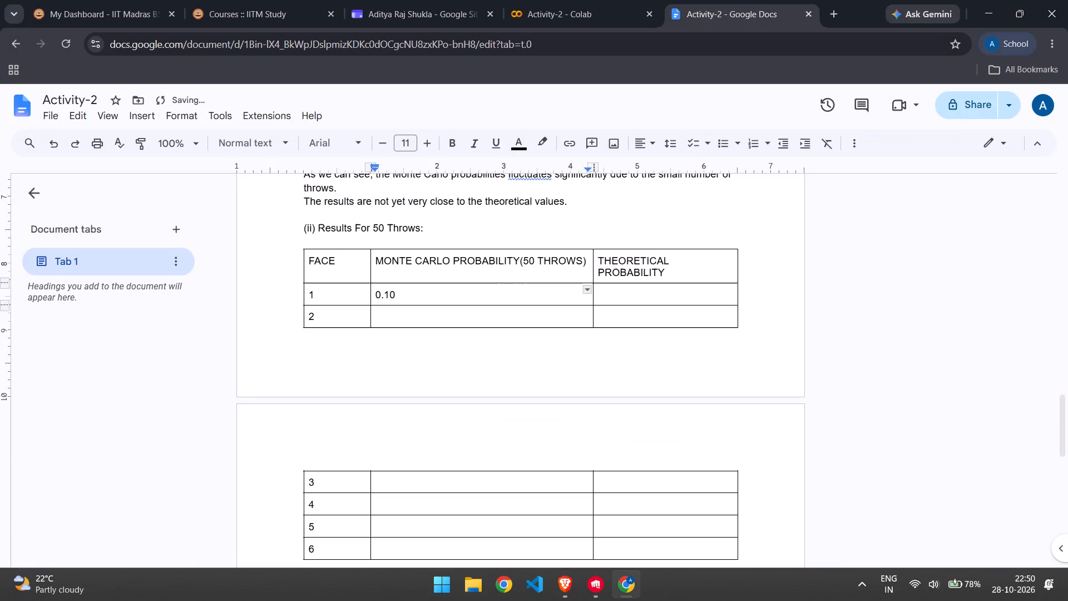
key("Down")
type("0.05")
key("BackSpace")
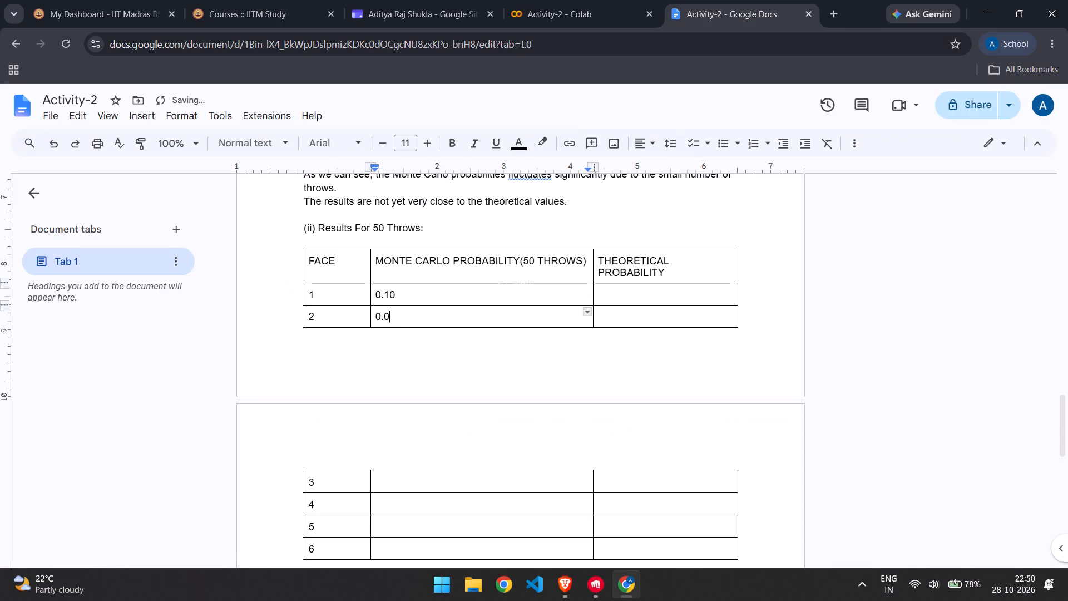
key("8")
key("alt+Tab")
key("alt+Tab")
key("Down")
type("0.22")
Enter 0.20 as the Monte Carlo probability for face 4 in the 50-throws table.
scroll(639, 457, "down", 1)
left_click(517, 473)
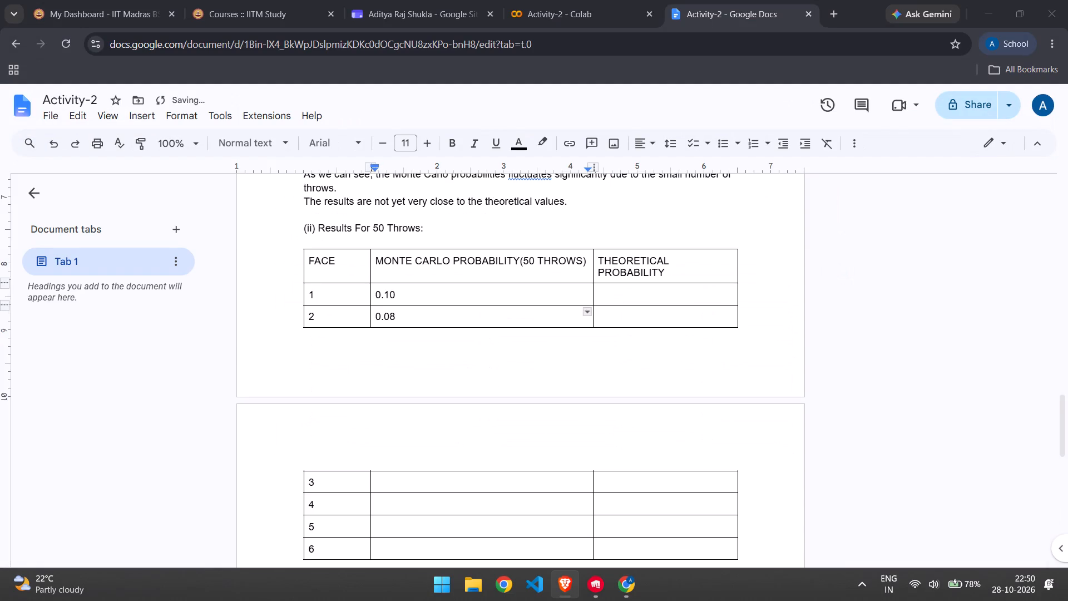
left_click(521, 454)
key("alt+Tab")
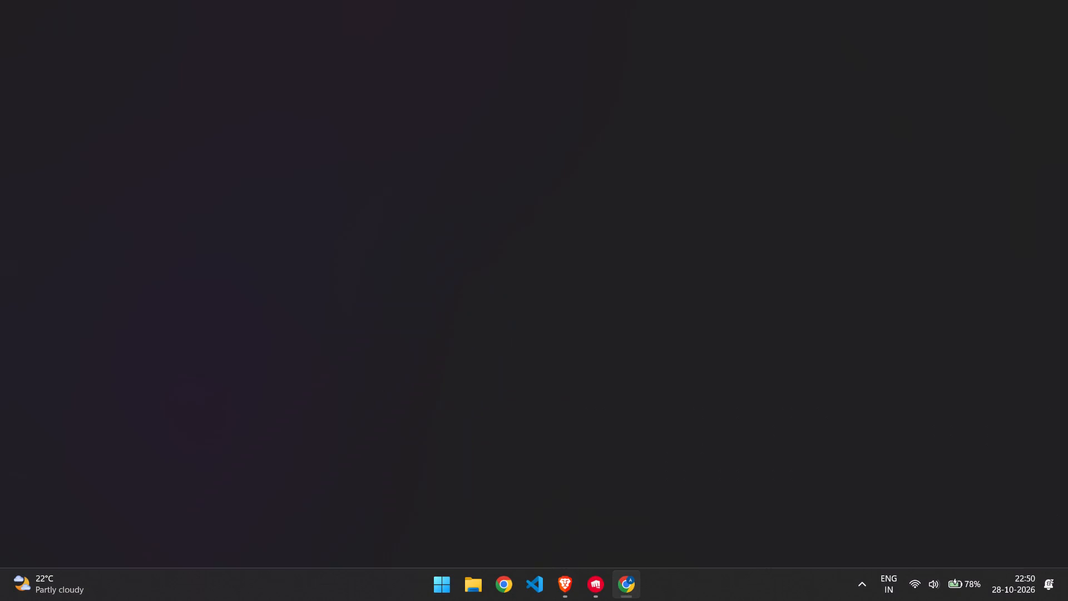
key("alt+Tab")
key("alt+Tab")
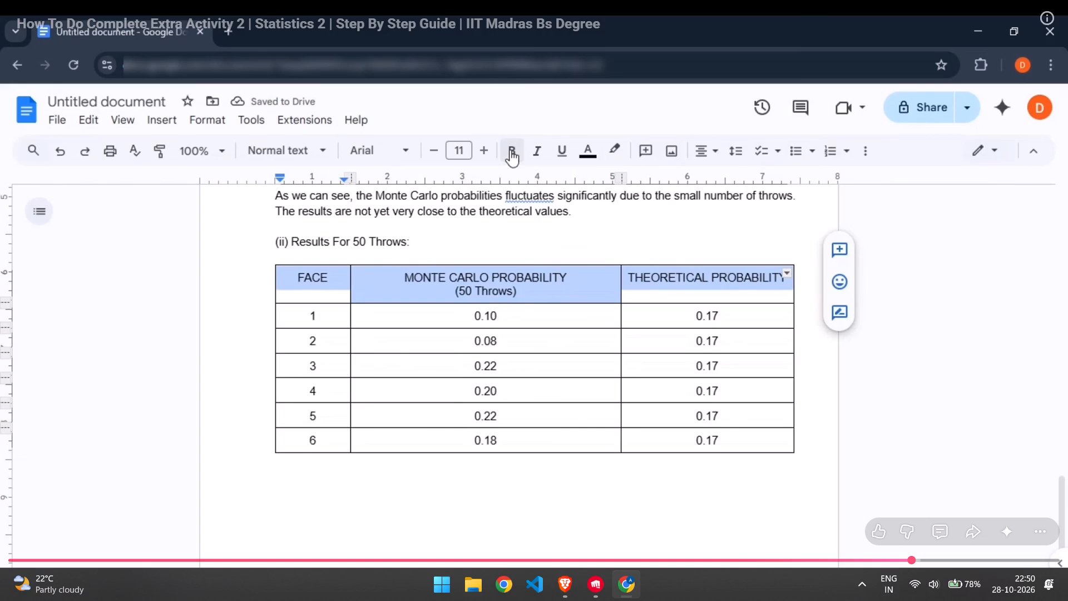
type("0.20")
key("alt+Tab")
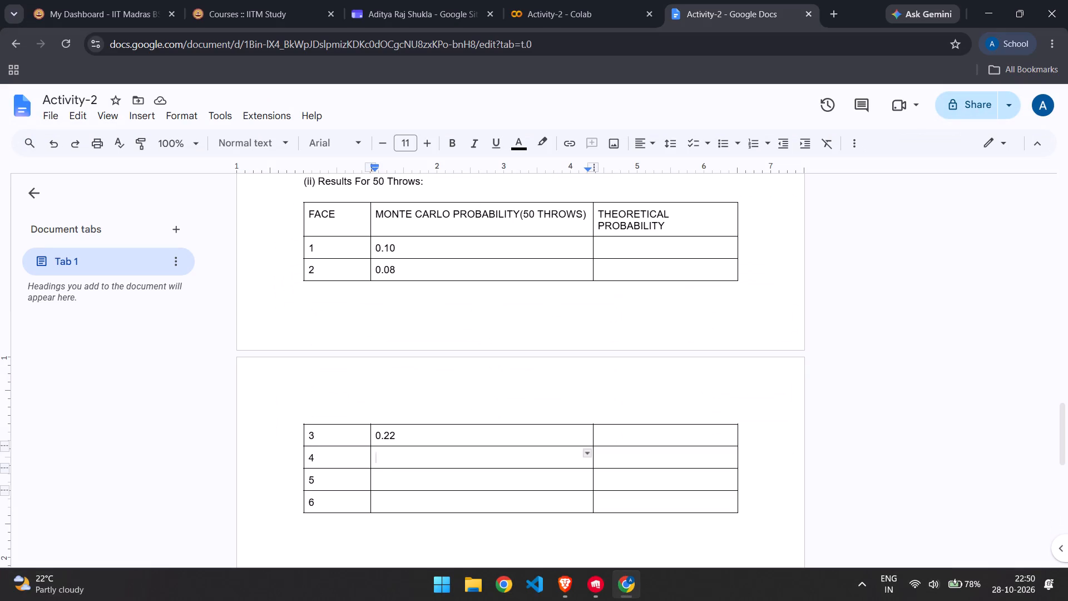
type("0.20")
Seek the tutorial video forward from the start to the filled 10-throws results table.
key("alt+Tab")
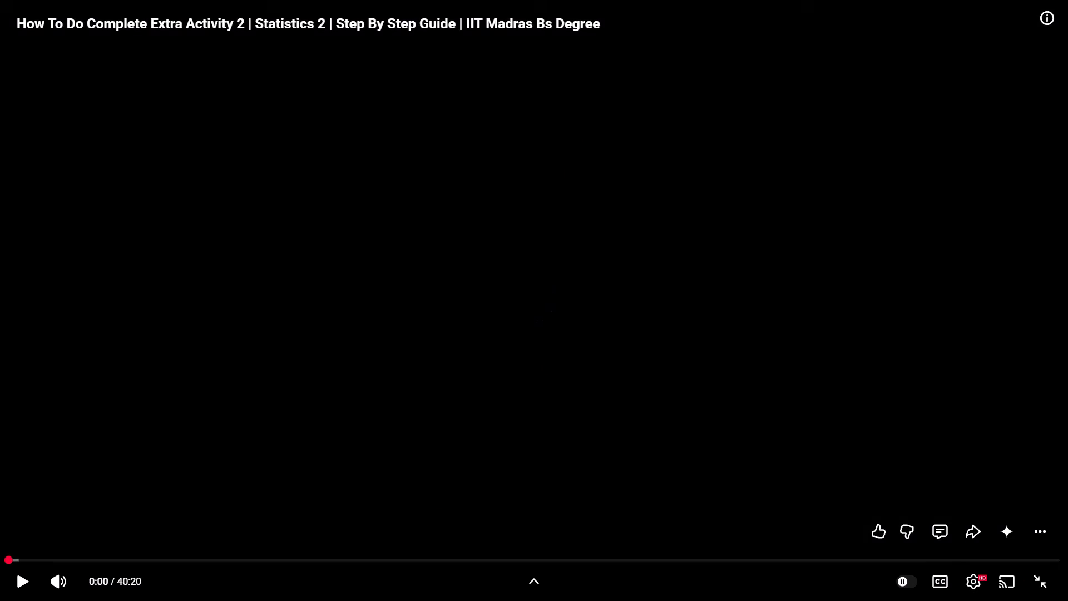
left_click_drag(669, 558, 677, 558)
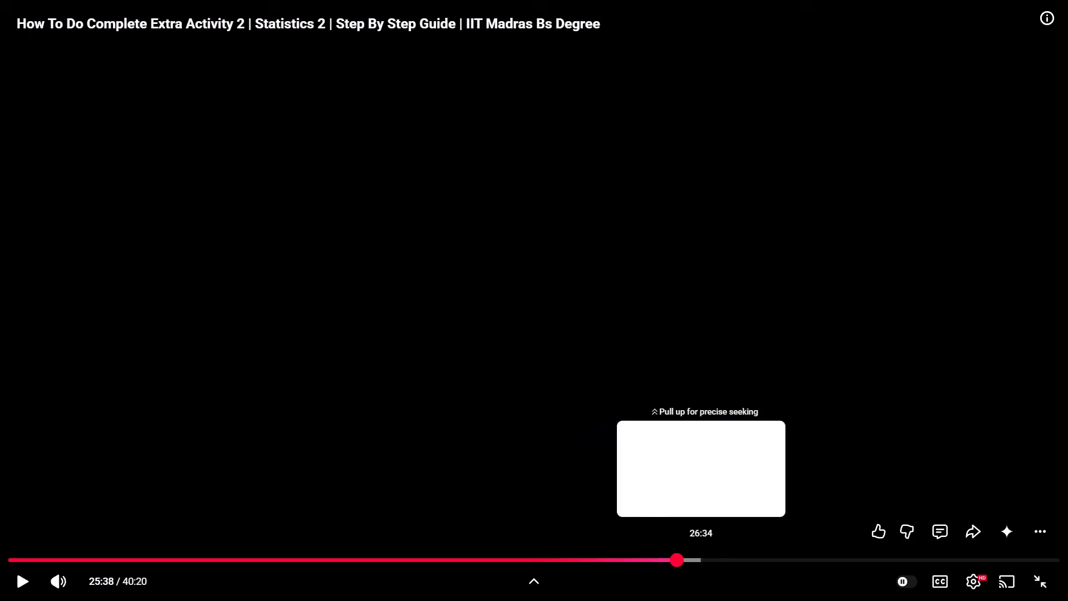
left_click(742, 559)
left_click(782, 557)
left_click(822, 555)
left_click(852, 557)
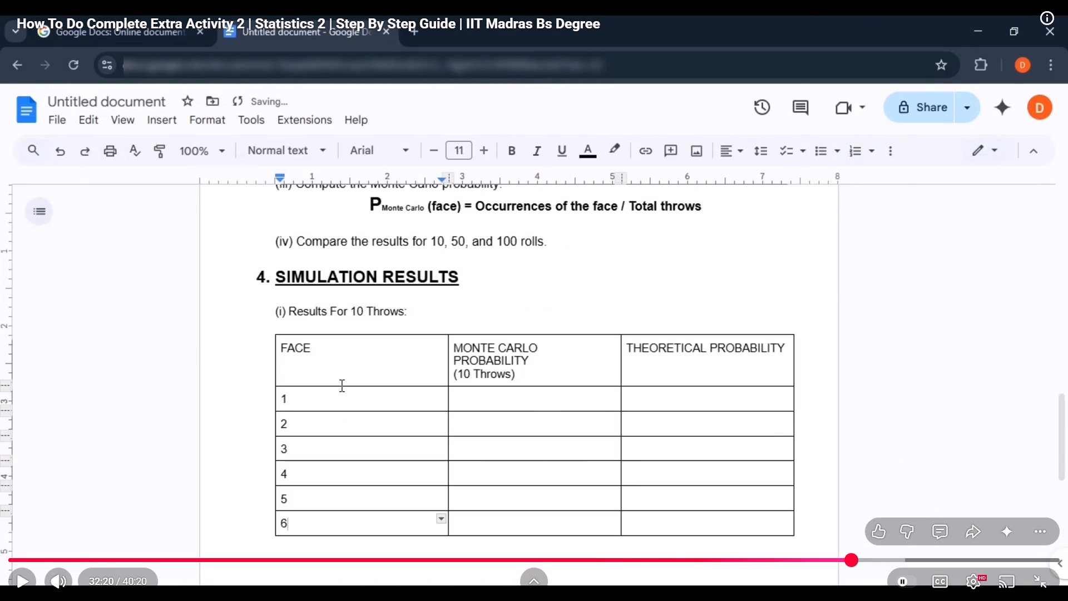
left_click(868, 557)
left_click(879, 557)
Enter the Monte Carlo probabilities 0.20 for face 5 and 0.00 for face 6 in the 50-throws table.
key("alt+Tab")
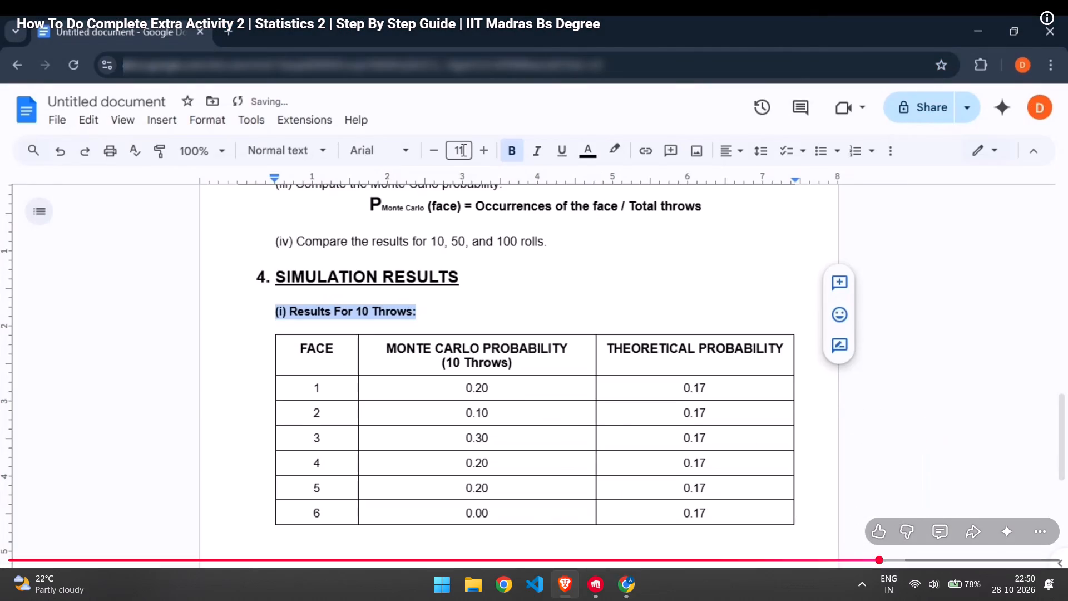
key("alt+Tab")
key("alt+Tab")
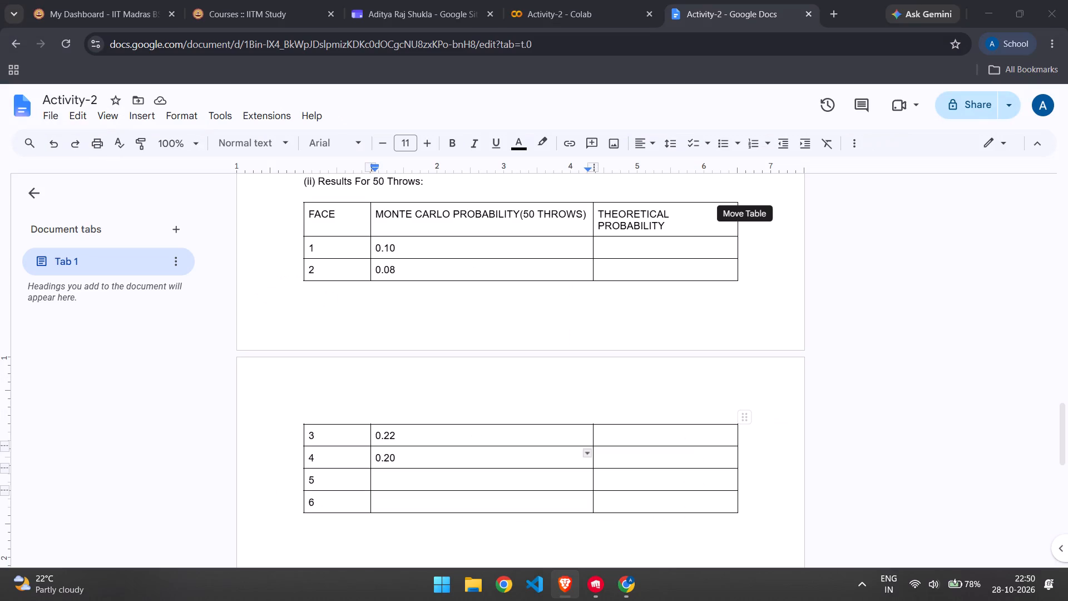
key("Down")
type("0.20")
key("alt+Tab")
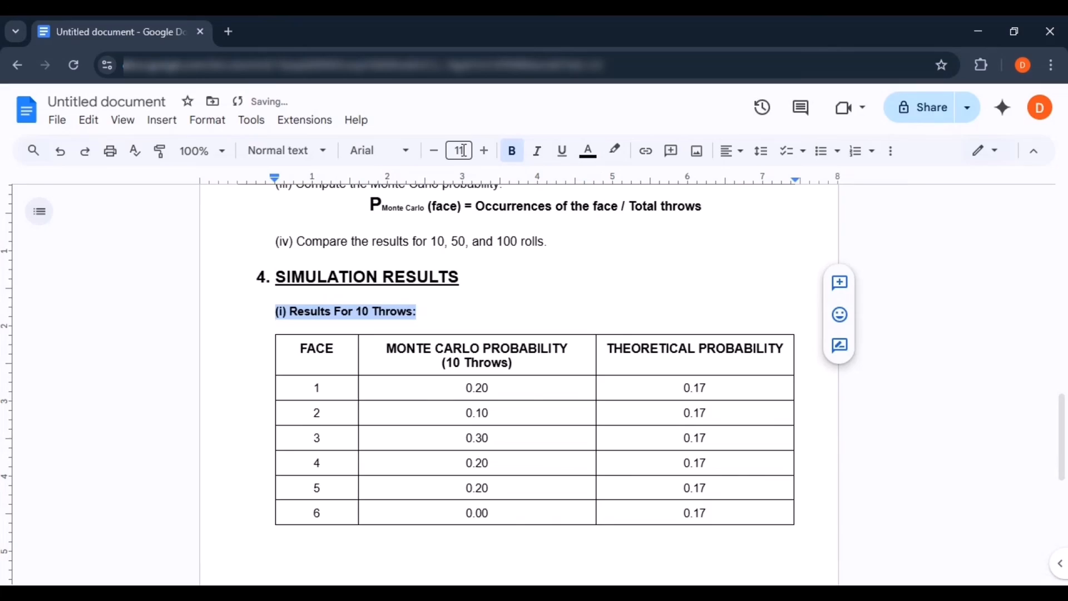
key("alt+Tab")
key("Down")
type("0..00")
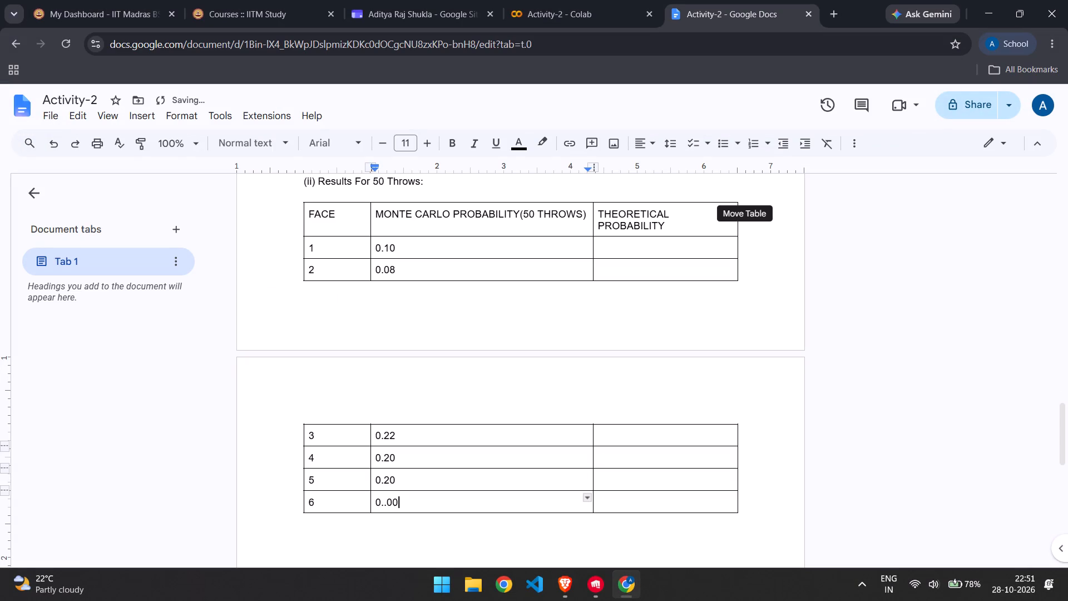
key("BackSpace")
key("BackSpace")
key("BackSpace")
type("00")
Enter 0.17 as the theoretical probability for faces 1, 2 and 3 in the 50-throws table.
left_click(689, 245)
key("alt+Tab")
key("alt+Tab")
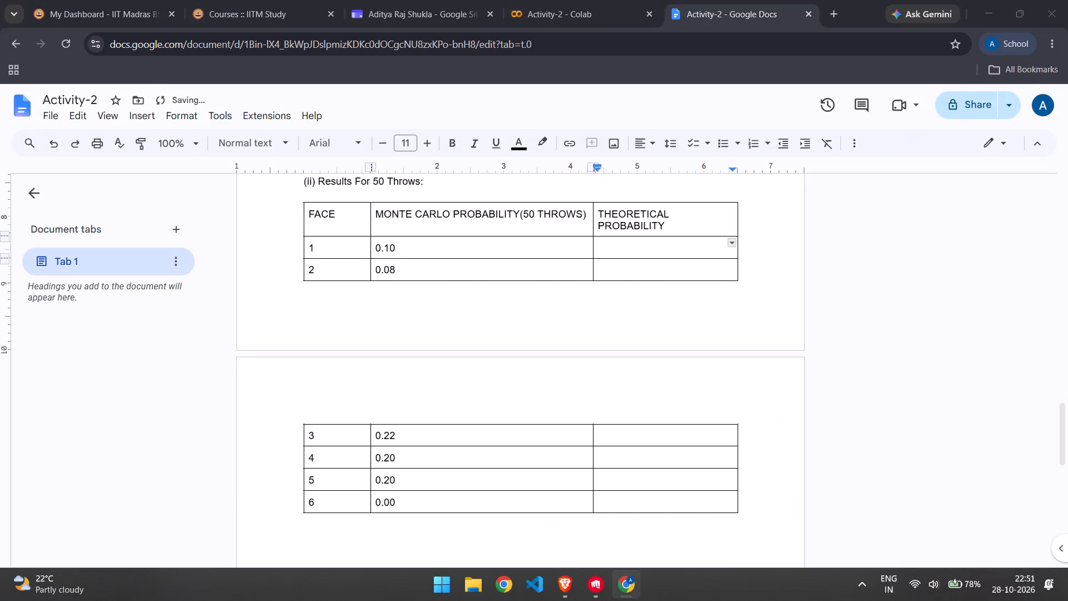
type("0.17")
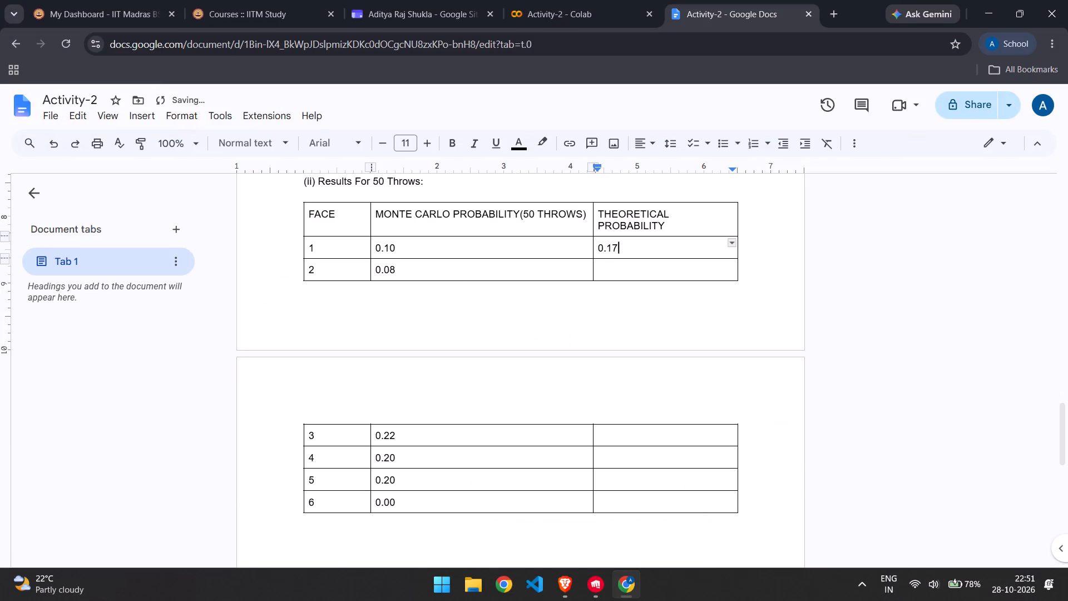
key("Down")
type("0.17")
key("Down")
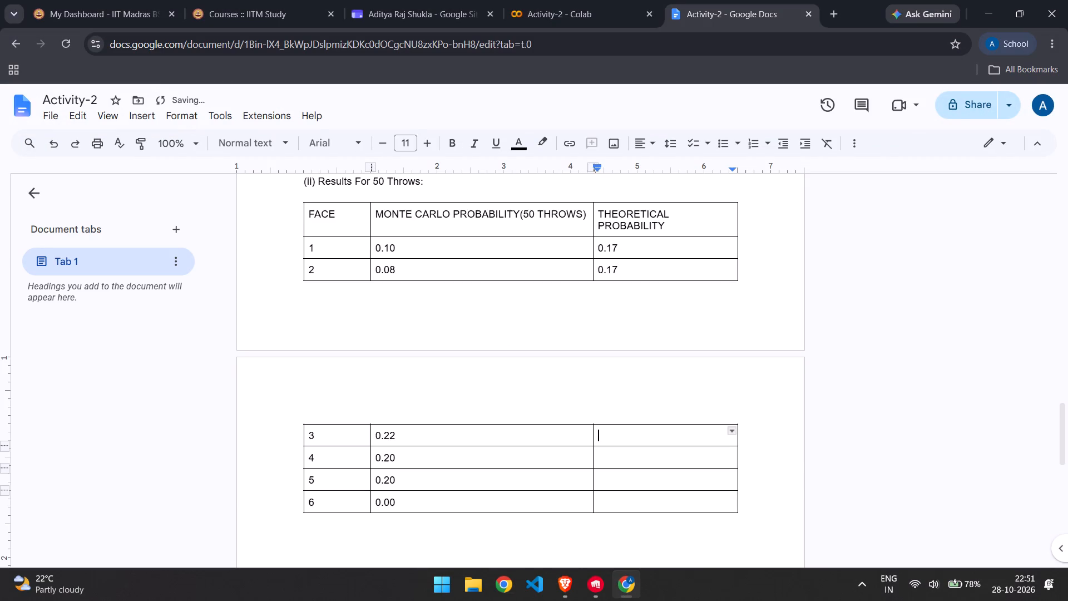
type("0..17")
key("Down")
key("Left")
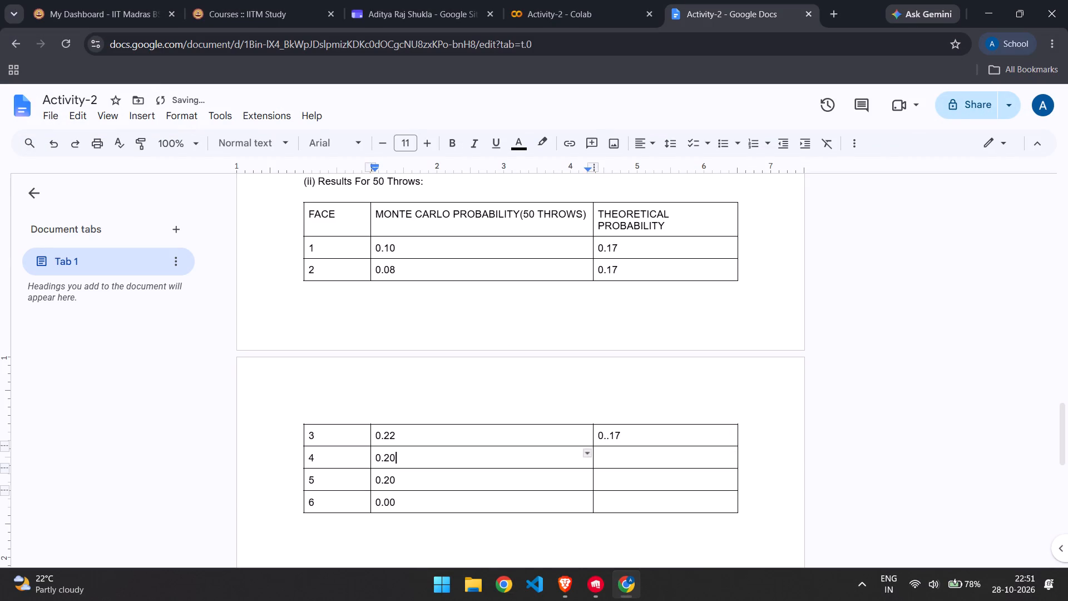
key("Up")
key("Right")
key("Right")
key("Right")
key("BackSpace")
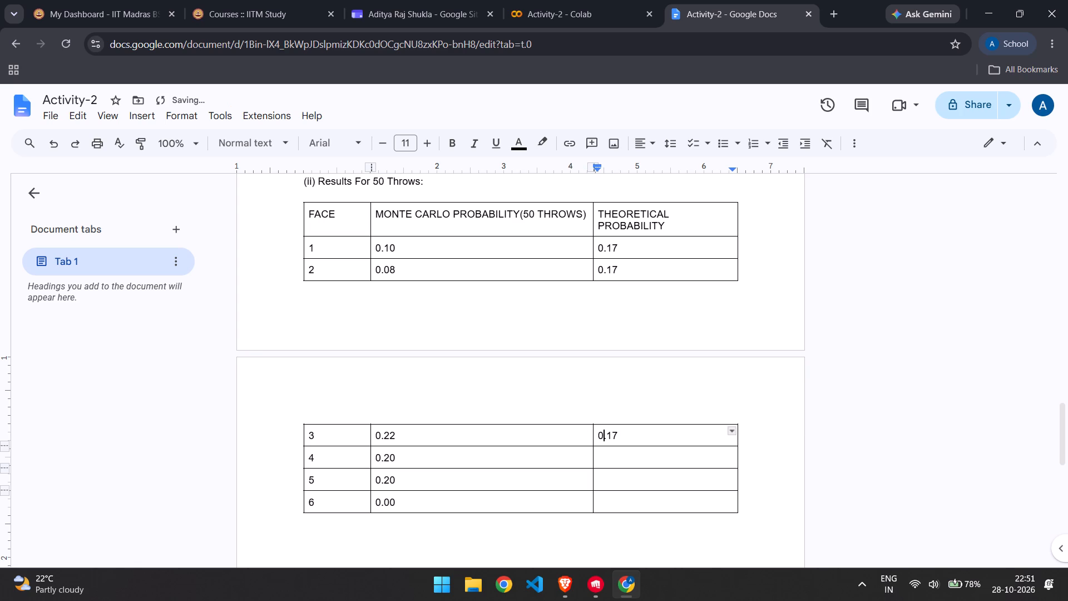
Enter 0.17 as the theoretical probability for faces 4, 5 and 6 in the 50-throws table.
key("Down")
type("0.17")
key("Down")
type("0.17")
key("Down")
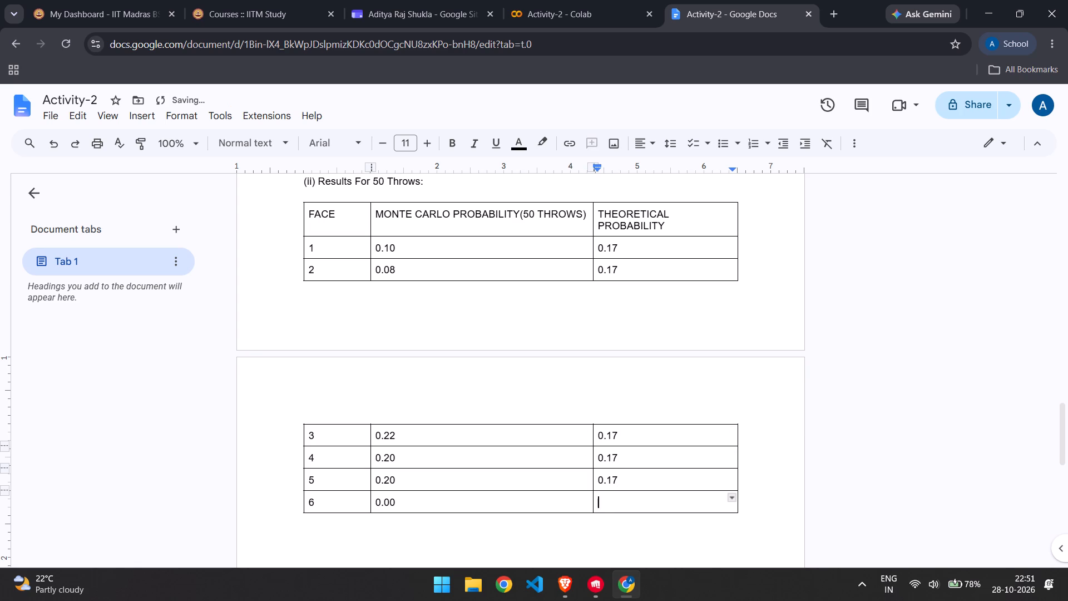
type("0.17")
Resume the tutorial video and seek forward to where the 50-throws results section begins, returning to the report.
key("alt+Tab")
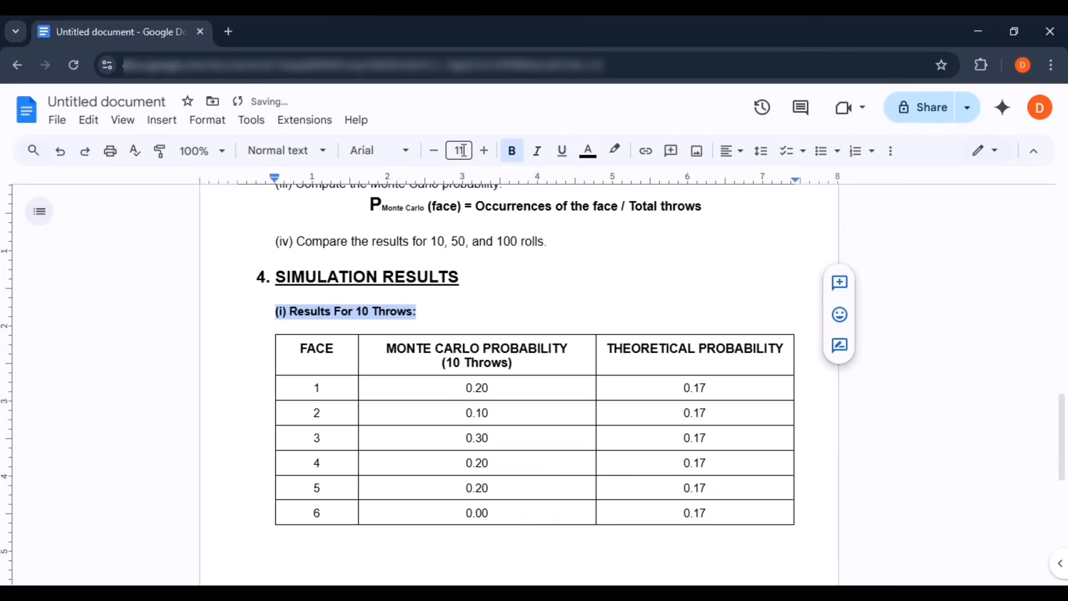
key("space")
key("Right")
key("Right")
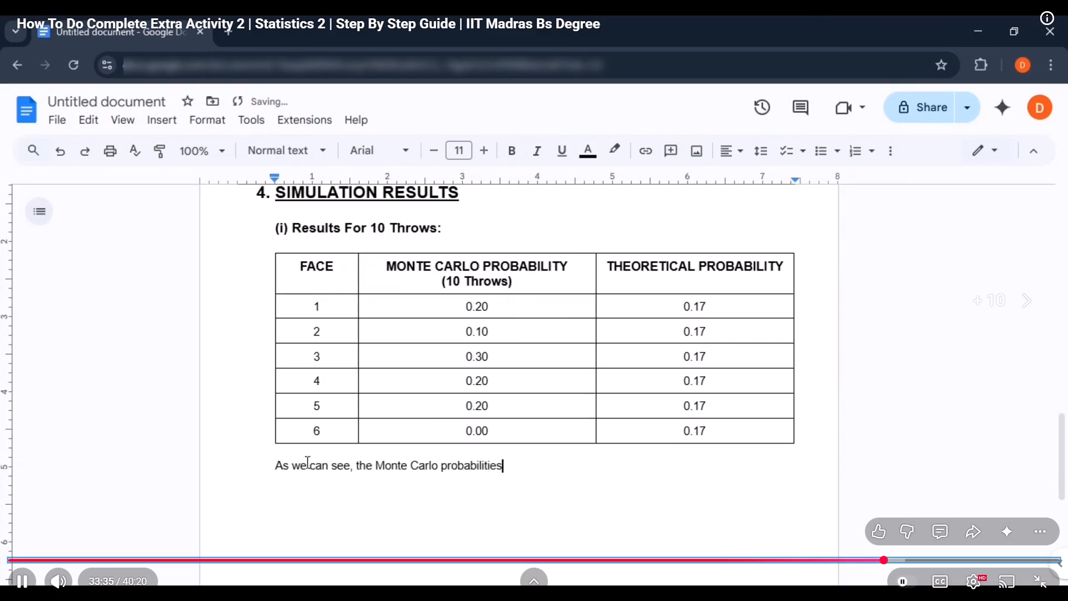
key("Right")
key("Right")
key("Right")
key("Right")
key("Right")
key("Right")
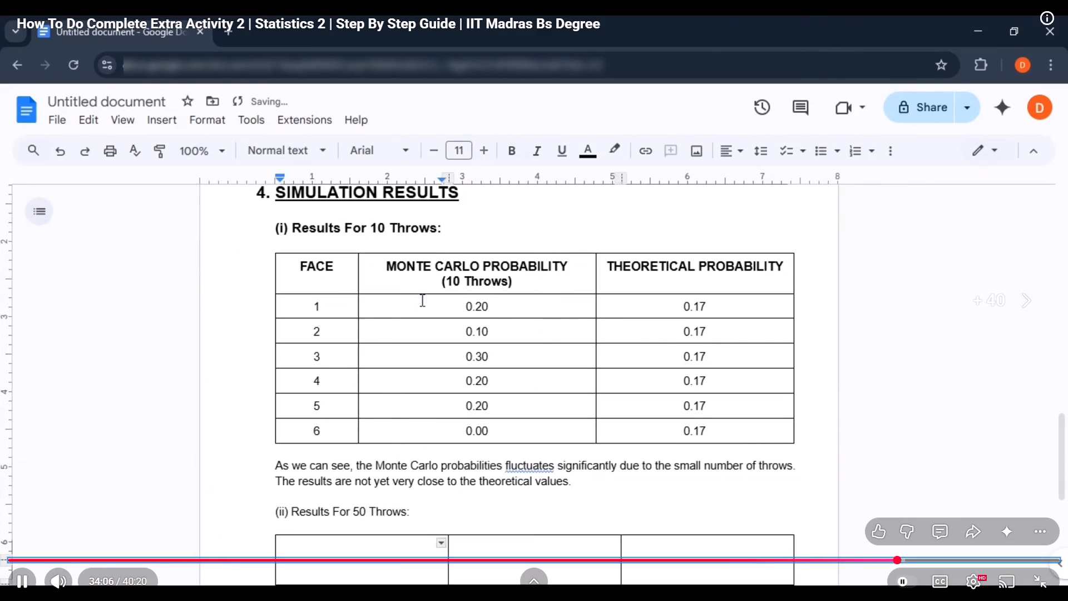
key("Left")
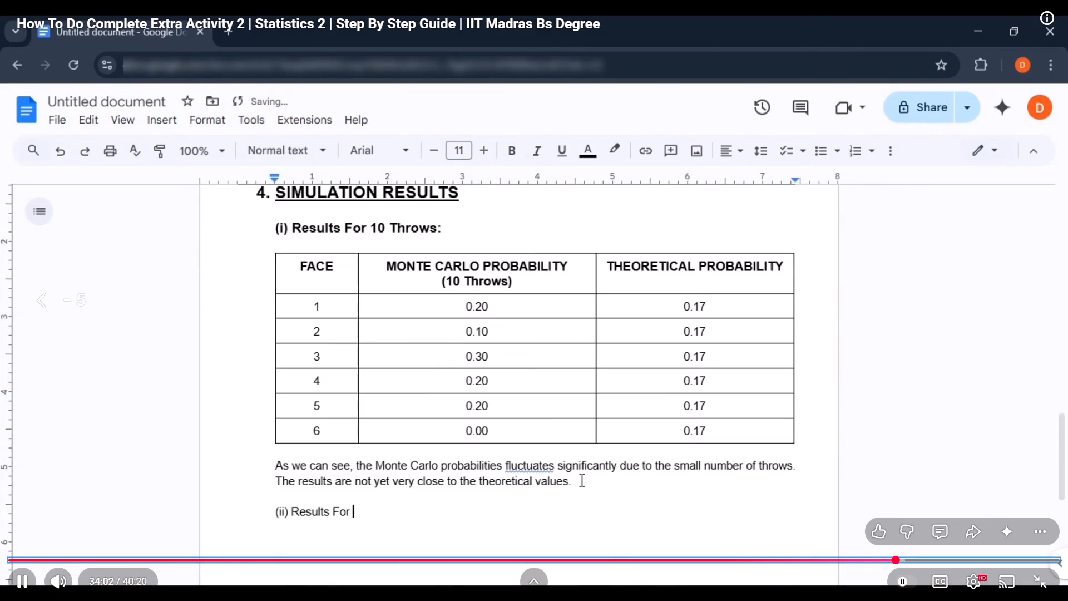
key("alt+Tab")
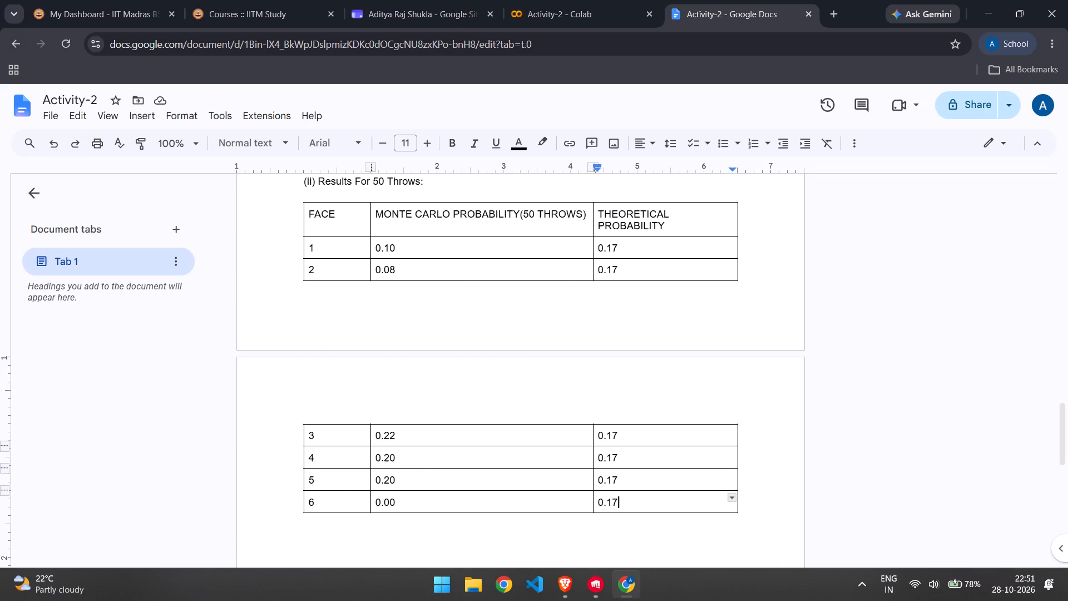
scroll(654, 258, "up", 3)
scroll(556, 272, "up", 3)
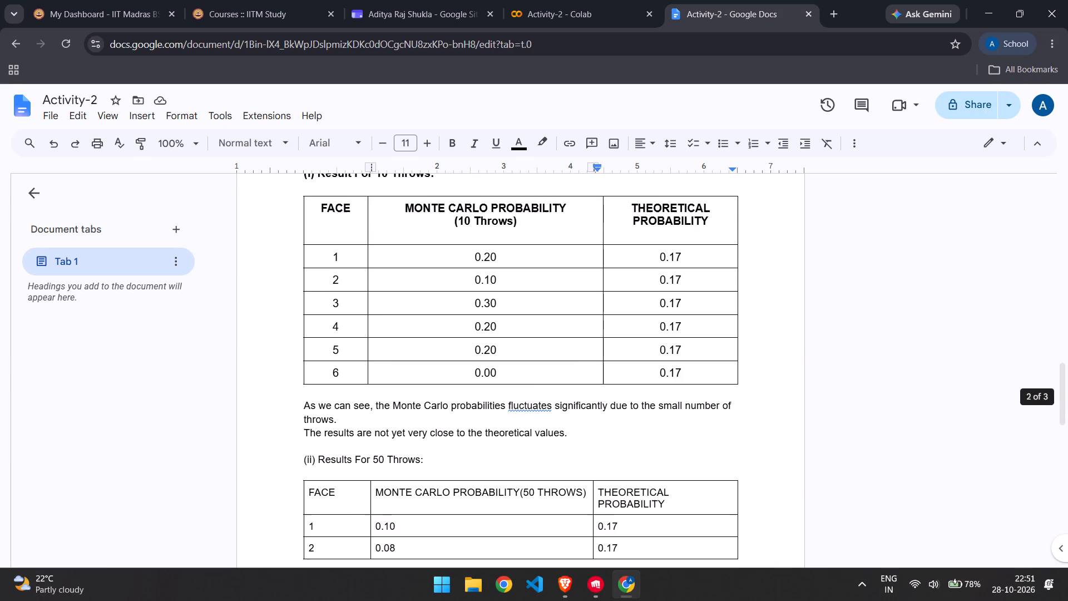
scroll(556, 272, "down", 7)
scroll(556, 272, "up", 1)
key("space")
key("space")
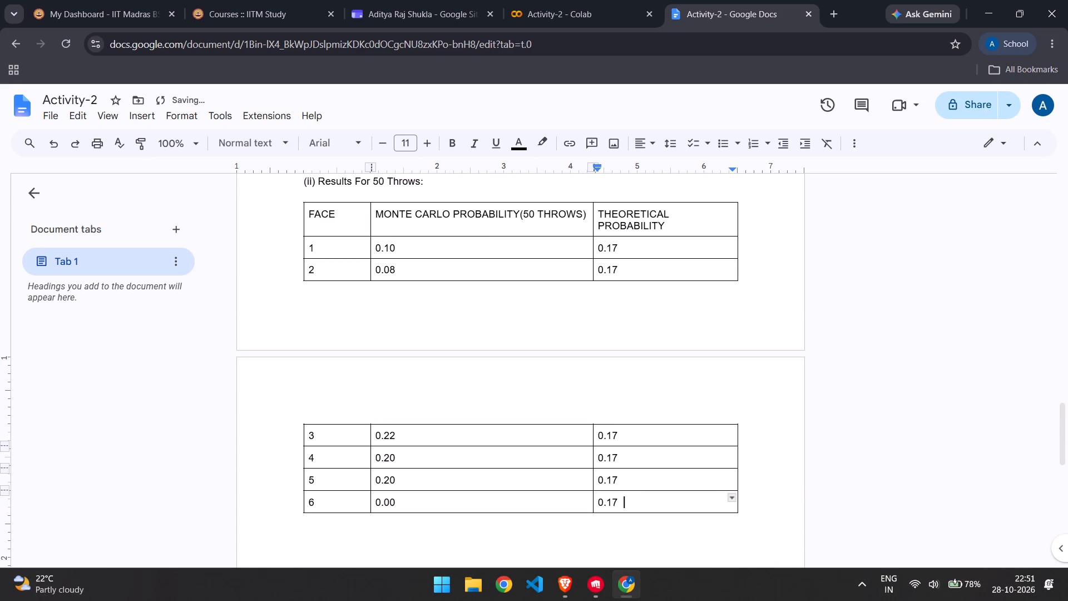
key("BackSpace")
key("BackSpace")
Seek the tutorial video forward to the filled, centred 50-throws table and pause it there.
key("alt+Tab")
key("Right")
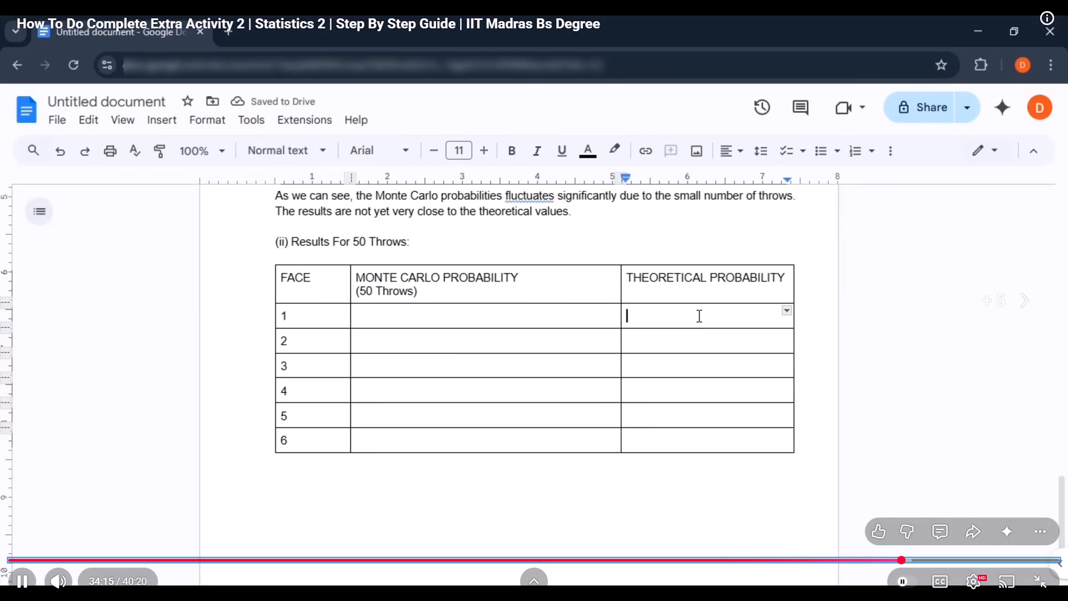
key("Right")
key("Right")
key("Right")
key("Right")
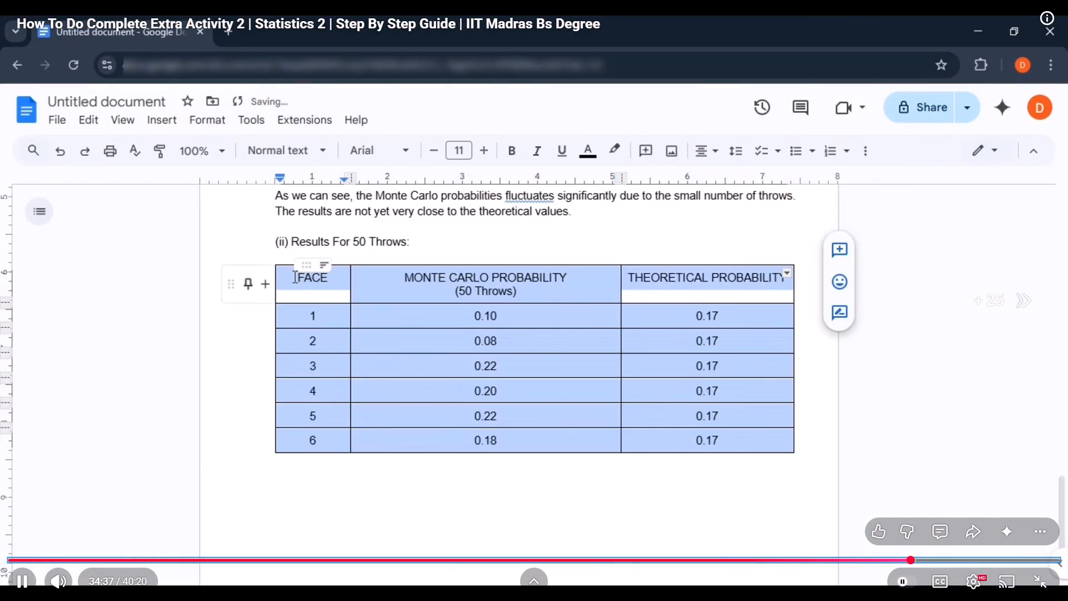
key("space")
key("alt+Tab")
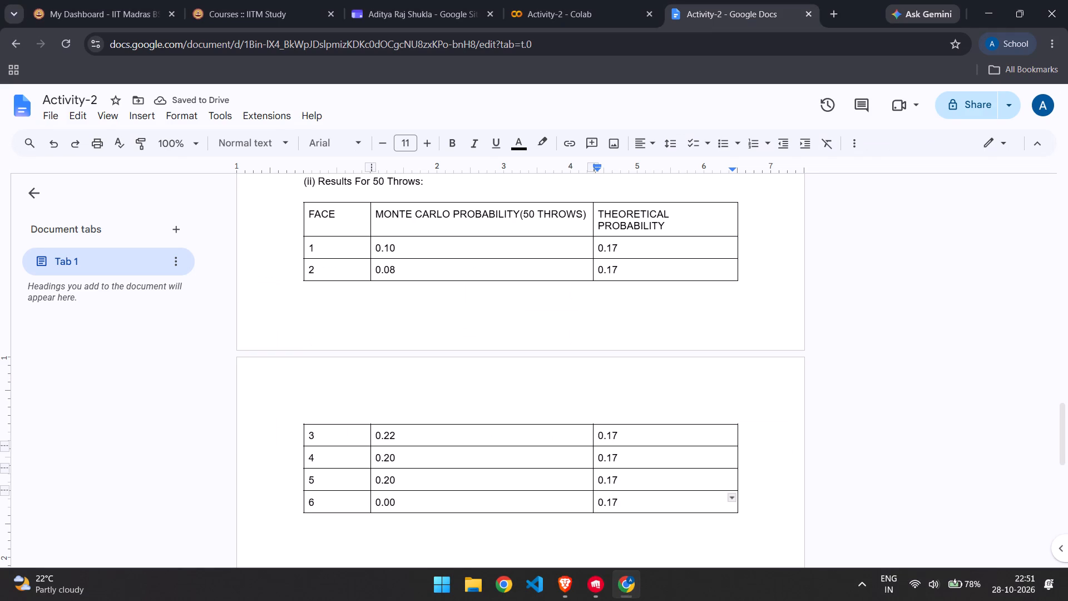
Compare the report's 50-throws table with the tutorial's version and watch how its header row is formatted.
left_click(467, 244)
key("alt+Tab")
key("alt+Tab")
key("alt+Tab")
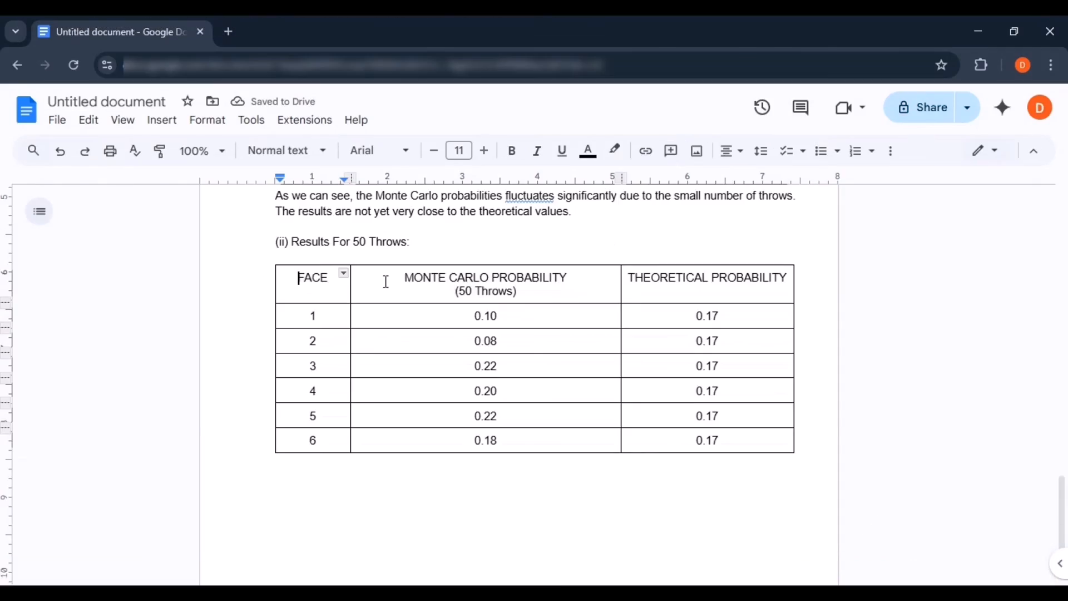
key("alt+Tab")
key("alt+Tab")
key("alt+Tab")
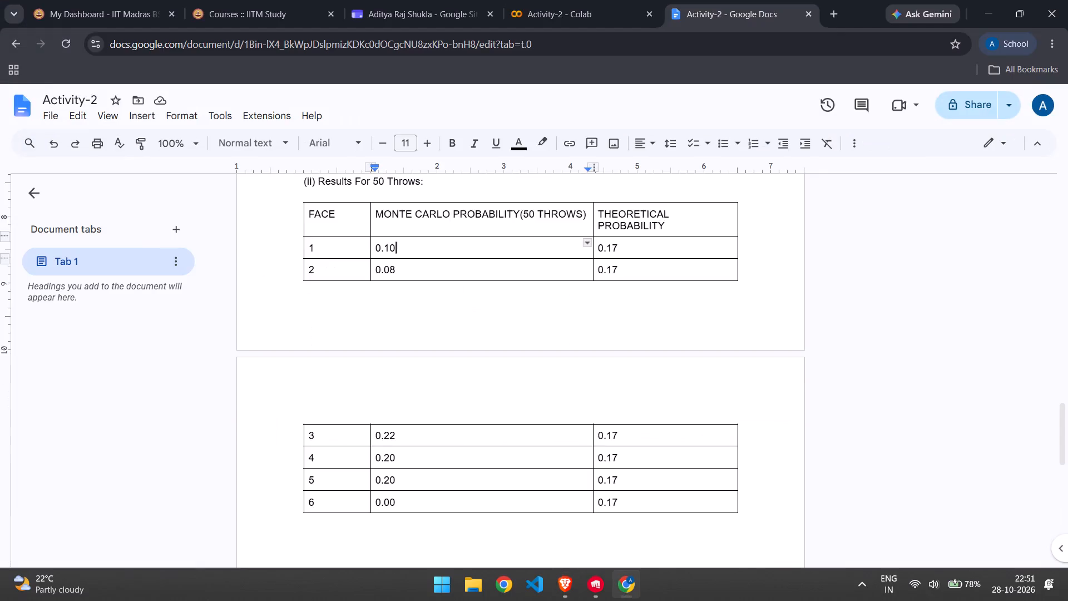
key("alt+Tab")
key("alt+Tab")
key("alt+Tab")
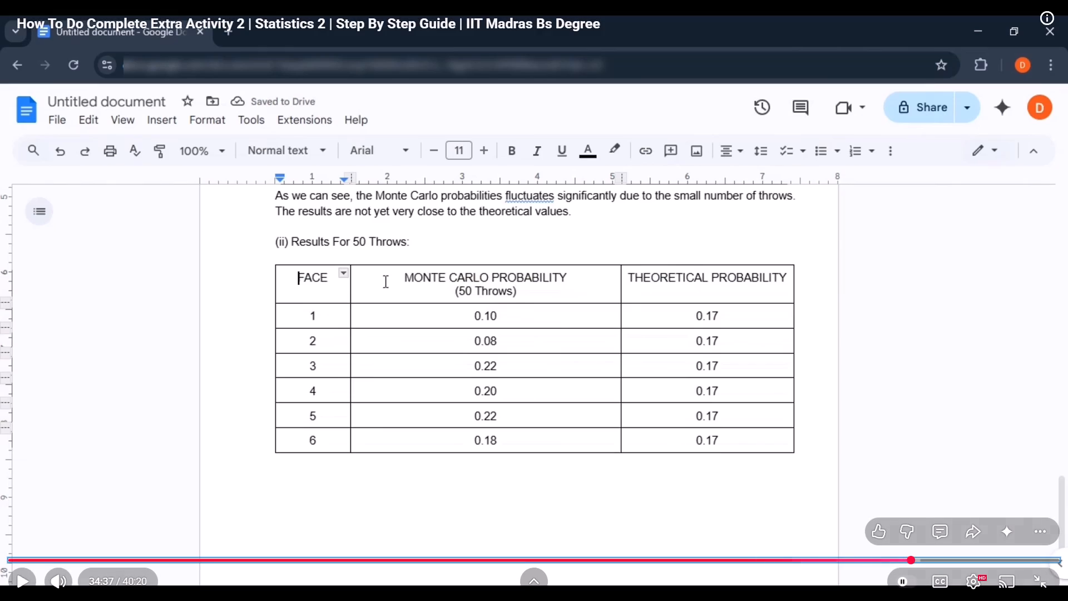
key("space")
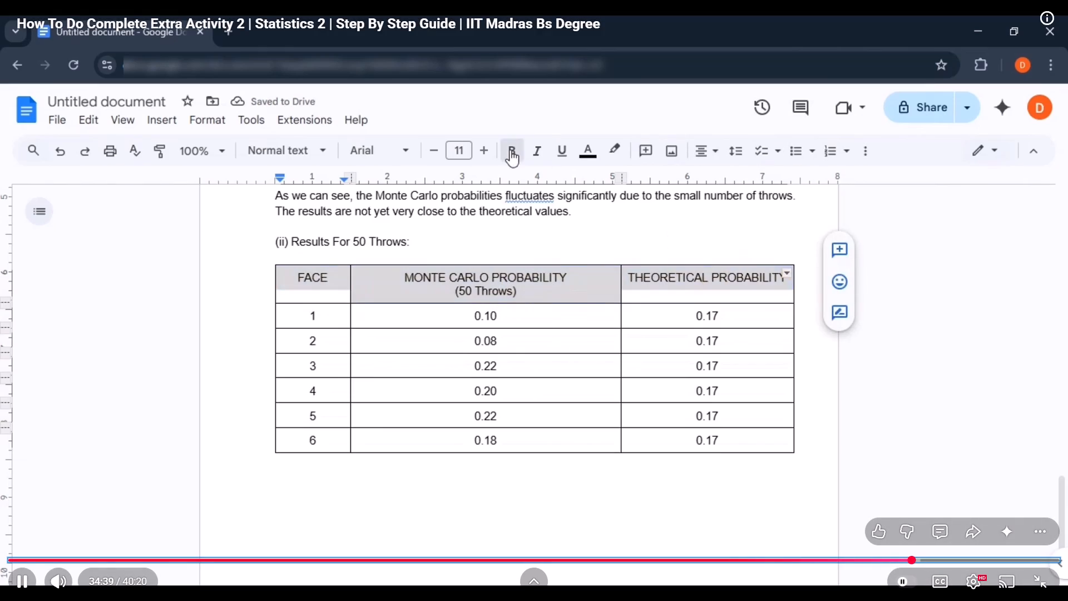
key("alt+Tab")
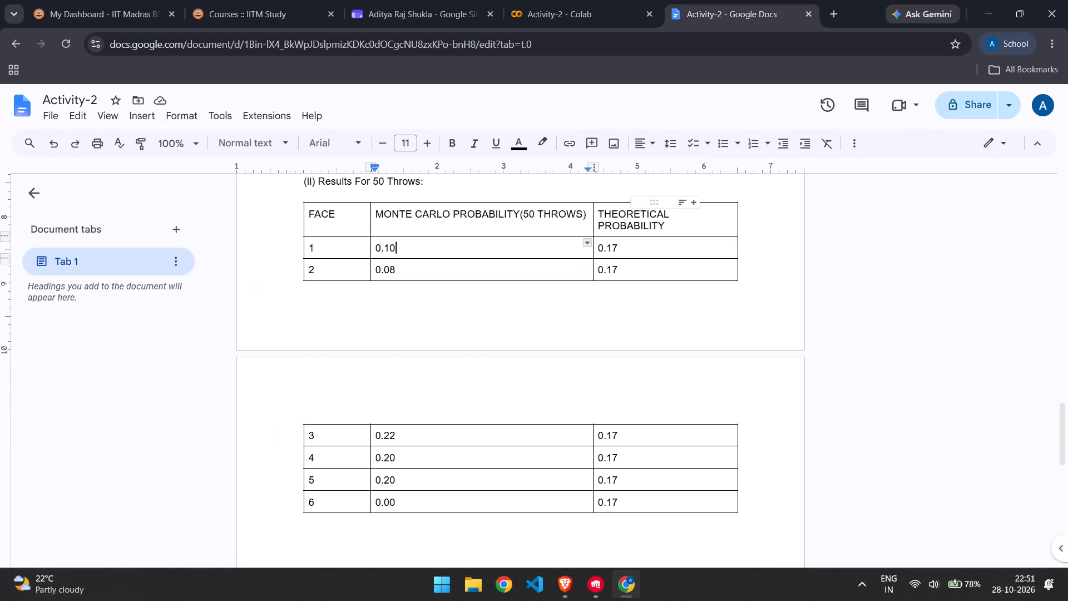
Make the 50-throws table's header row bold, size 12 and centre-aligned.
left_click_drag(685, 225, 303, 216)
left_click(453, 146)
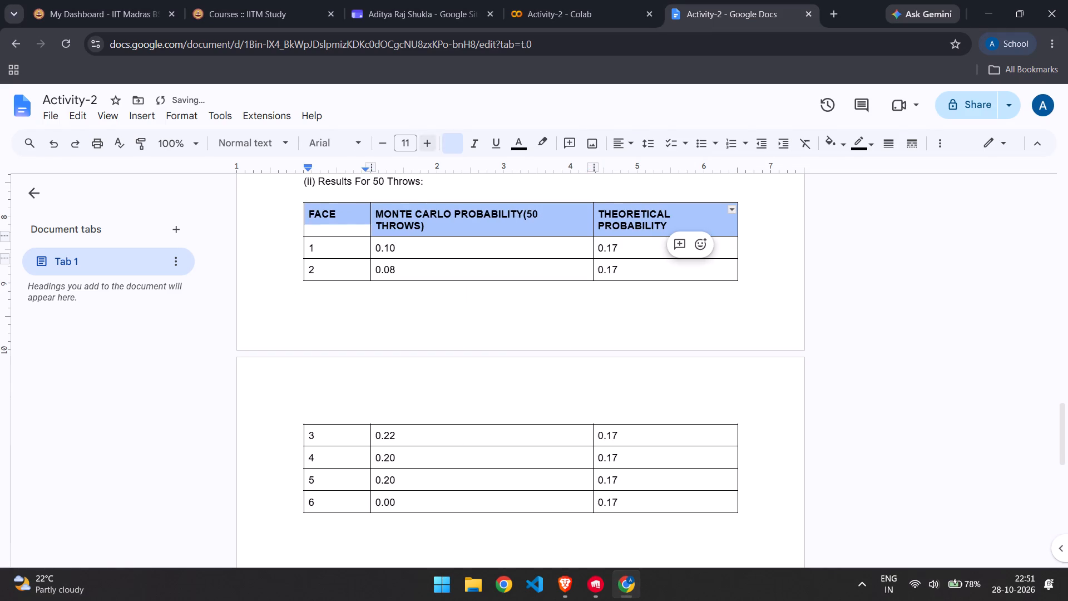
left_click(426, 143)
left_click(622, 145)
left_click(646, 165)
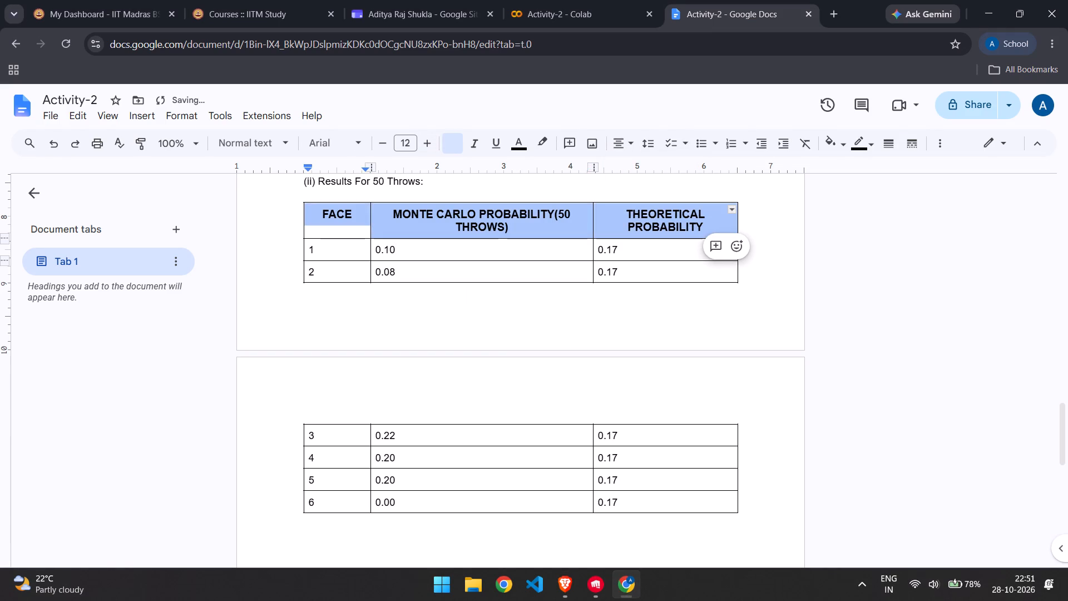
Centre-align all the data rows for faces 1 to 6 in the 50-throws table.
left_click(647, 503)
left_click_drag(663, 502, 305, 254)
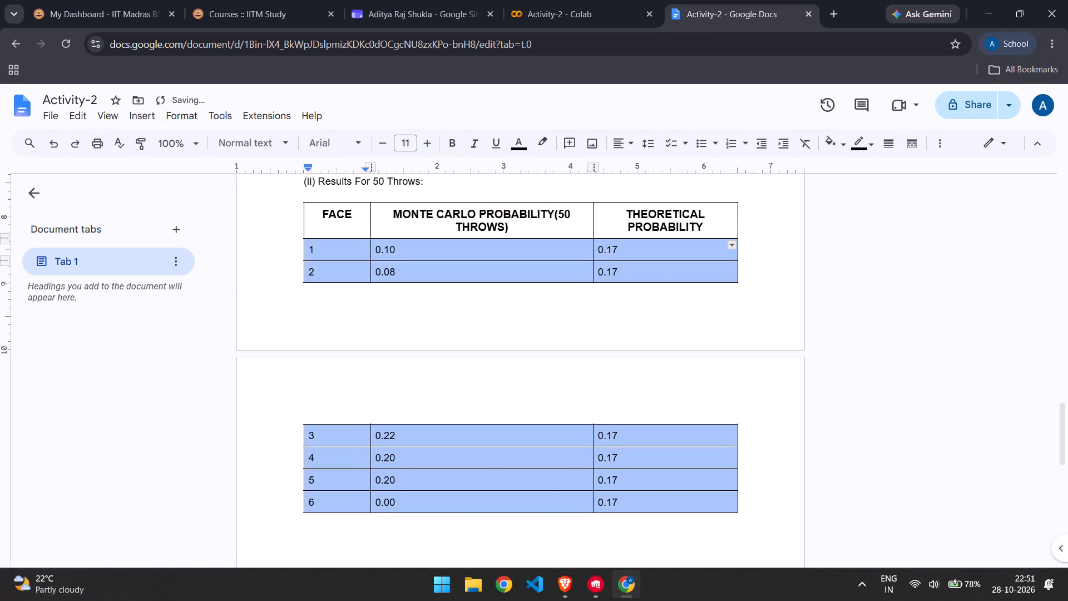
left_click(625, 136)
left_click(644, 168)
left_click(711, 323)
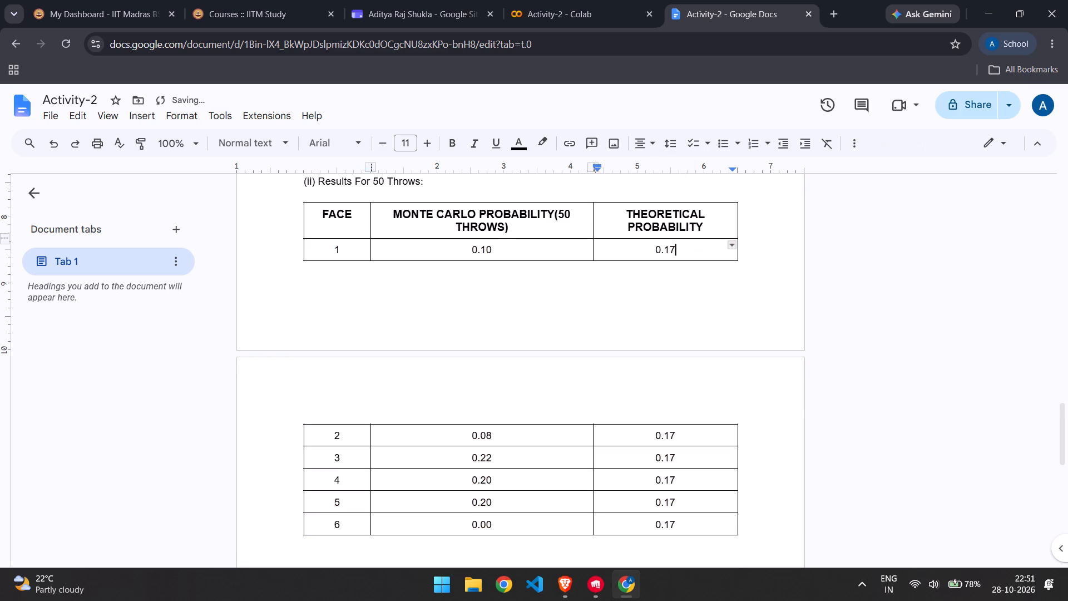
Seek the tutorial video forward past the 50-throws conclusion to the formatting of the "(ii) Results For 50 Throws:" heading.
scroll(711, 319, "up", 3)
key("alt+Tab")
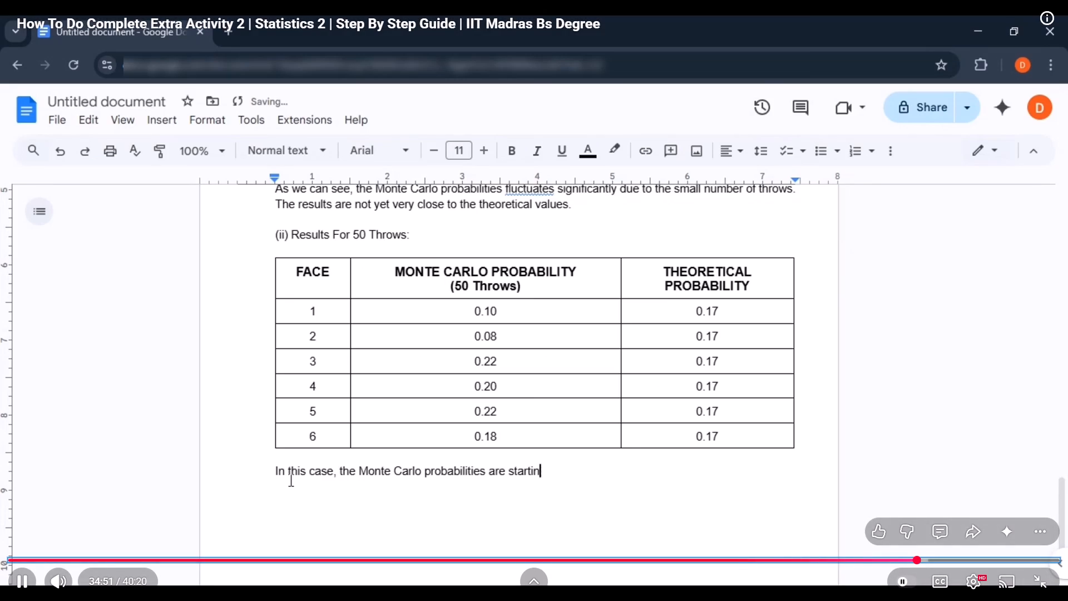
key("Right")
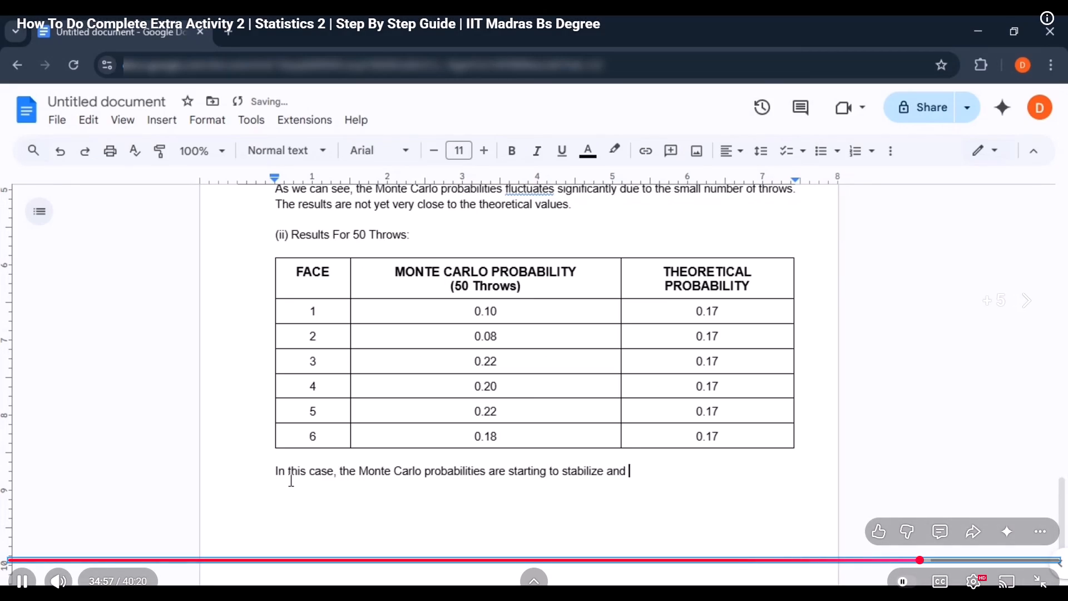
key("Right")
key("Right")
key("Right")
key("Right")
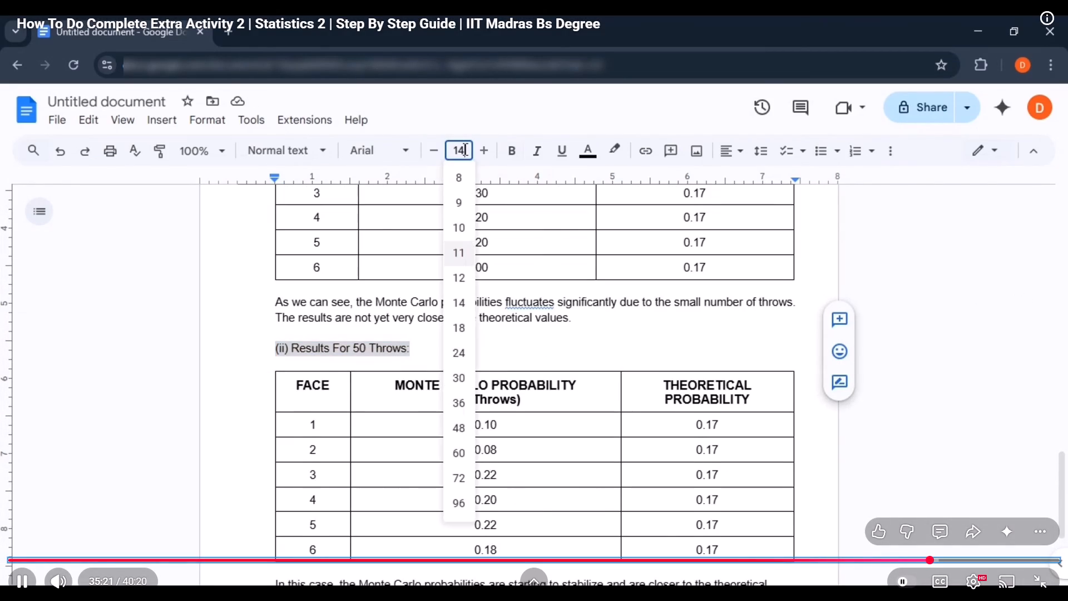
key("alt+Tab")
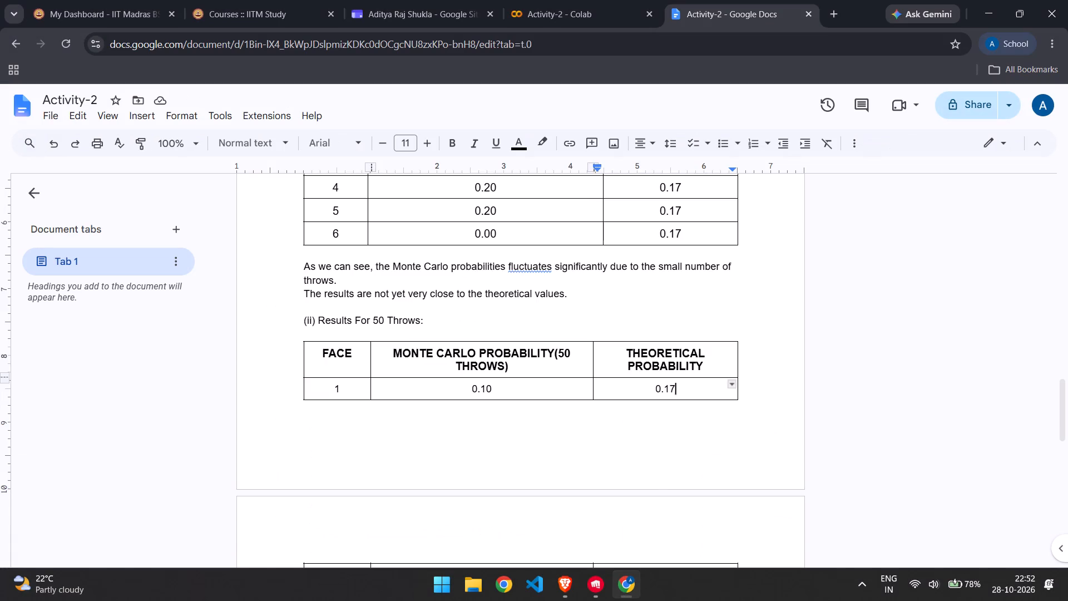
Make the "(ii) Results For 50 Throws:" heading bold and one font size larger.
scroll(590, 365, "up", 6)
scroll(442, 315, "down", 7)
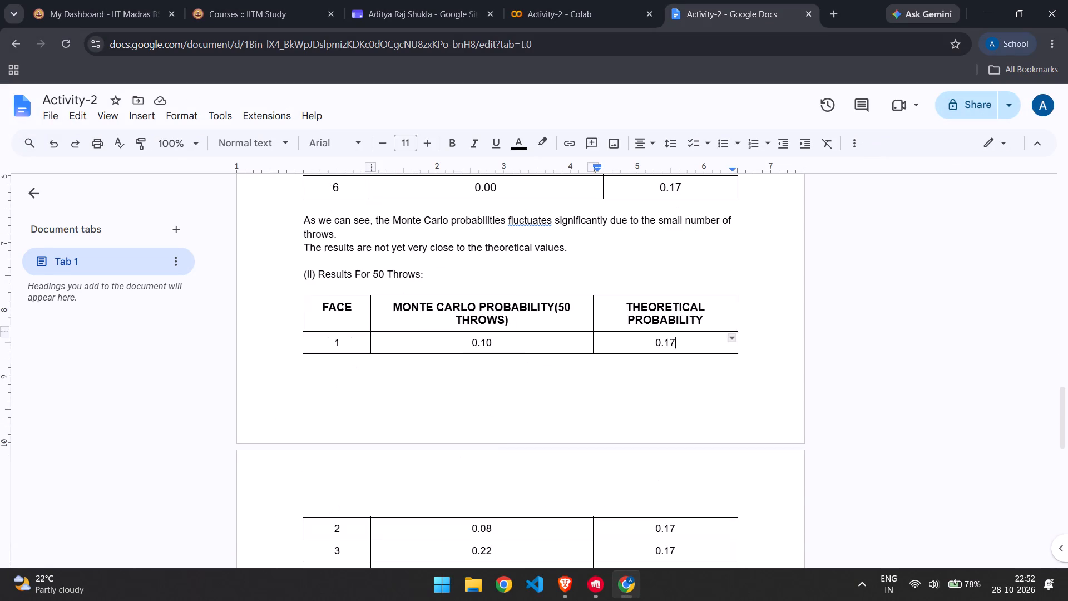
left_click_drag(427, 273, 273, 272)
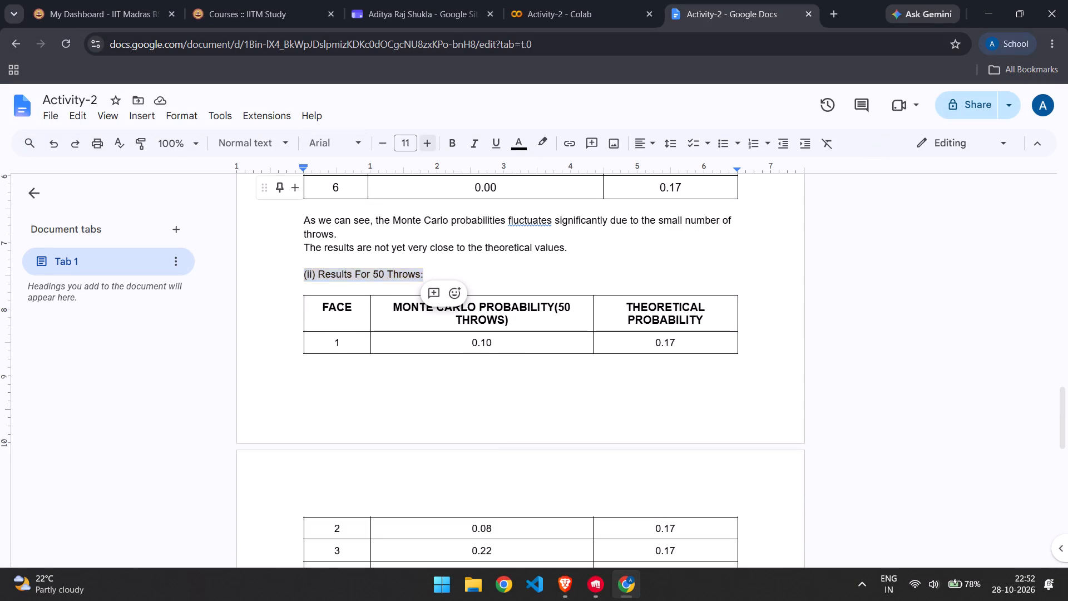
left_click(430, 142)
left_click(452, 143)
left_click(589, 235)
Add the heading "(iii) Result for 100 throws" on the line below the 50-throws table.
scroll(619, 445, "down", 5)
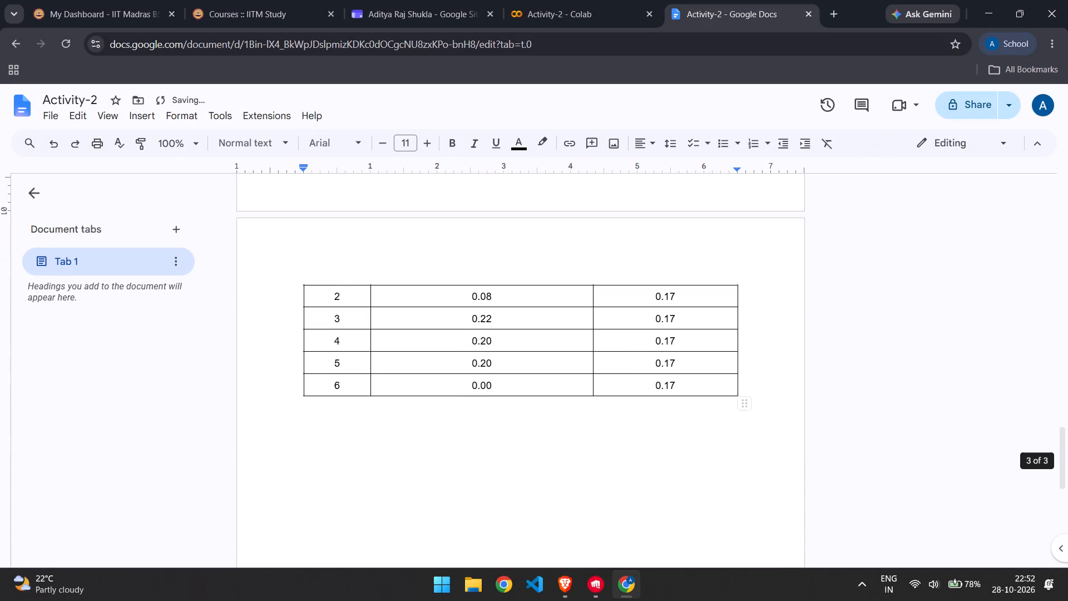
left_click(746, 416)
key("alt+Tab")
key("alt+Tab")
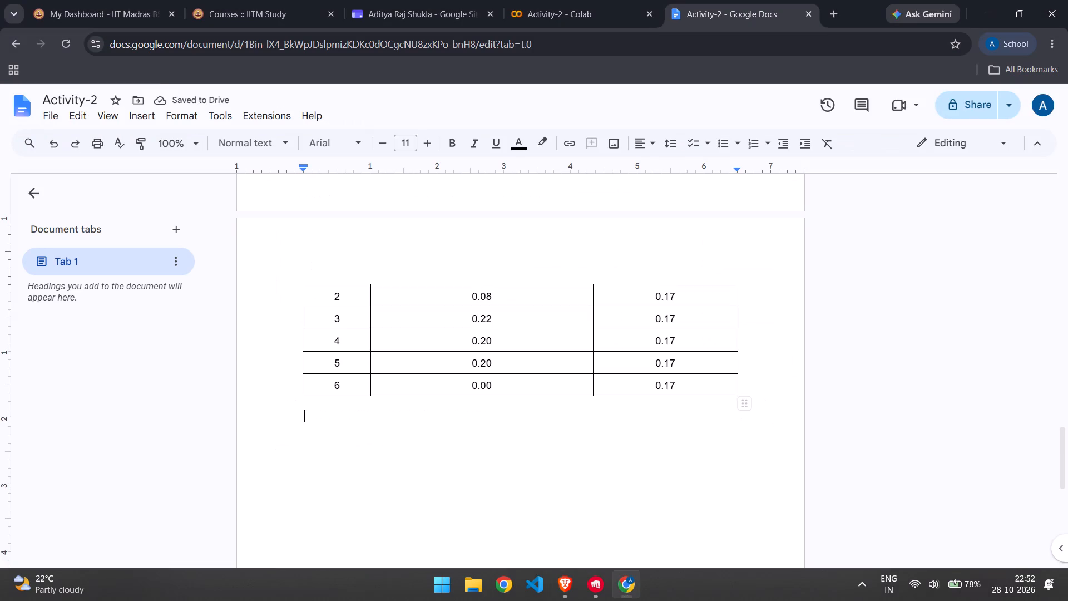
type("(III")
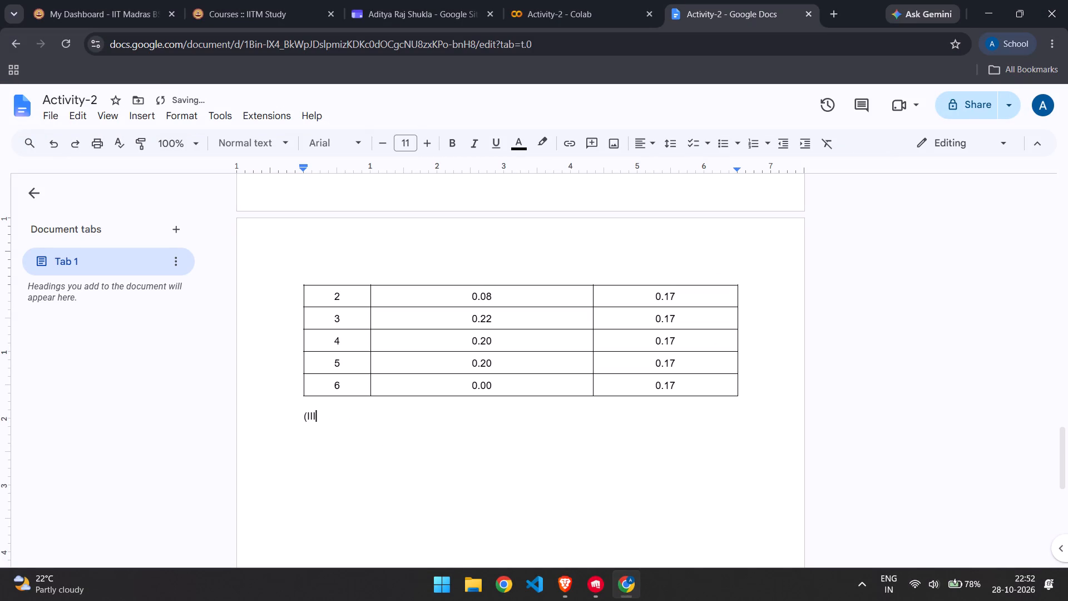
key("BackSpace")
key("BackSpace")
key("BackSpace")
key("BackSpace")
type(") Result for 100 throws")
Make the "(iii) Result for 100 throws" heading size 12, bold and underlined, and start a new line below it.
left_click_drag(446, 417, 434, 415)
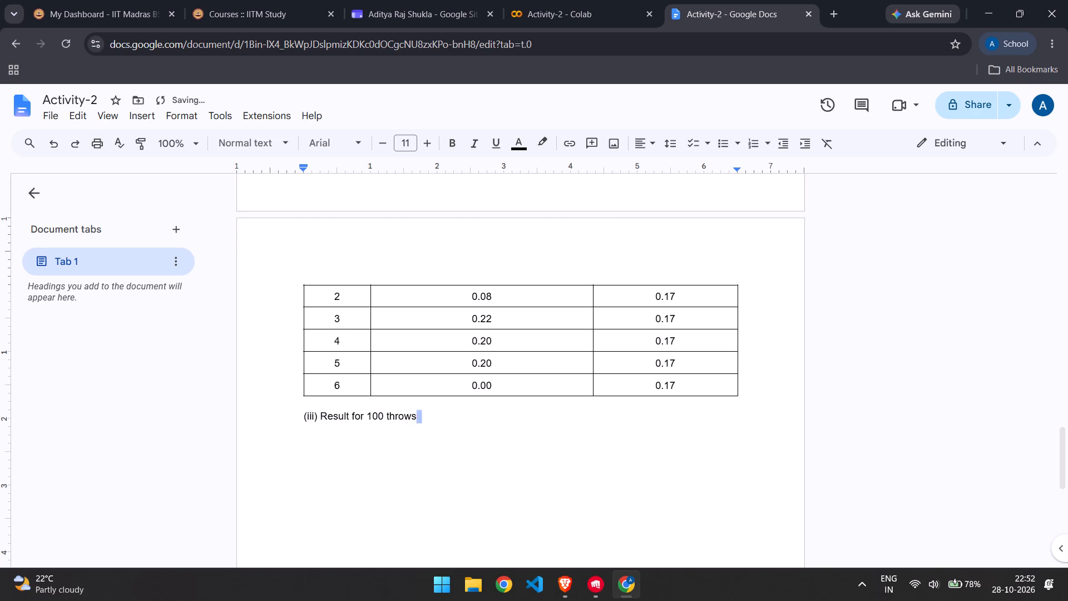
left_click_drag(434, 415, 231, 408)
left_click(429, 144)
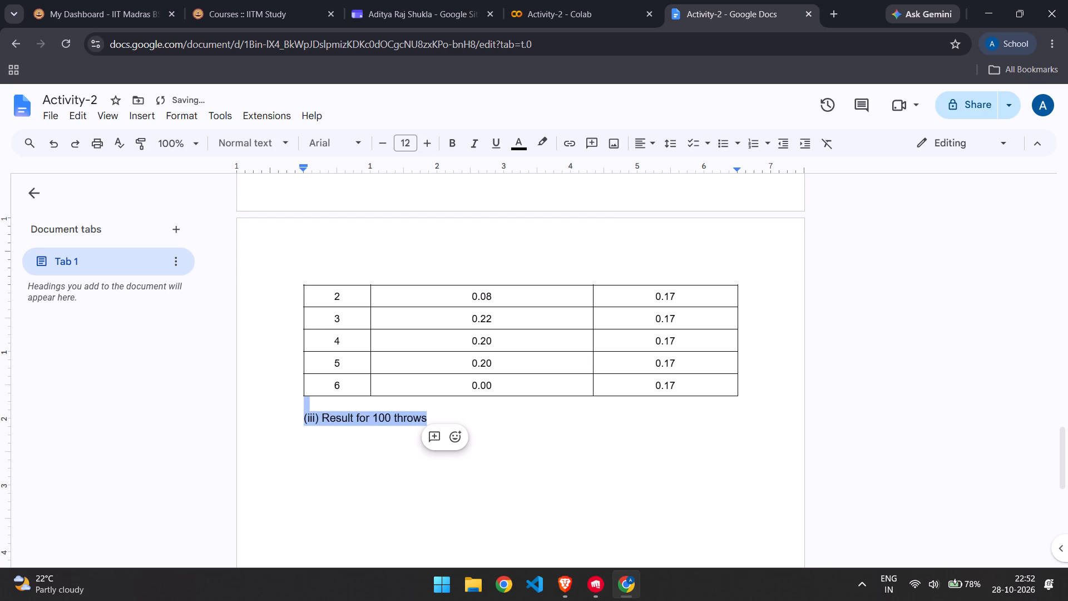
left_click(456, 140)
left_click(493, 140)
left_click(512, 411)
left_click(512, 411)
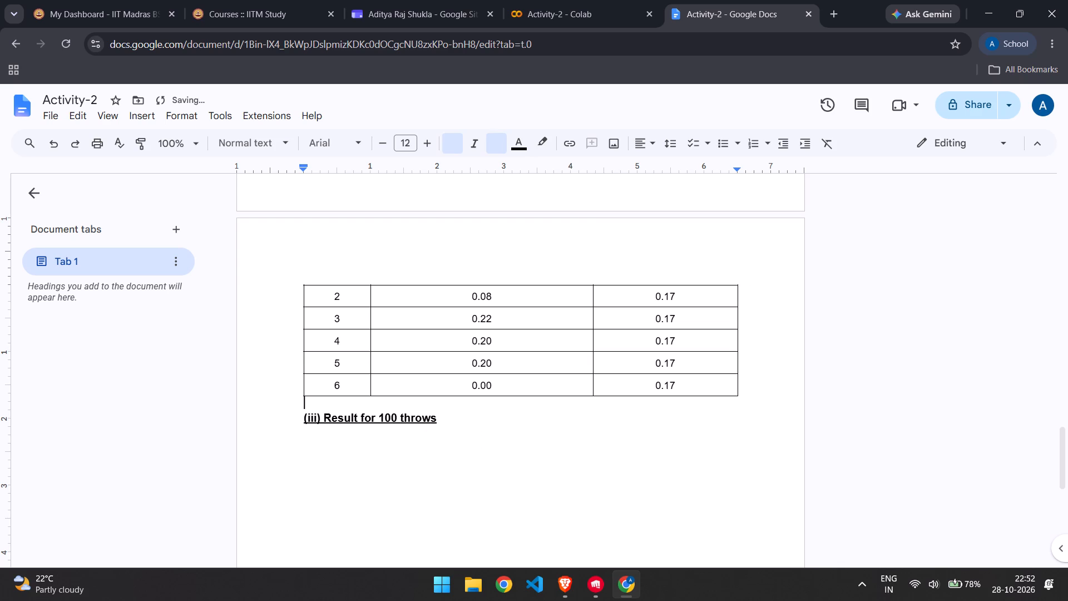
left_click(486, 416)
key("Return")
Seek the tutorial video forward to the completed 100-throws table, pause it and return to the document.
key("alt+Tab")
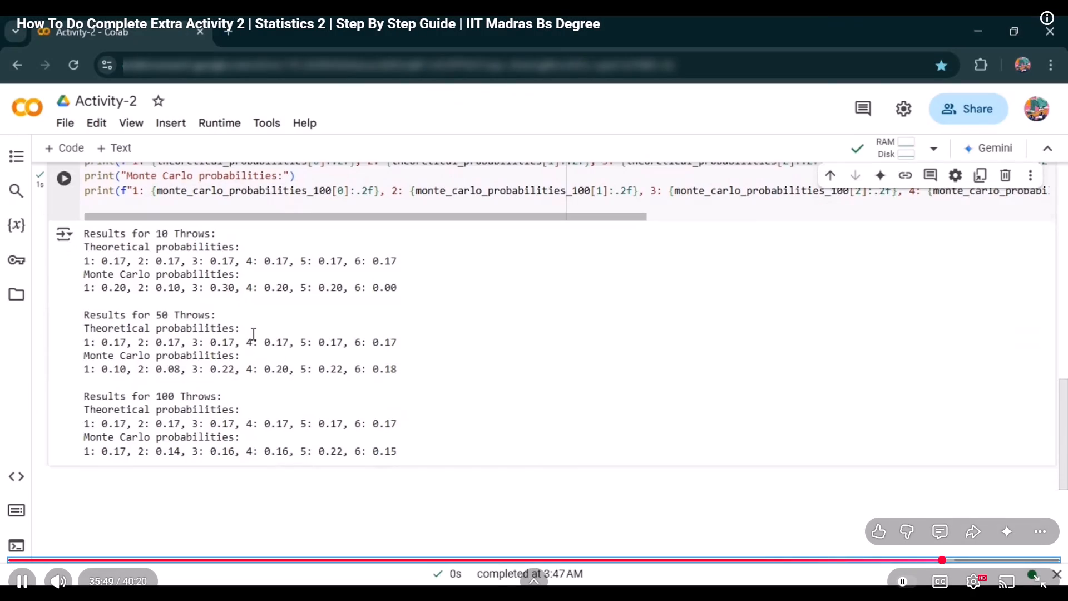
key("Right")
key("Right")
key("Right")
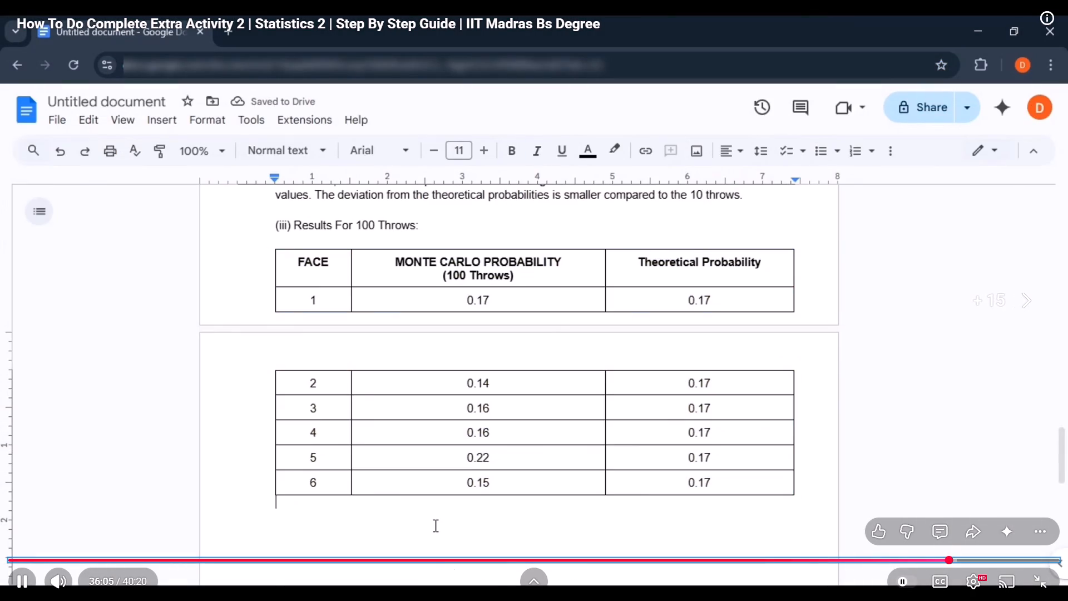
key("space")
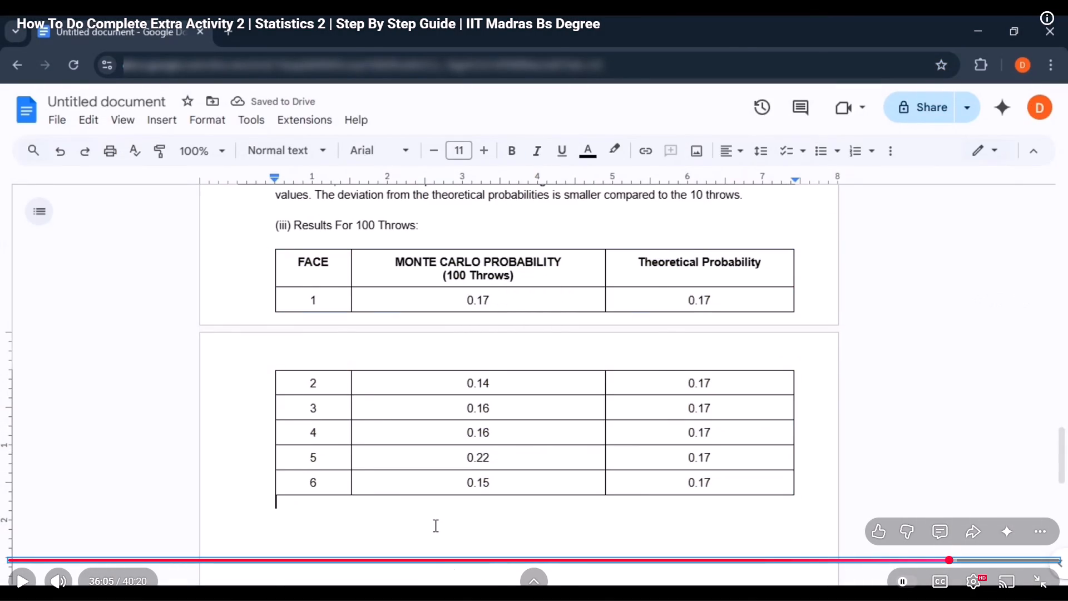
key("alt+Tab")
Insert a table of 3 columns and 7 rows below the 100-throws heading.
scroll(566, 343, "up", 5)
scroll(566, 343, "down", 6)
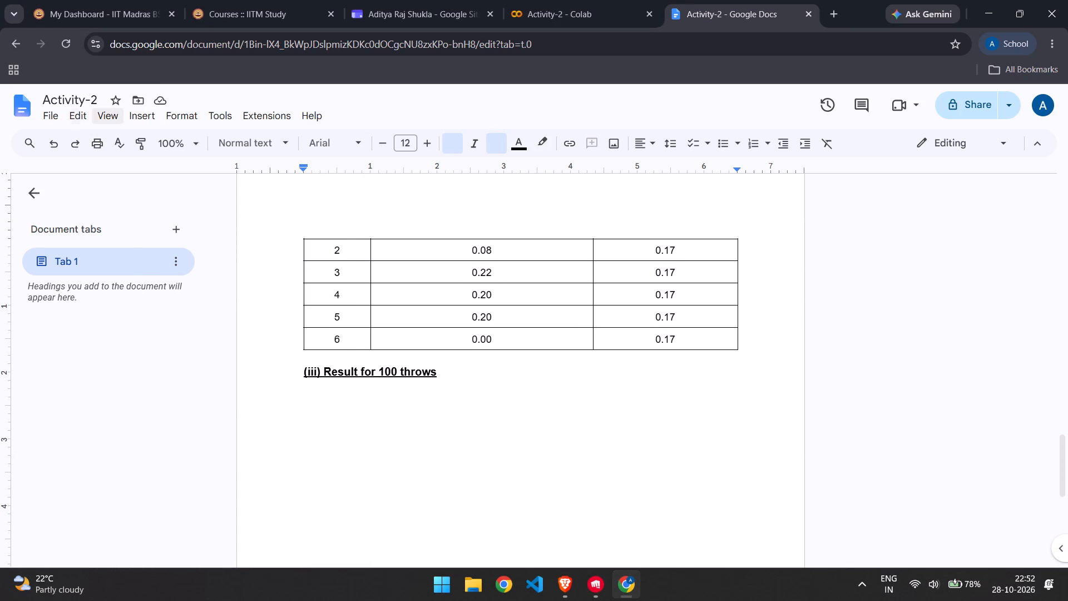
left_click(134, 113)
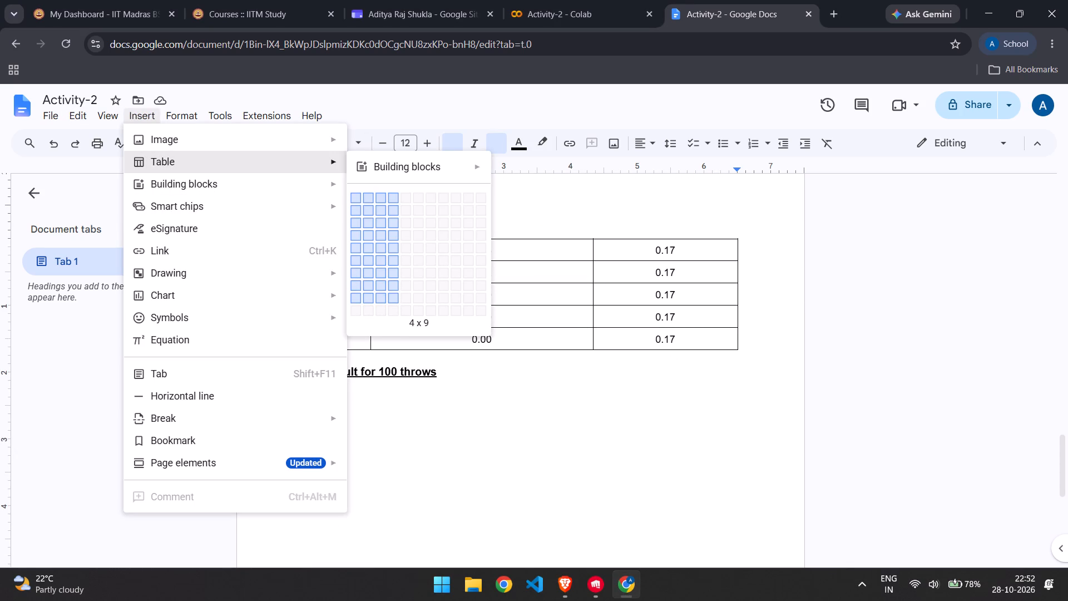
left_click(383, 275)
scroll(528, 329, "down", 2)
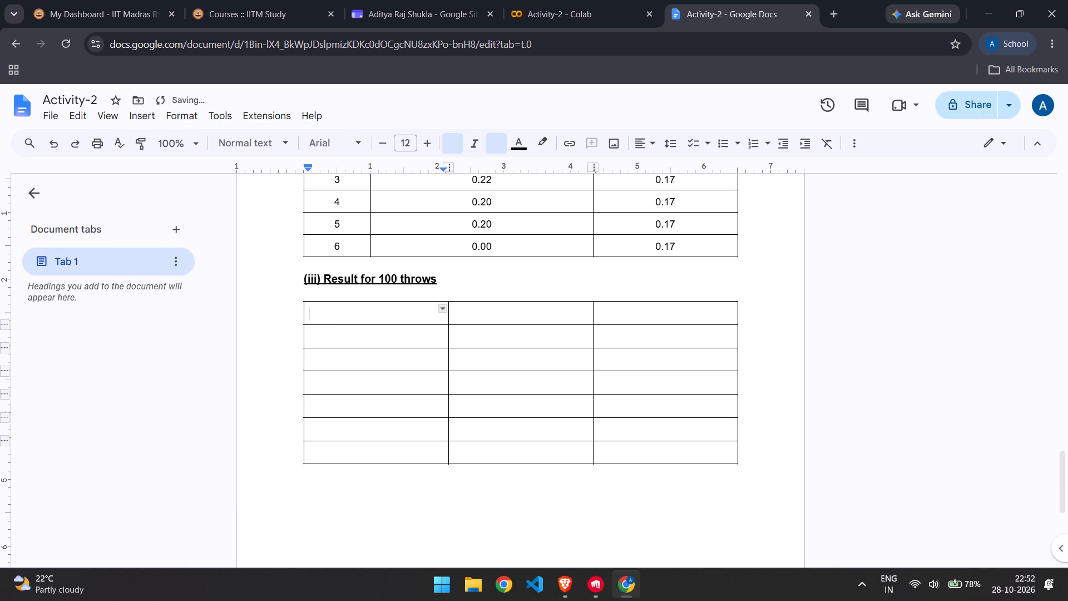
Enter "FACE" in the new table's first header cell at size 11, without bold or underline.
key("alt+Tab")
key("alt+Tab")
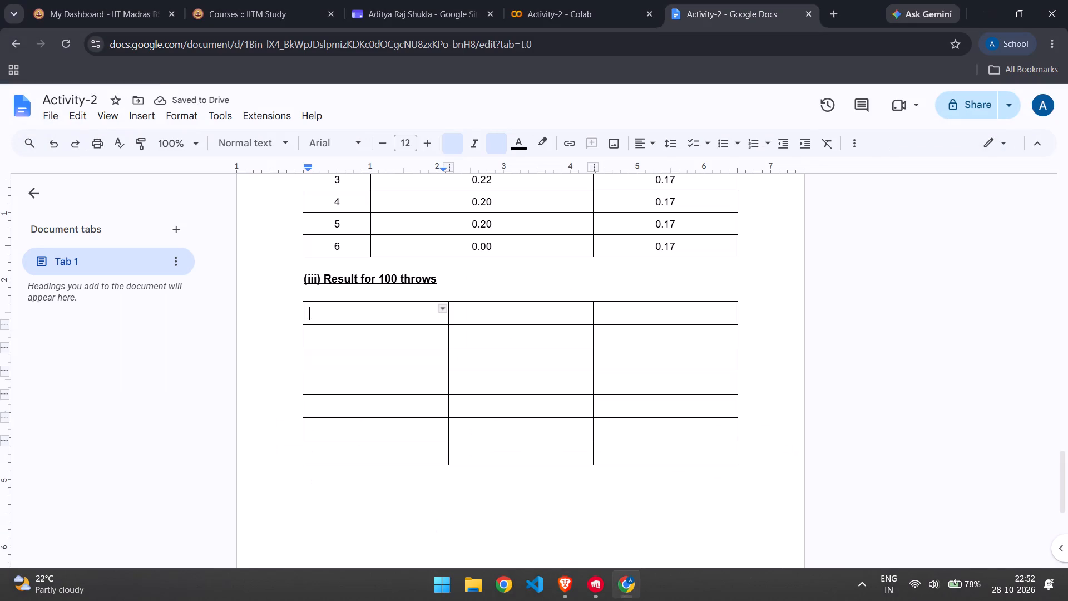
type("afa")
key("BackSpace")
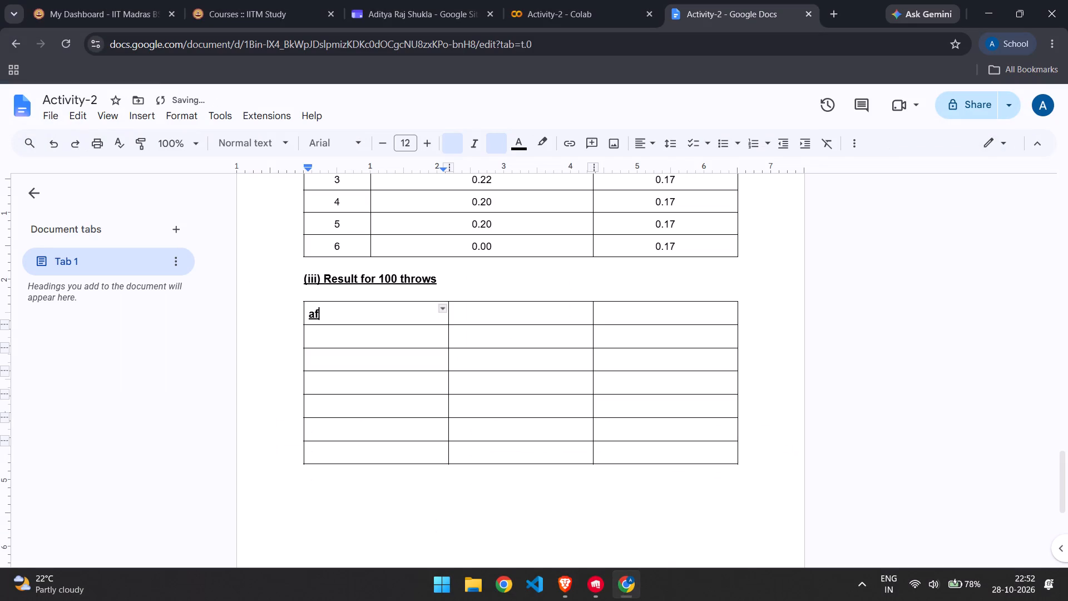
key("BackSpace")
key("BackSpace")
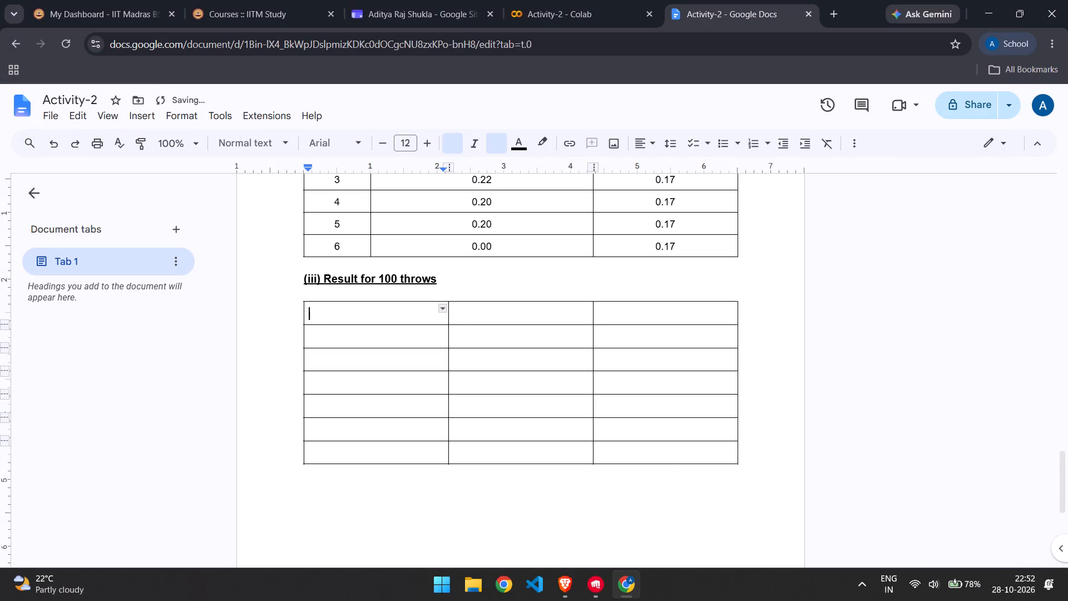
left_click(451, 134)
left_click(384, 146)
left_click(500, 148)
type("FACE")
Set the second header cell of the 100-throws table to size 11 without bold or underline.
key("Right")
key("Tab")
key("Left")
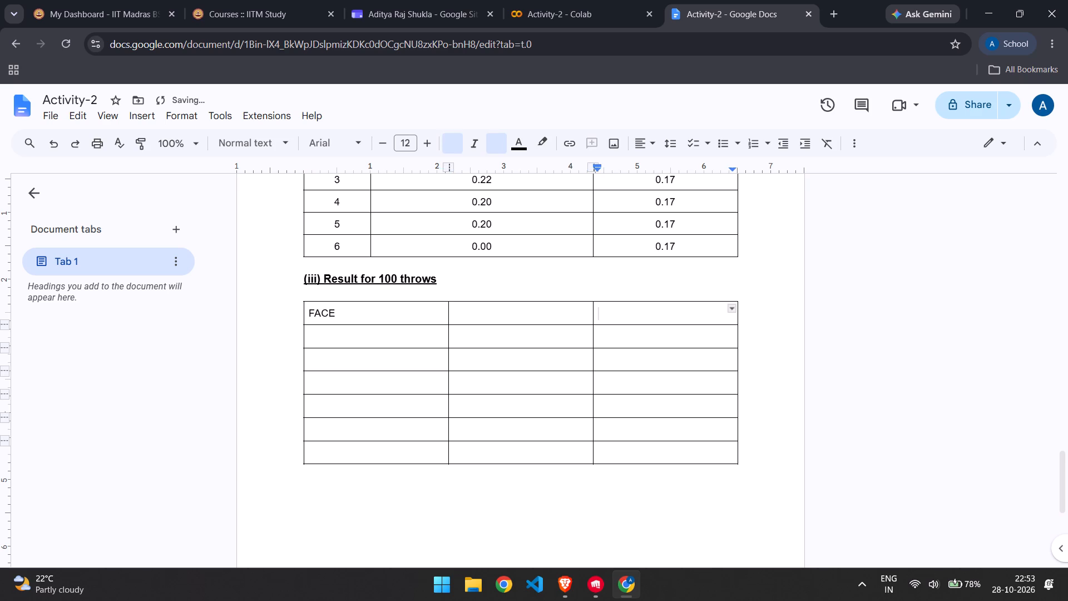
key("alt+Tab")
key("alt+Tab")
type("MONTE")
key("BackSpace")
key("BackSpace")
key("BackSpace")
key("BackSpace")
key("BackSpace")
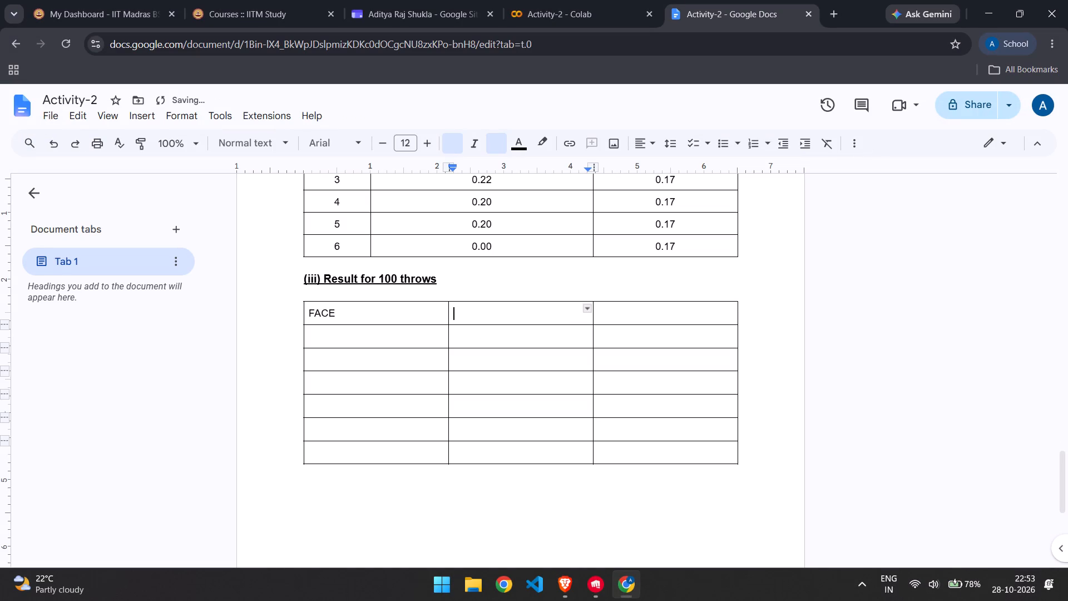
left_click(390, 144)
left_click(441, 142)
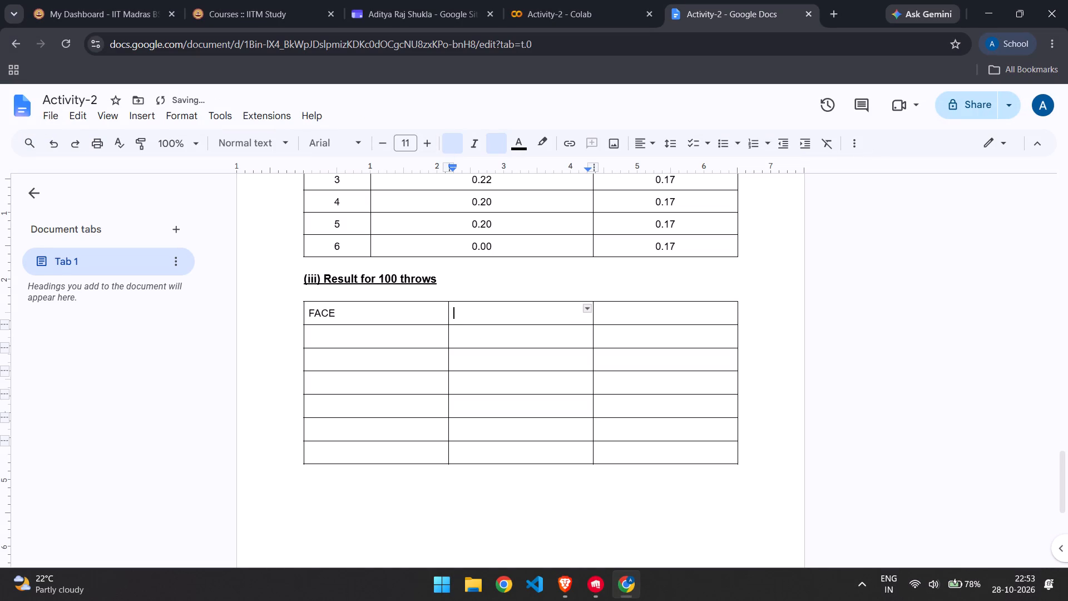
left_click(453, 144)
left_click(505, 146)
left_click(486, 314)
Enter "MONTE CARLO" in the second header cell, following the tutorial's table.
key("alt+Tab")
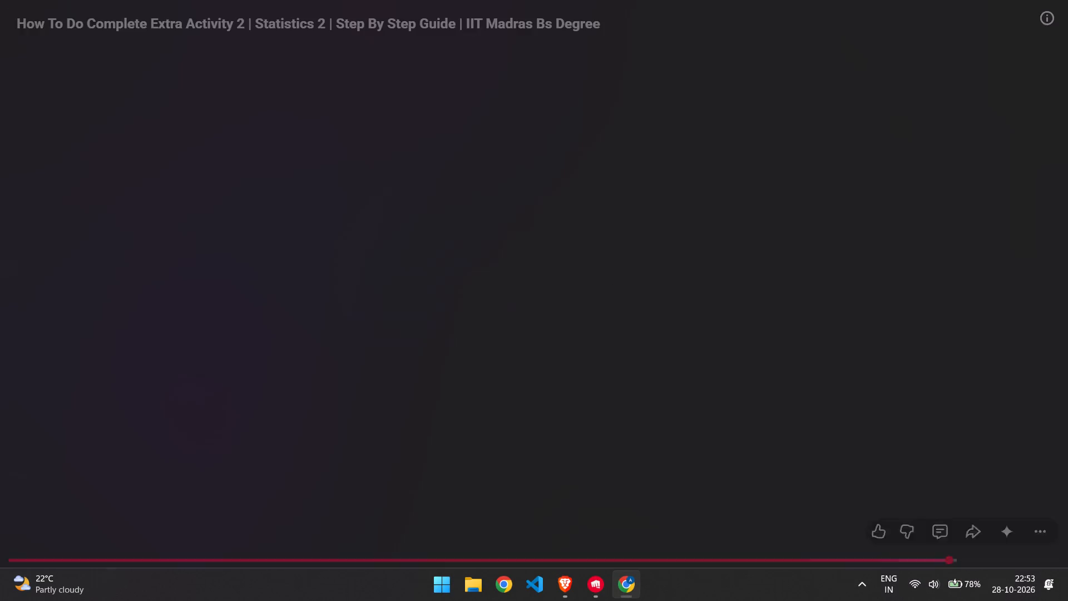
key("alt+Tab")
type("MONTW")
key("BackSpace")
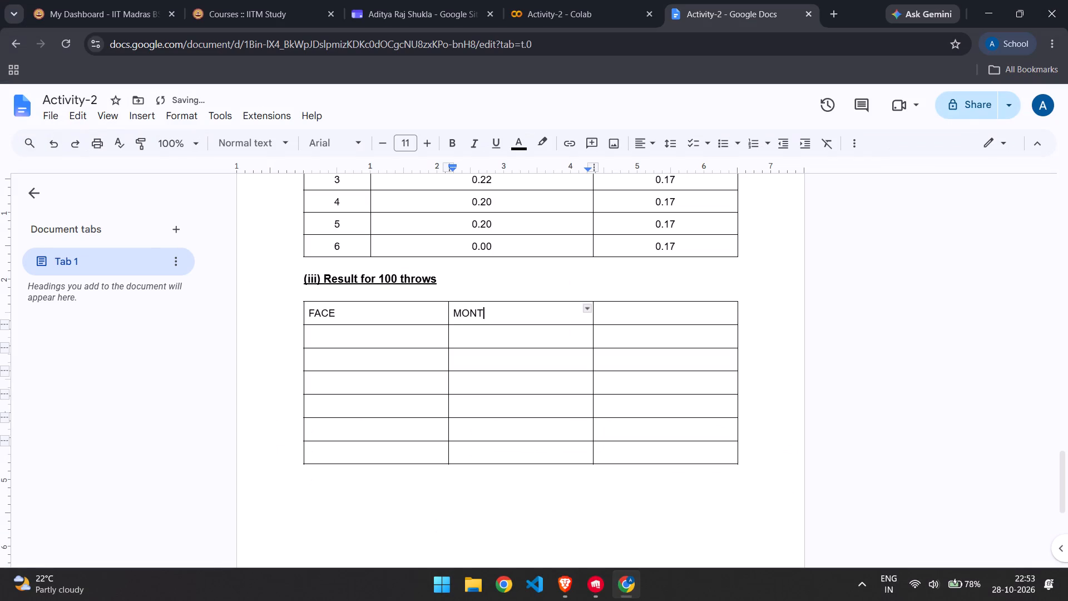
type("E")
key("space")
key("alt+Tab")
key("alt+Tab")
type("CARLI")
key("alt+Tab")
key("BackSpace")
key("alt+Tab")
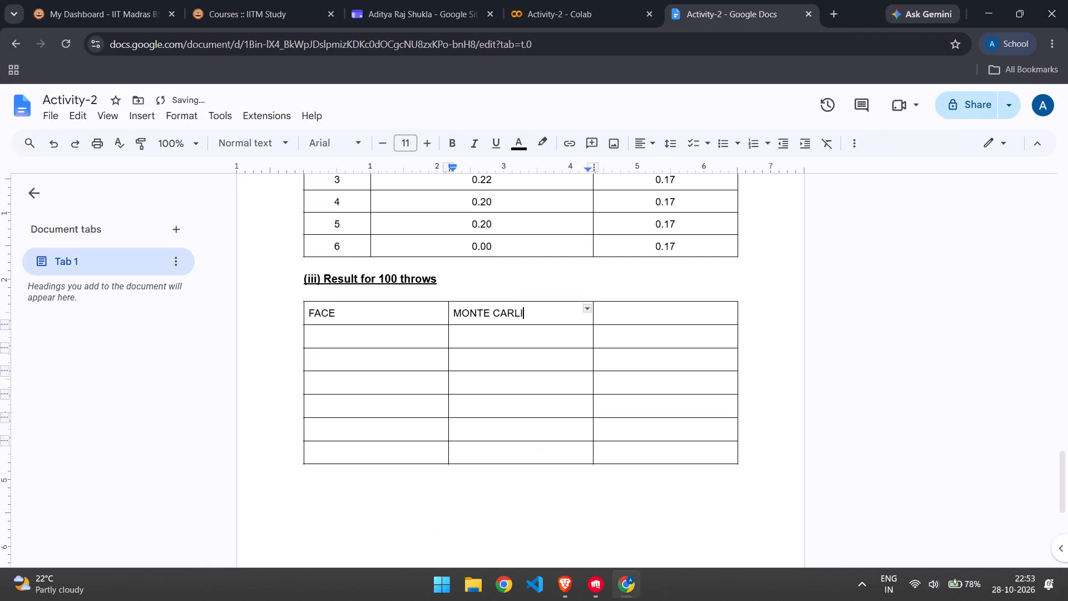
key("BackSpace")
key("o")
Complete the second header cell's text with "PROBABILITY(100 THROWS)".
key("alt+Tab")
key("alt+Tab")
key("p")
key("BackSpace")
key("space")
type("PROBABII")
key("BackSpace")
type("LITY")
key("alt+Tab")
key("alt+Tab")
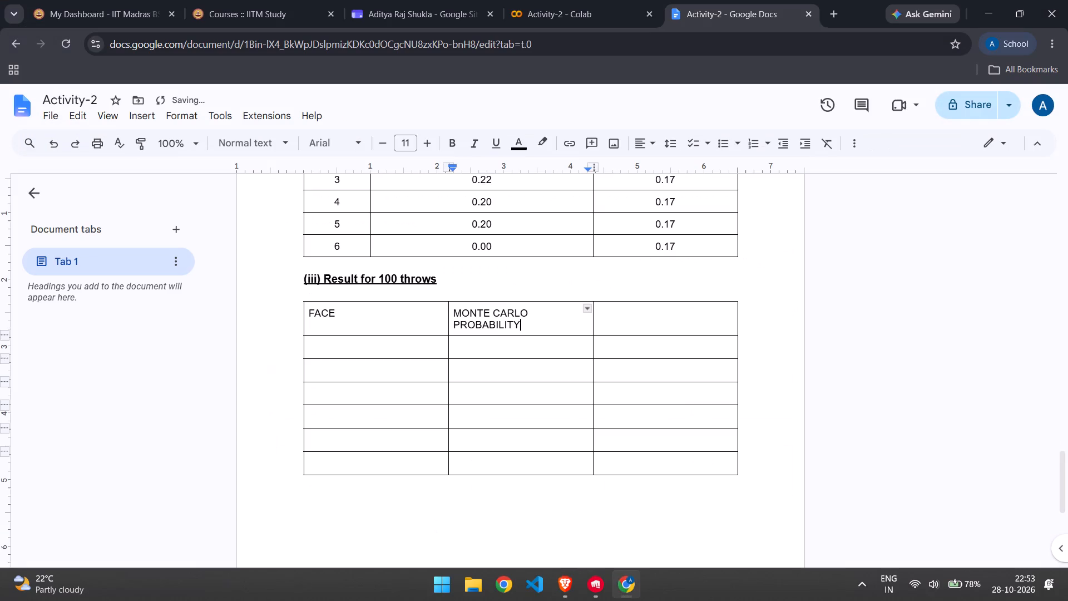
type("(100 THROWS")
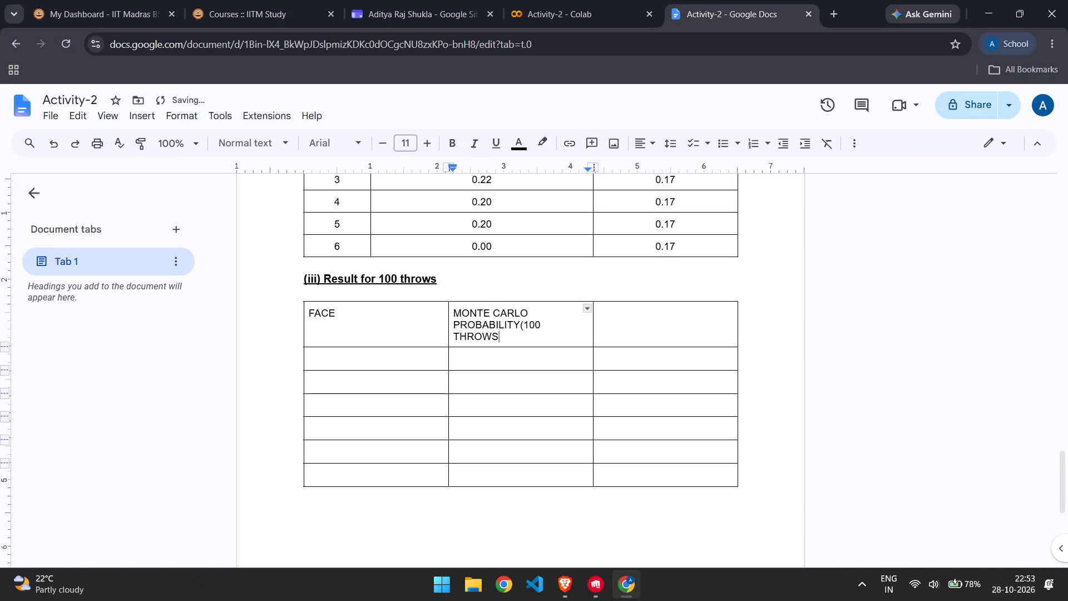
key("shift+parenleft")
key("shift+BackSpace")
key("shift+parenright")
key("alt+Tab")
key("alt+Tab")
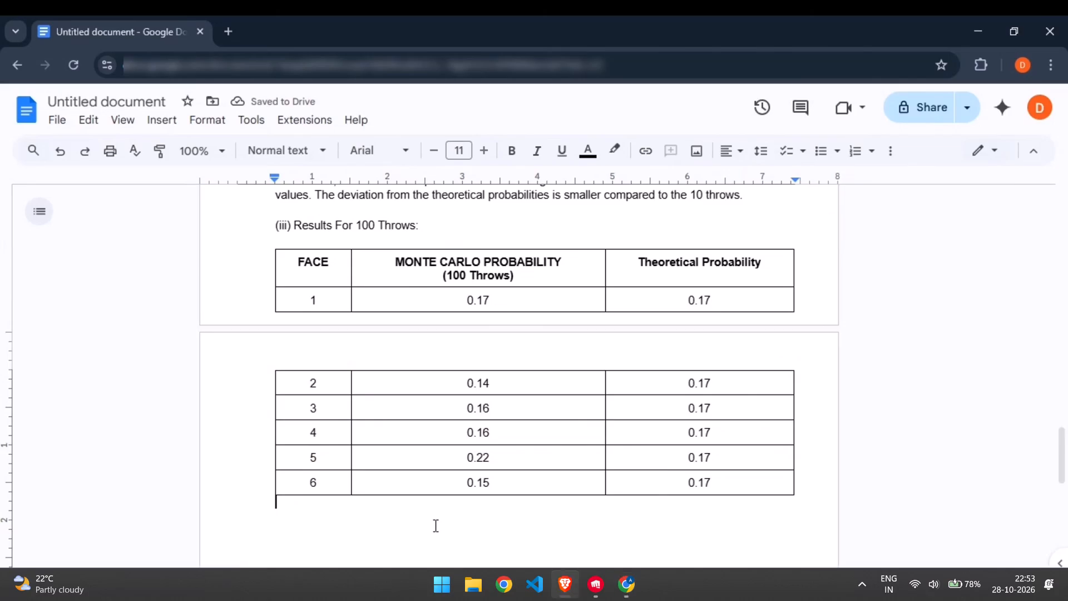
Narrow the FACE column to about 1.1 inches, giving the extra width to the Monte Carlo column.
left_click_drag(448, 317, 377, 321)
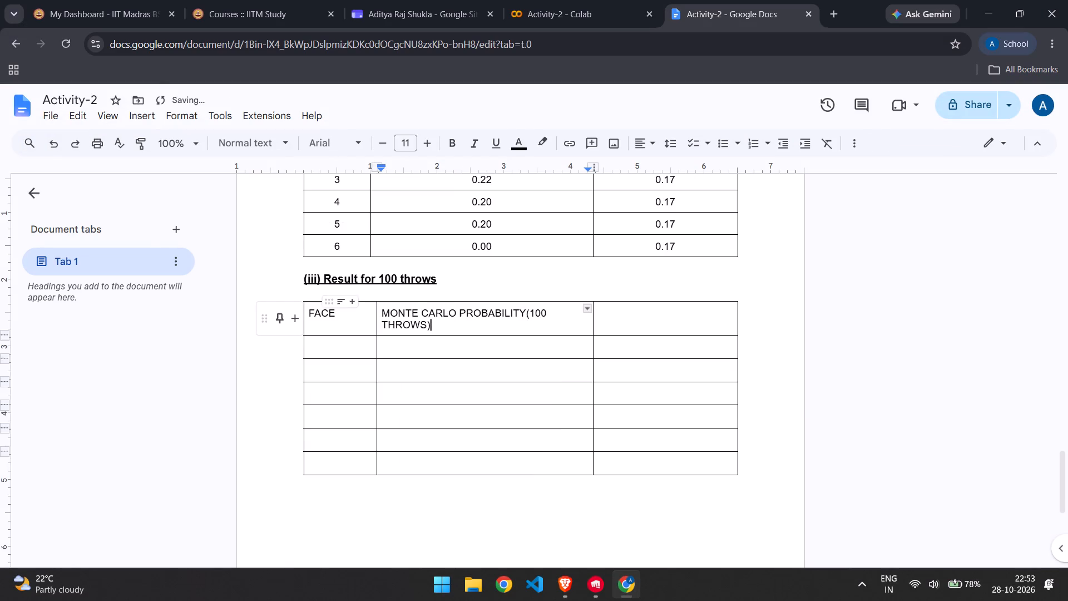
Set the third header cell of the 100-throws table to size 11 without bold or underline.
key("alt+Tab")
key("alt+Tab")
left_click(675, 327)
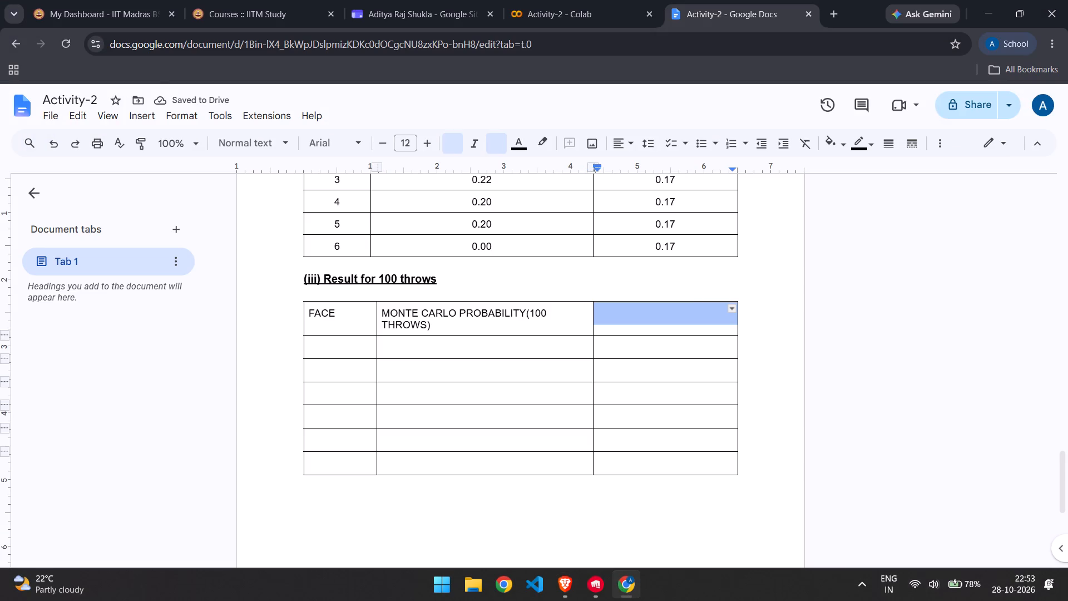
type("TH")
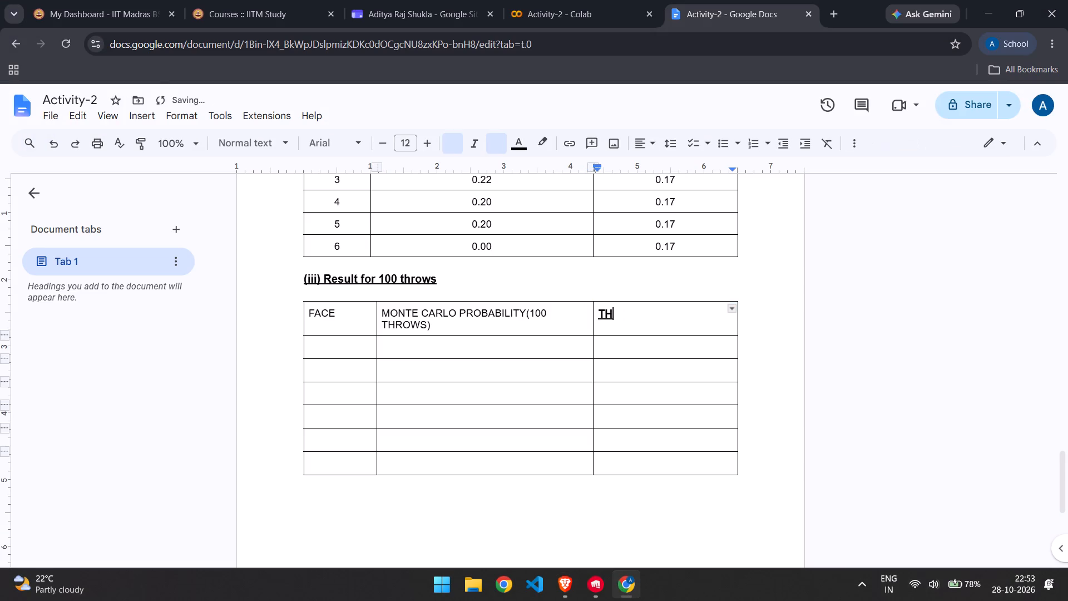
key("BackSpace")
key("BackSpace")
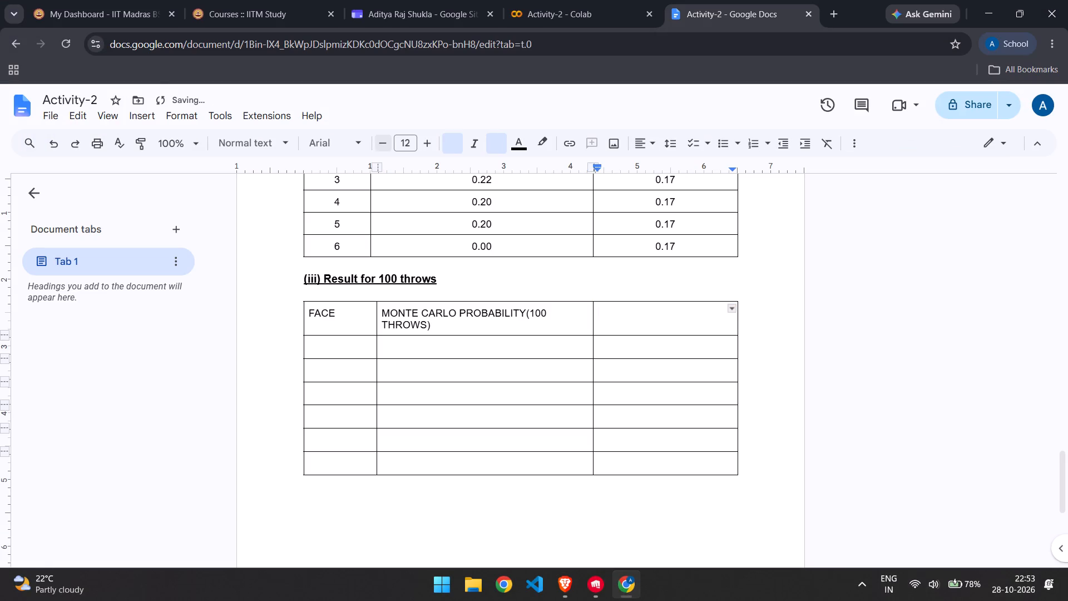
left_click(384, 145)
left_click(452, 144)
left_click(497, 145)
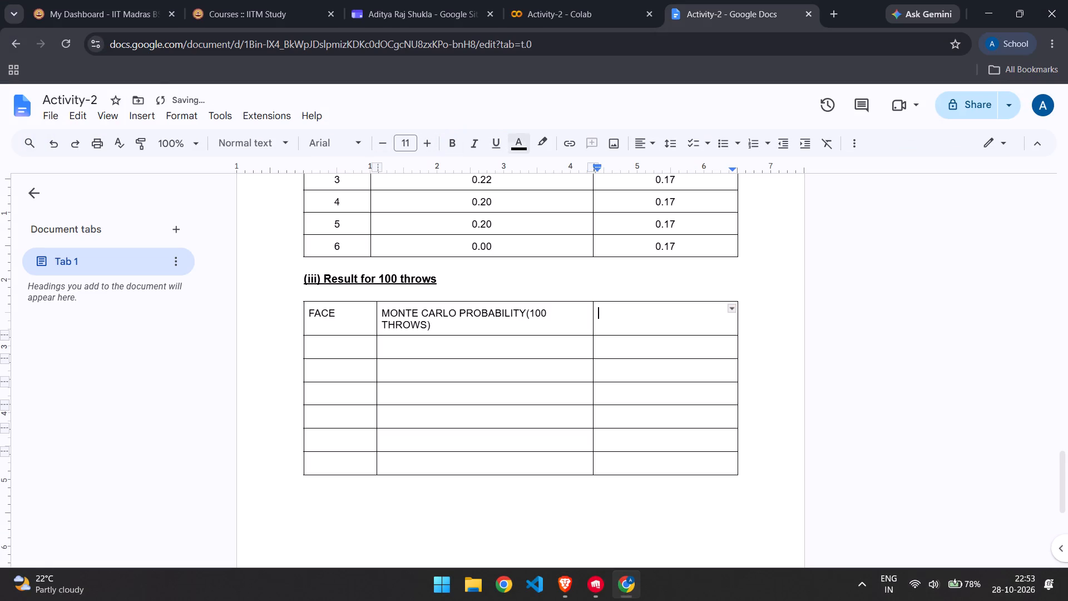
Enter "THEORITICAL PRBABILITY" in the third header cell of the 100-throws table.
key("t")
type("HEORITICAL")
key("space")
key("alt+Tab")
key("alt+Tab")
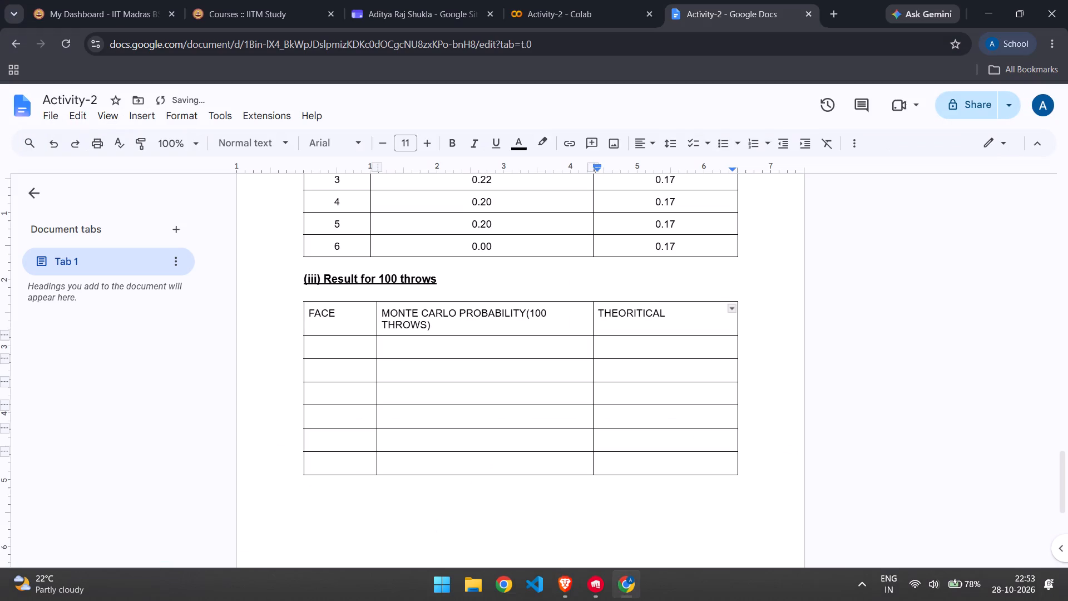
type("PROV")
key("BackSpace")
key("BackSpace")
type("BABILITY")
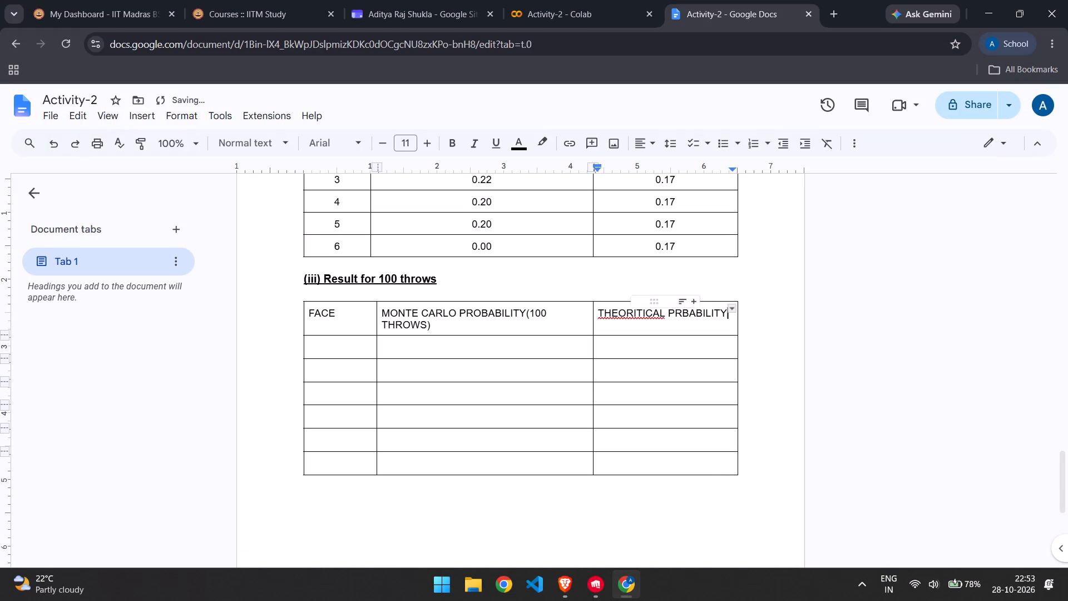
Correct the spelling of "THEORITICAL" in the third header cell to "THEORETICAL".
left_click(621, 316)
left_click(657, 293)
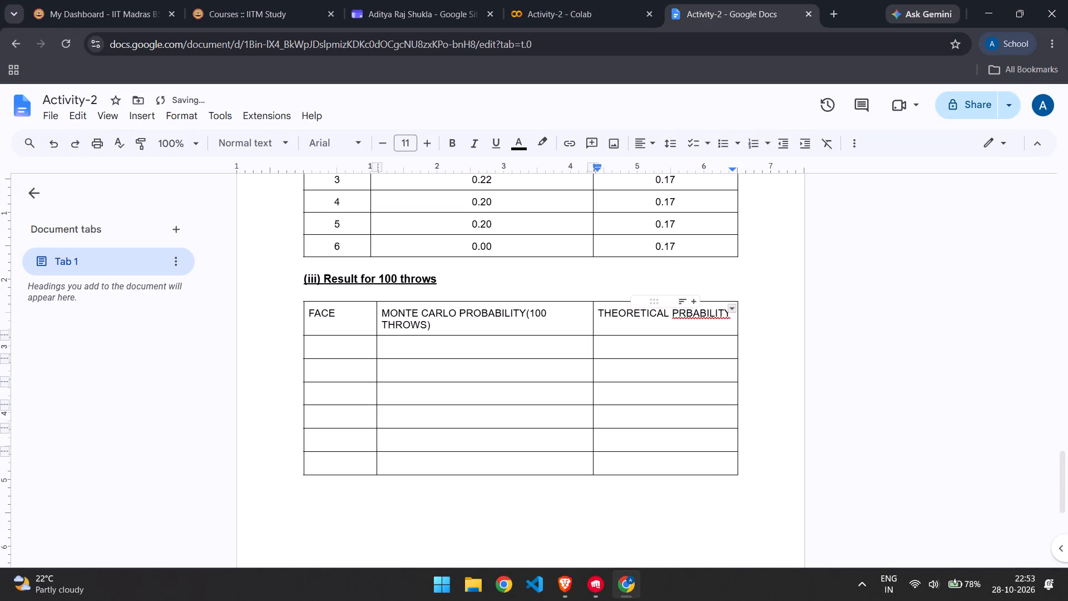
Format the header row of the 100-throws table as size 12 bold without underline.
left_click_drag(723, 327, 338, 328)
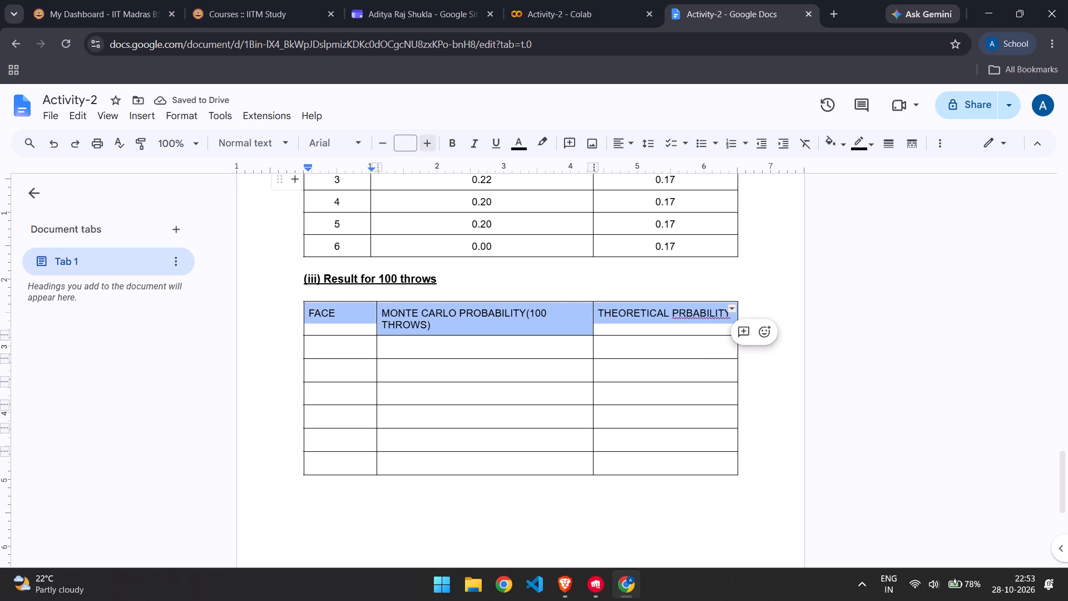
left_click(424, 145)
left_click(455, 145)
left_click(498, 147)
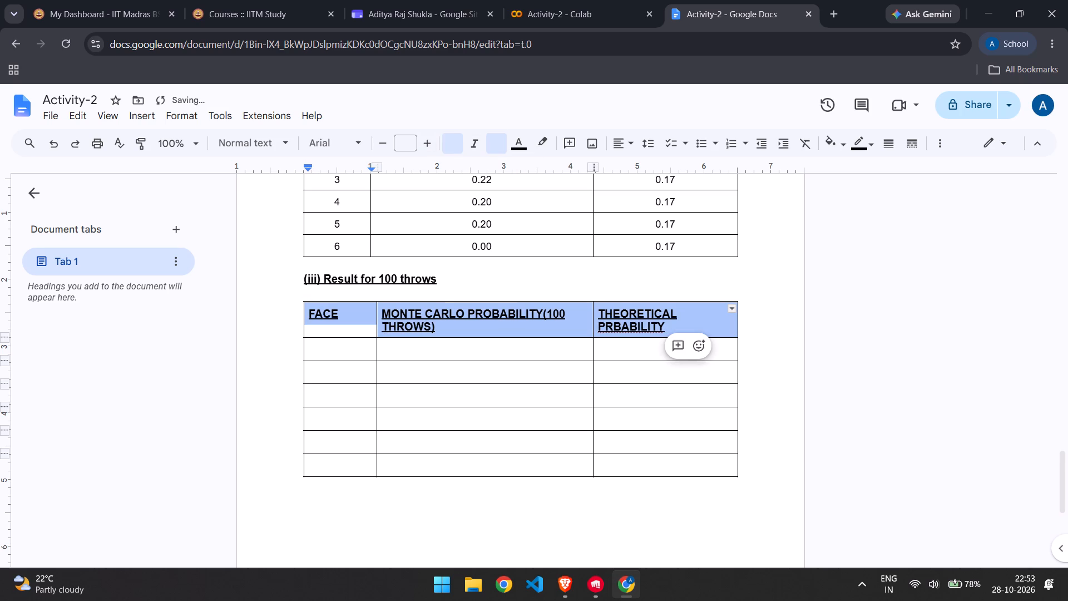
key("alt+Tab")
key("alt+Tab")
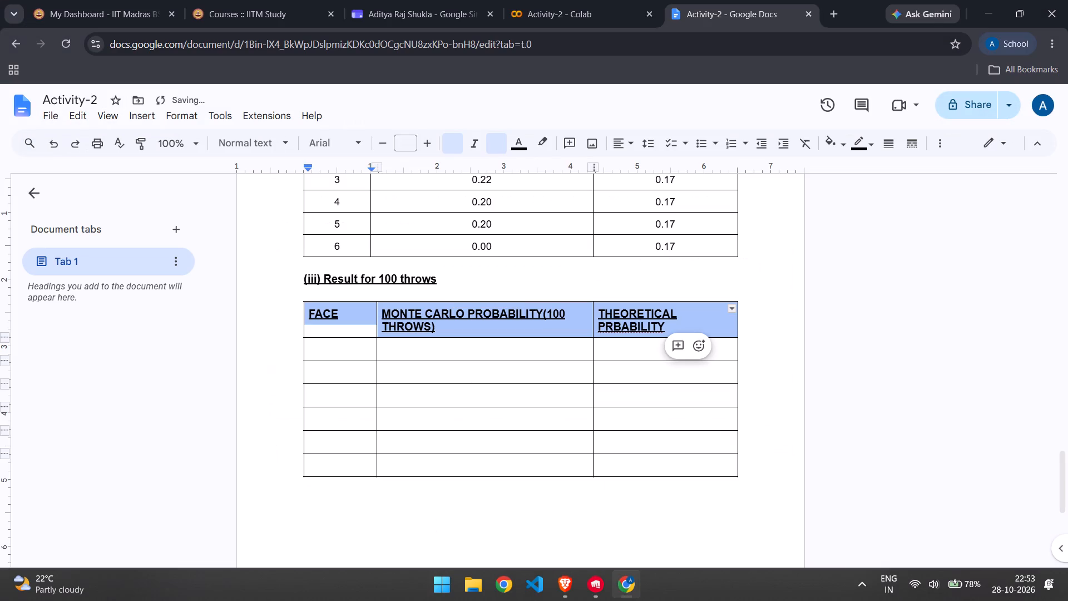
left_click(491, 146)
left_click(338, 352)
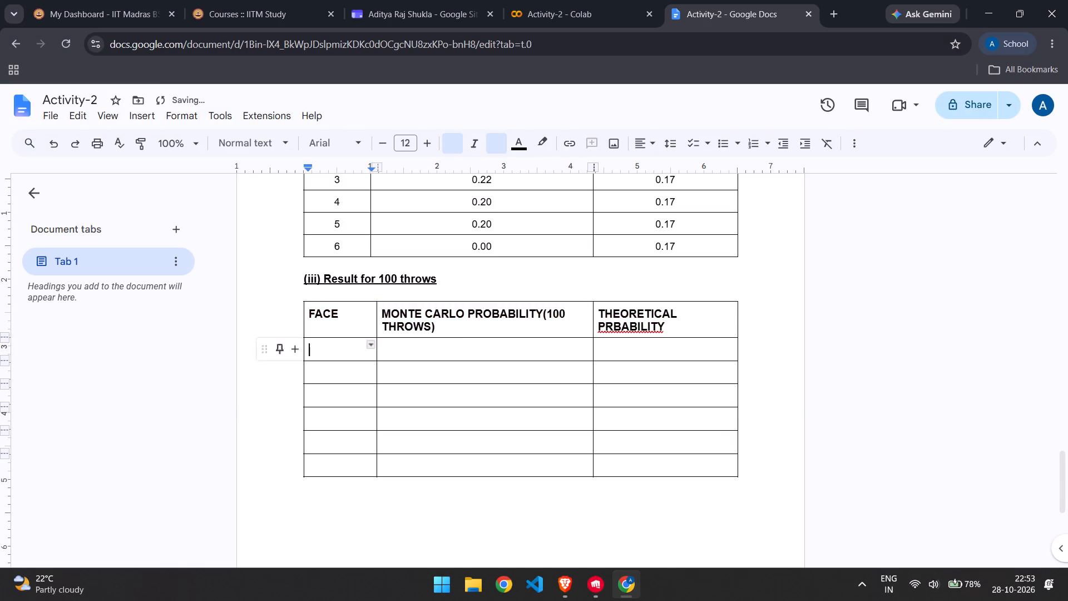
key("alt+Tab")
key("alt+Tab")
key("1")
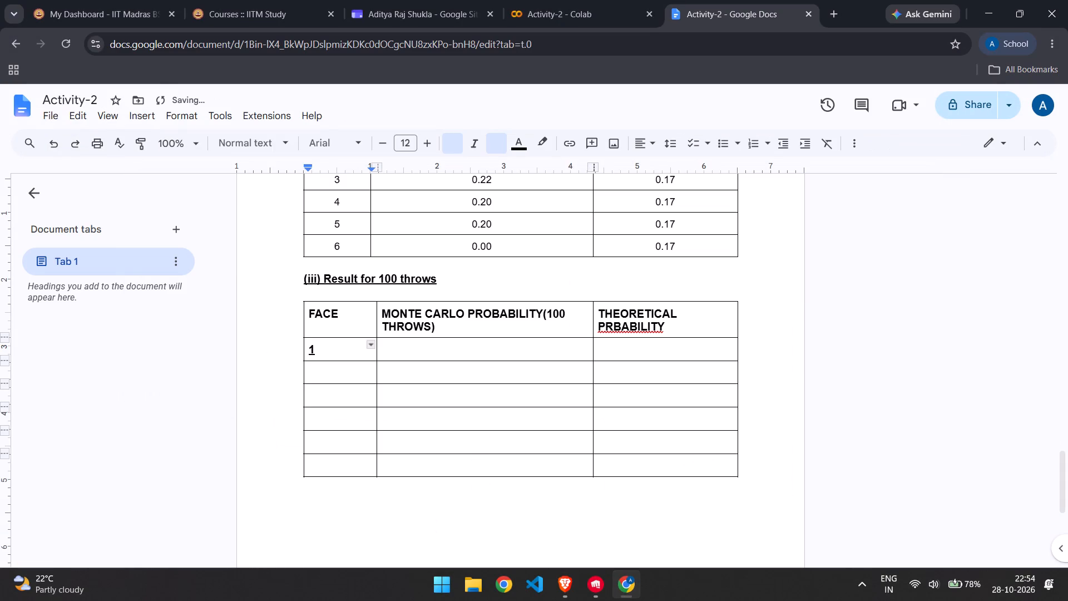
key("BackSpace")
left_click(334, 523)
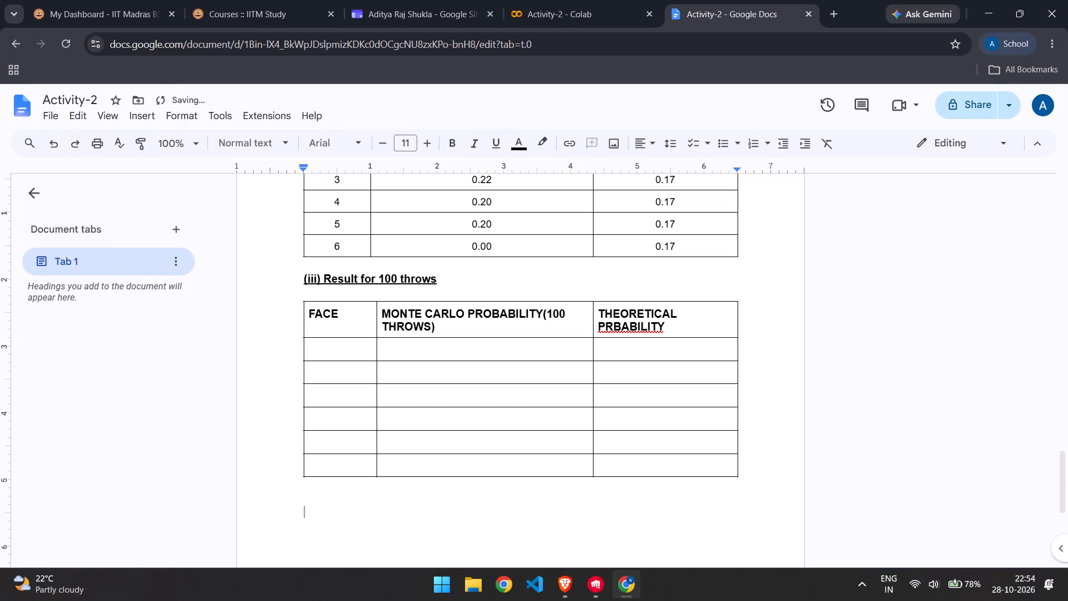
Enter 1 and 2 in the first two FACE cells of the 100-throws table, in size 11 without bold or underline.
left_click(343, 344)
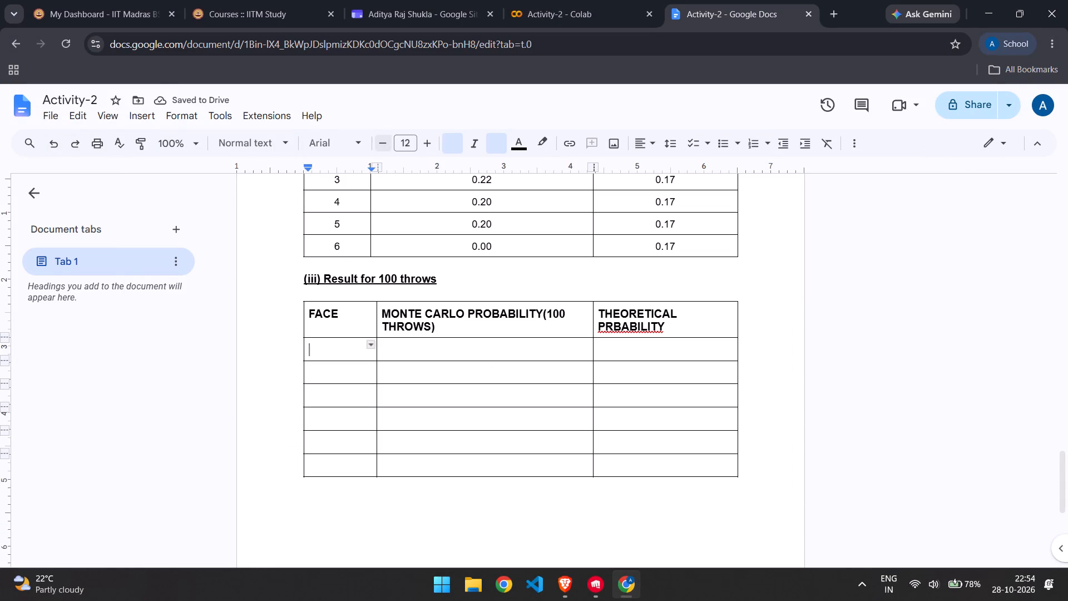
left_click(382, 138)
left_click(495, 143)
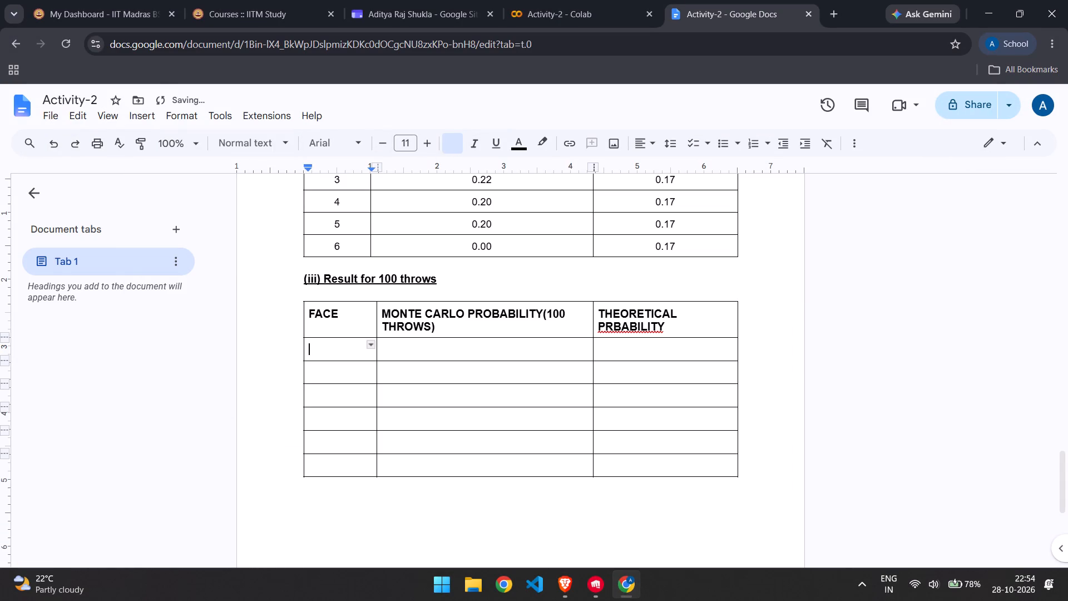
left_click(452, 146)
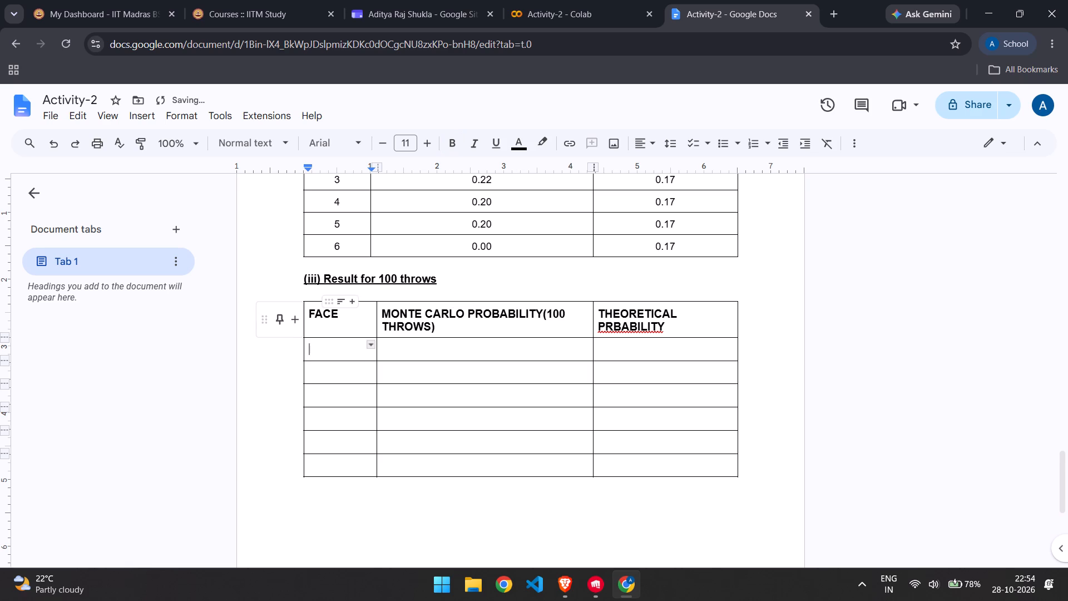
key("1")
key("Down")
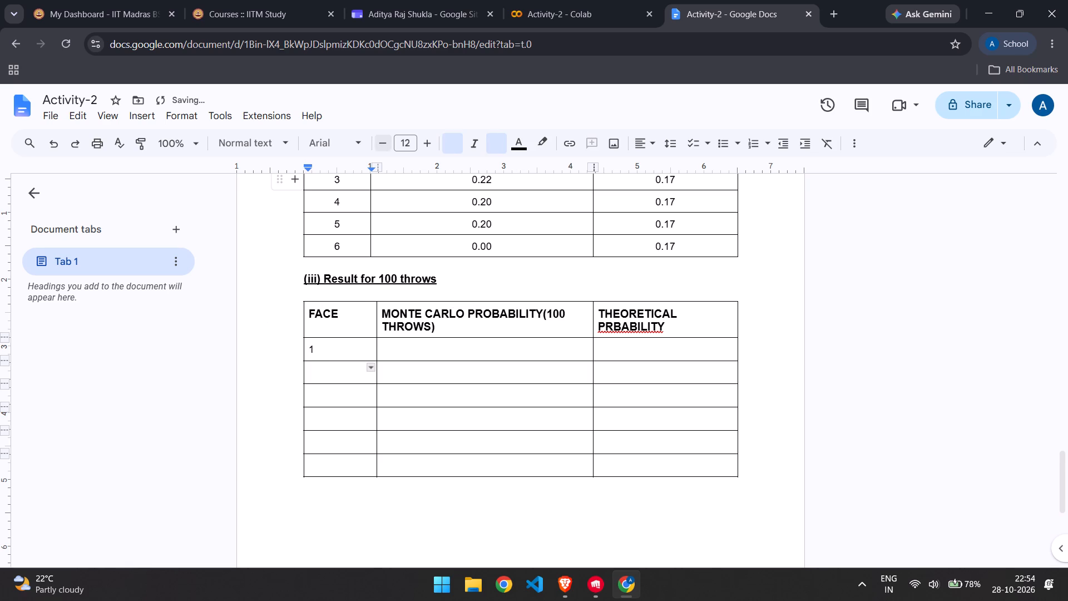
left_click(385, 147)
left_click(447, 143)
left_click(494, 146)
key("2")
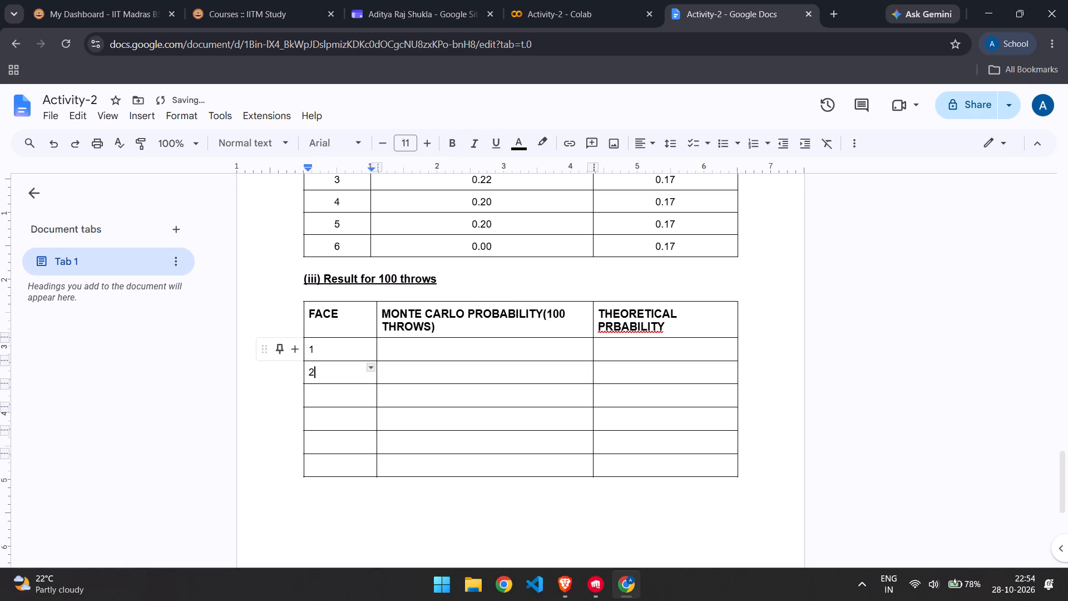
Enter 3 and 4 in the following two FACE cells, in size 11 without bold or underline.
left_click(333, 394)
left_click(385, 147)
left_click(454, 134)
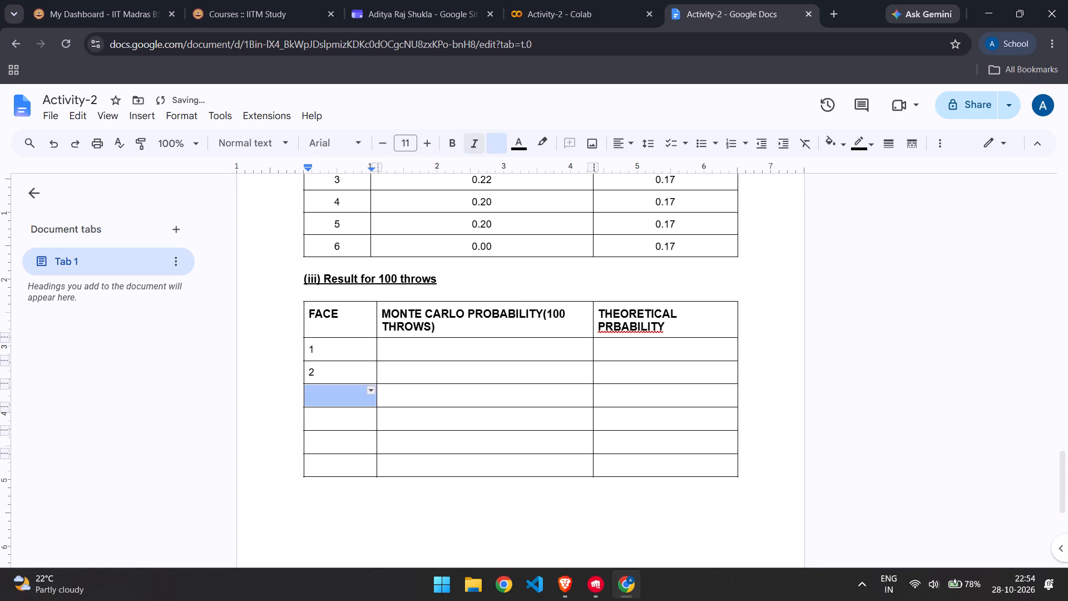
left_click(500, 152)
key("3")
left_click(347, 414)
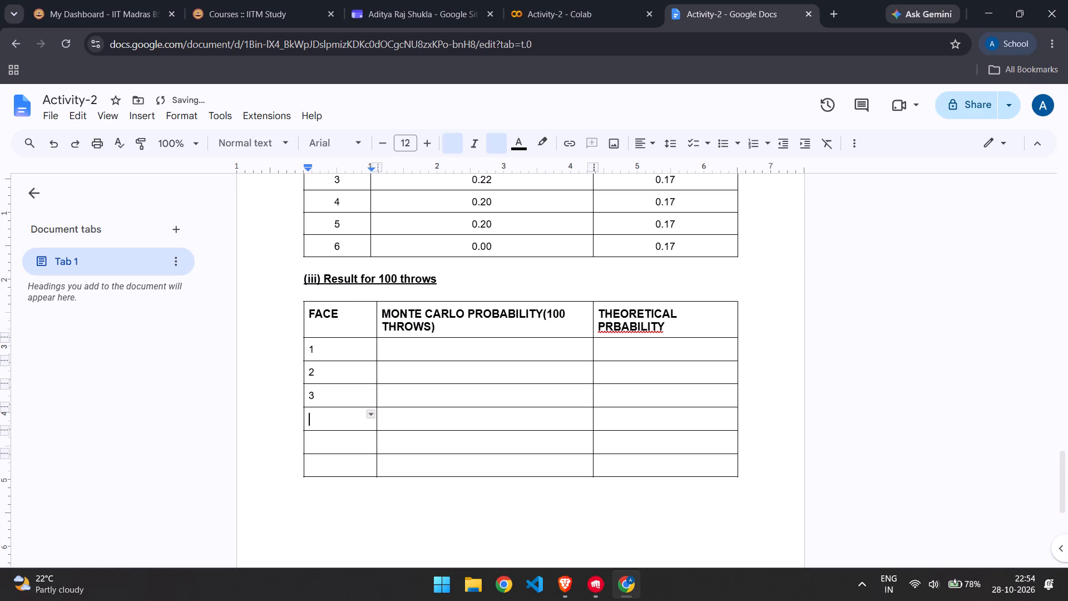
left_click(383, 145)
left_click(444, 142)
left_click(501, 144)
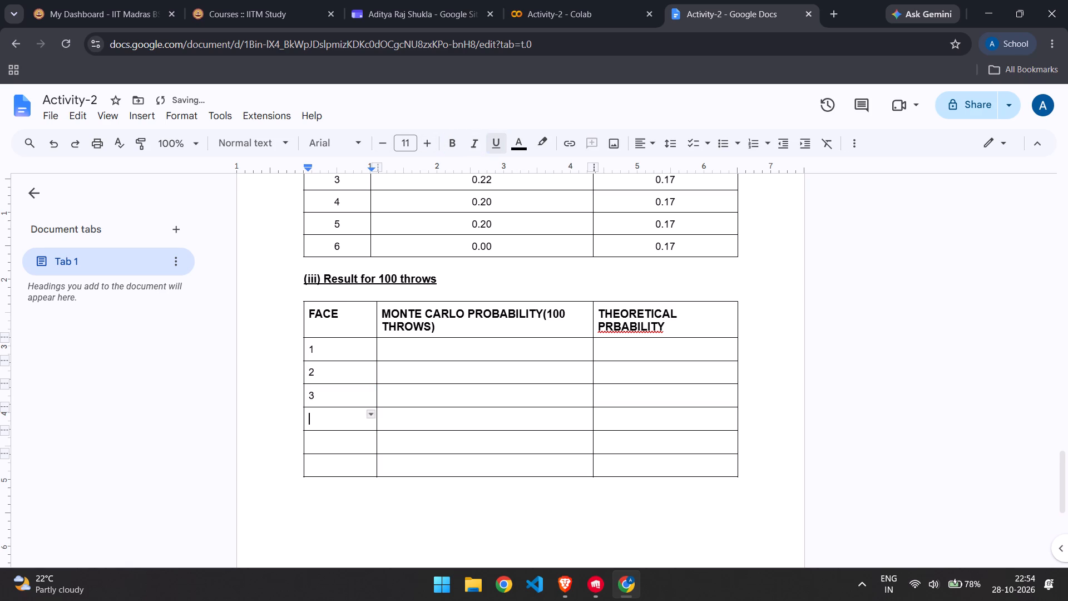
key("4")
Enter 5 and 6 in the last two FACE cells, in size 11 without bold or underline.
left_click(355, 442)
left_click(381, 145)
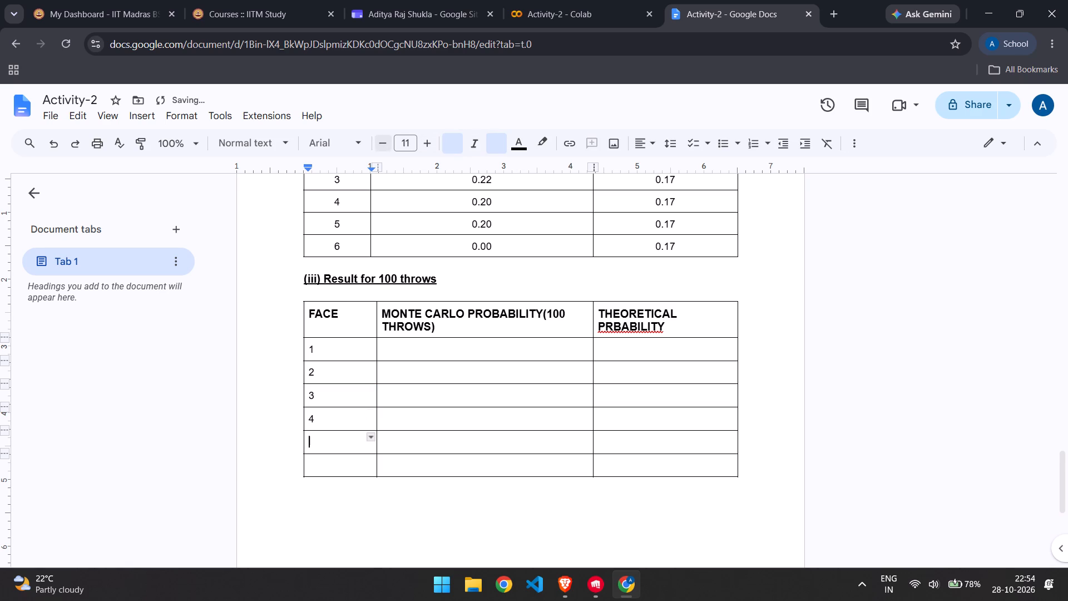
left_click(447, 141)
left_click(496, 139)
key("5")
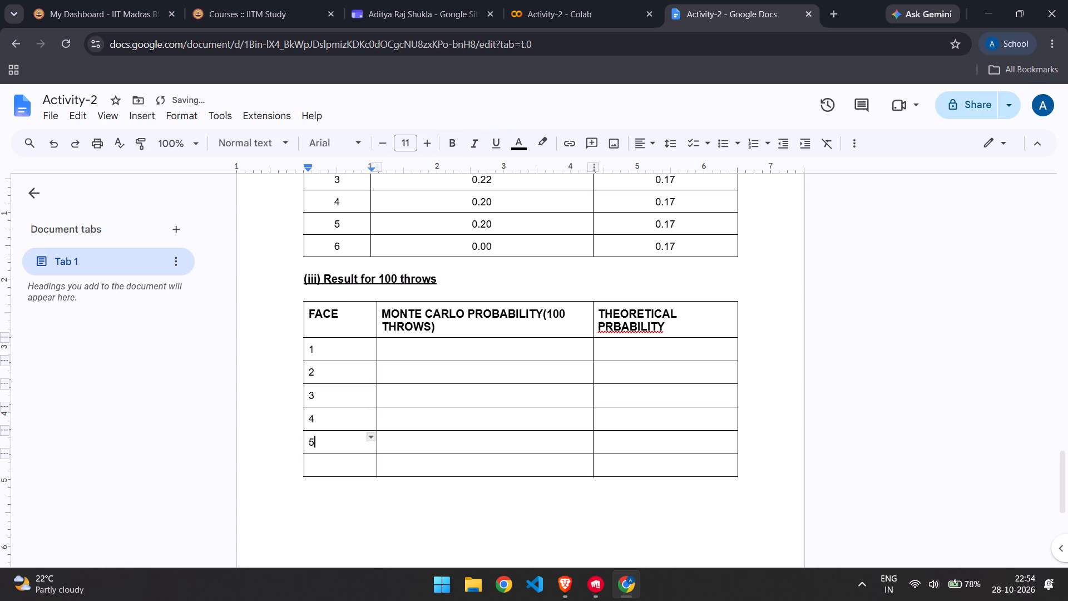
left_click(359, 462)
left_click(388, 143)
left_click(451, 140)
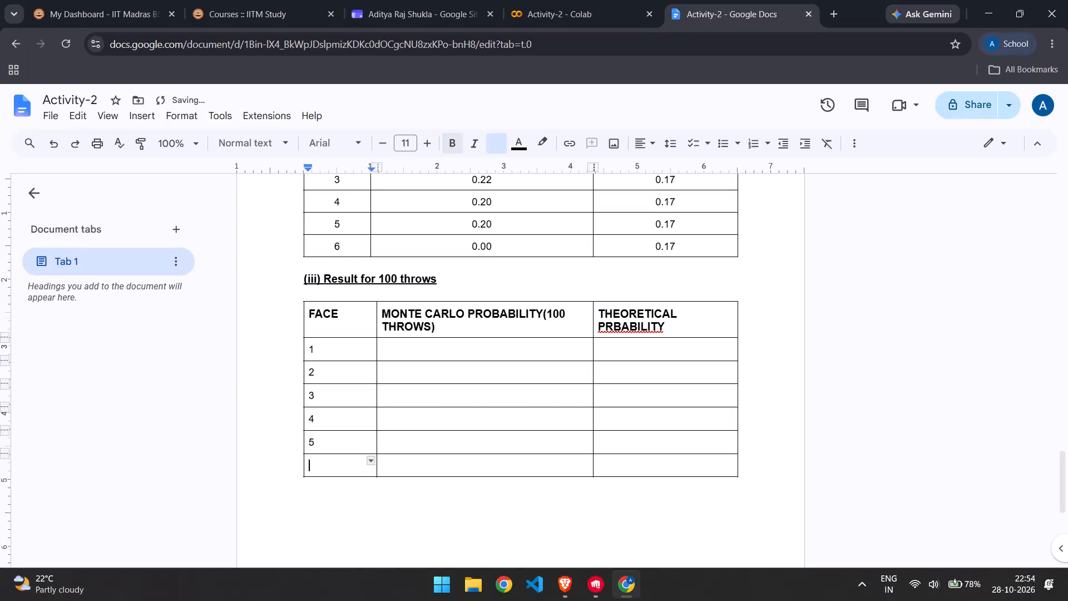
left_click(499, 143)
key("6")
Copy the tutorial's Monte Carlo probabilities for 100 throws into the table: 0.17 for face 1 and 0.14 for face 2.
left_click(422, 341)
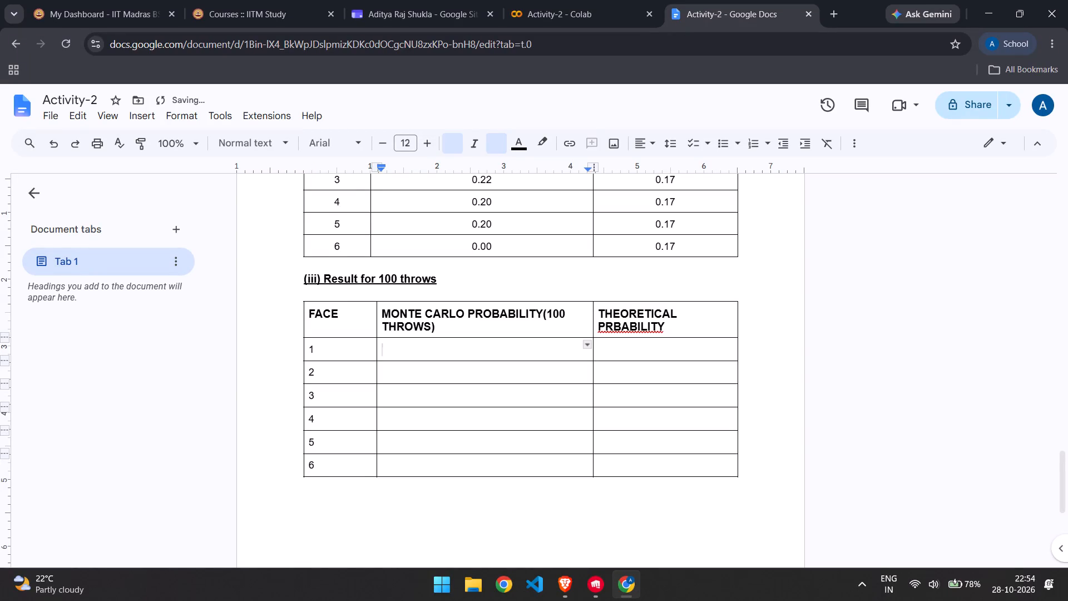
key("alt+Tab")
key("space")
key("space")
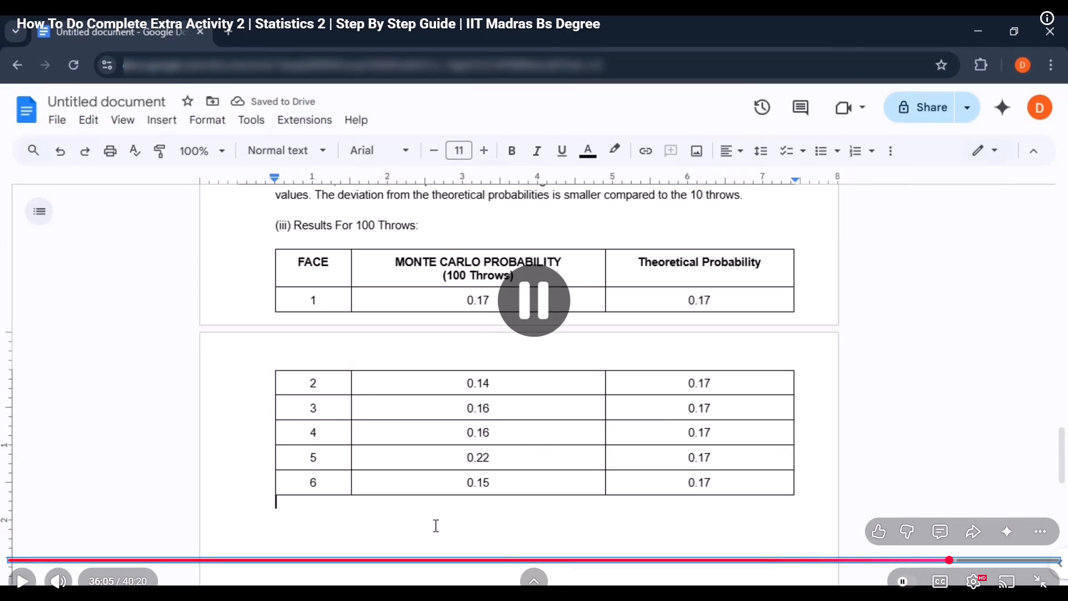
key("alt+Tab")
type("0.17")
key("alt+Tab")
key("alt+Tab")
key("Down")
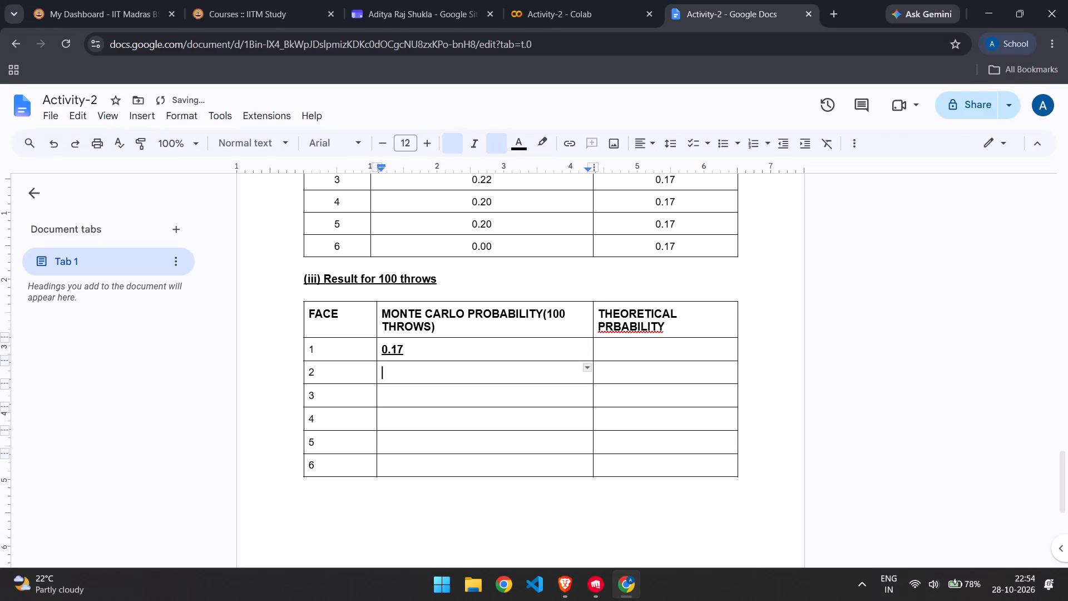
type("0.14")
Enter the Monte Carlo probability 0.16 for both face 3 and face 4 in the 100-throws table.
key("alt+Tab")
key("alt+Tab")
key("Down")
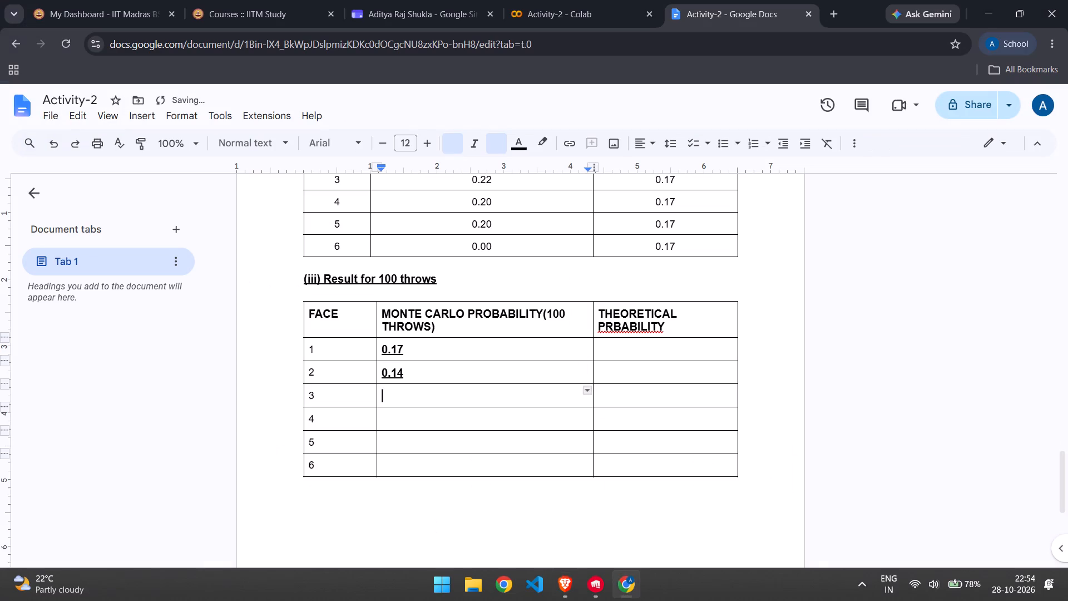
type("0.16")
key("alt+Tab")
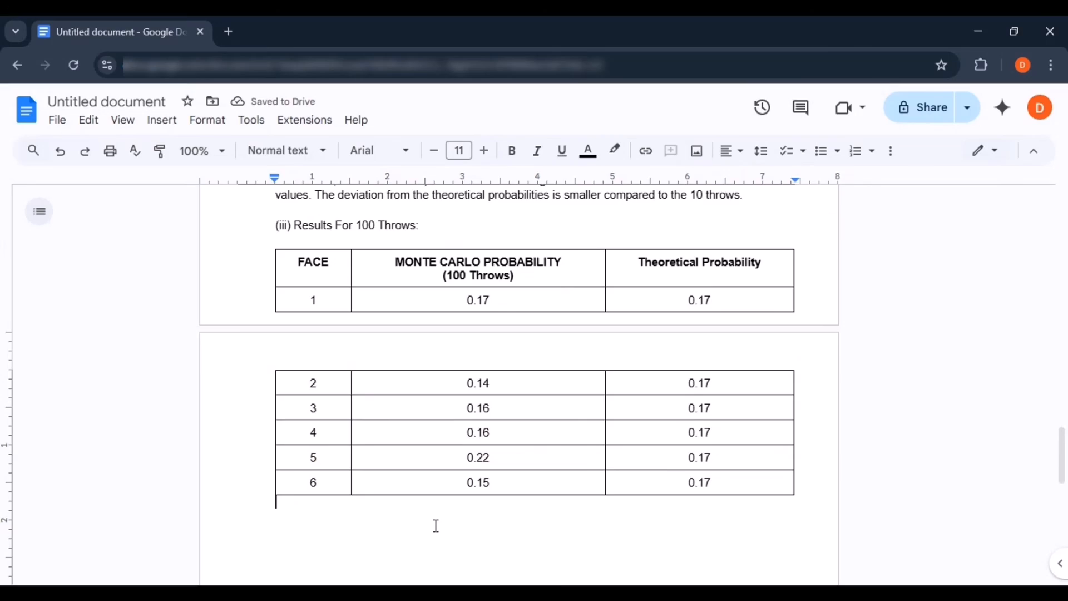
key("alt+Tab")
key("Down")
type("0.16")
key("alt+Tab")
key("alt+Tab")
type("0.")
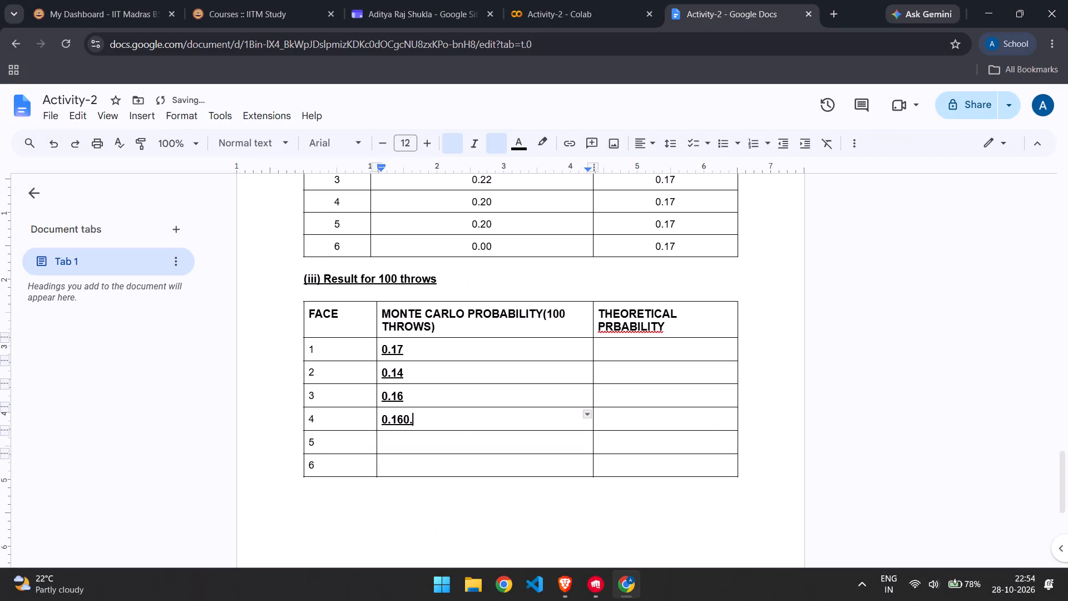
key("BackSpace")
key("BackSpace")
Enter the Monte Carlo probabilities 0.22 for face 5 and 0.15 for face 6, checking them against the tutorial.
key("Down")
type("0.22")
key("alt+Tab")
key("alt+Tab")
key("Down")
type("0.15")
key("alt+Tab")
key("alt+Tab")
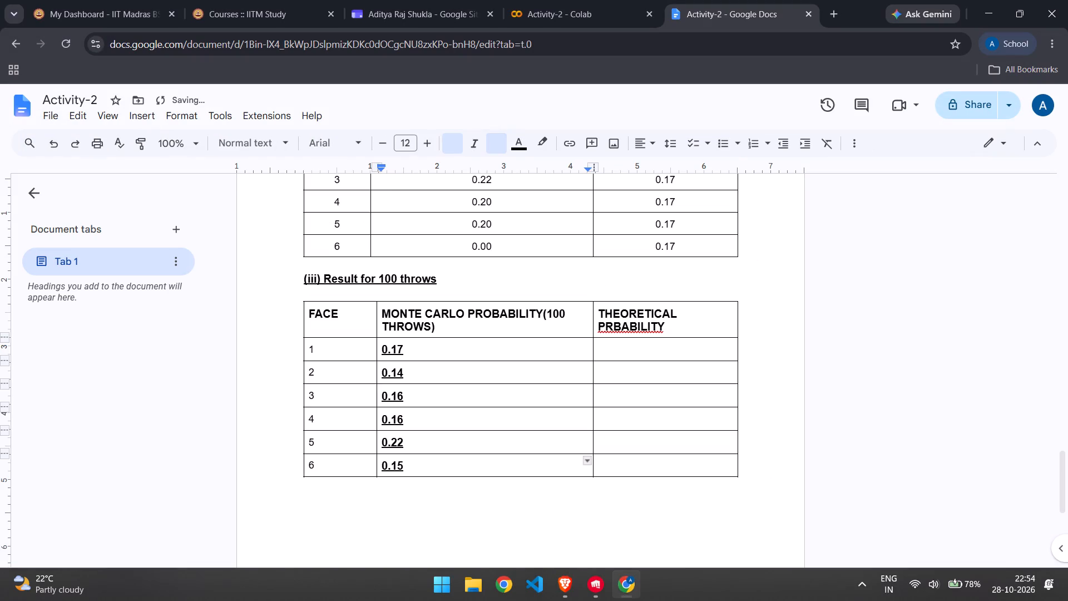
Correct the misspelled "PRBABILITY" in the third header cell to "PROBABILITY".
left_click(622, 332)
left_click(636, 299)
Enter 0.17 as the theoretical probability for all six faces in the 100-throws table.
left_click(622, 348)
key("alt+Tab")
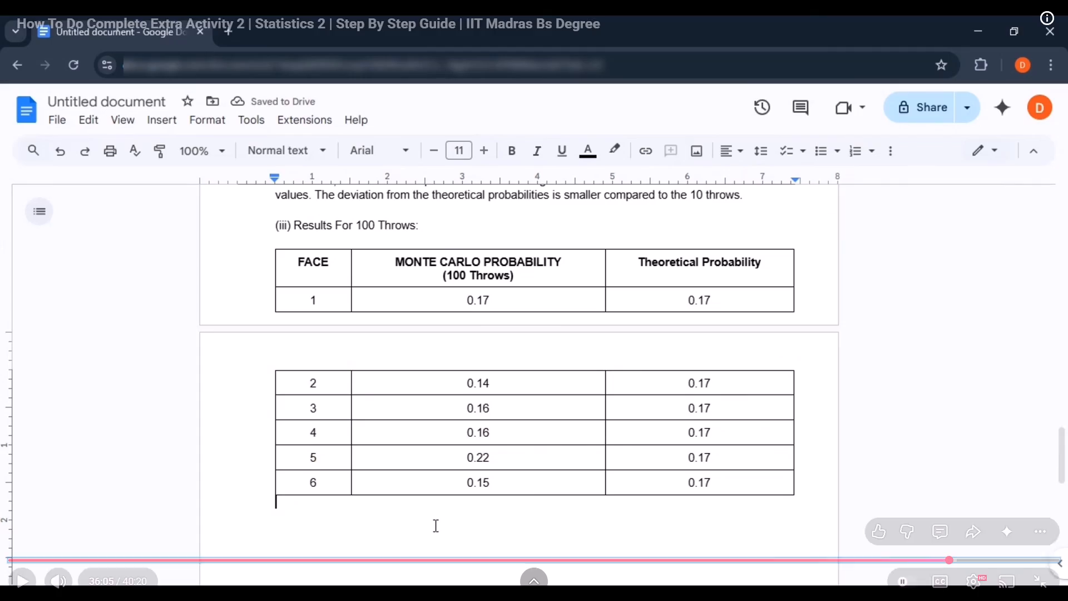
key("alt+Tab")
type("0.17")
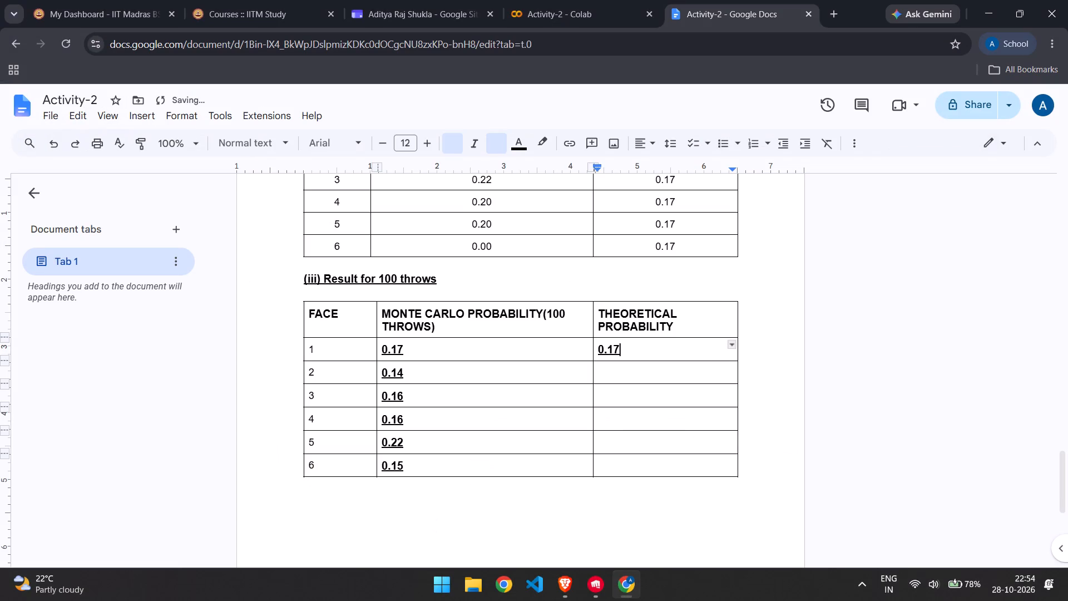
key("Down")
type("0.17")
key("Down")
type("0.17")
key("Down")
type("0.17")
key("Down")
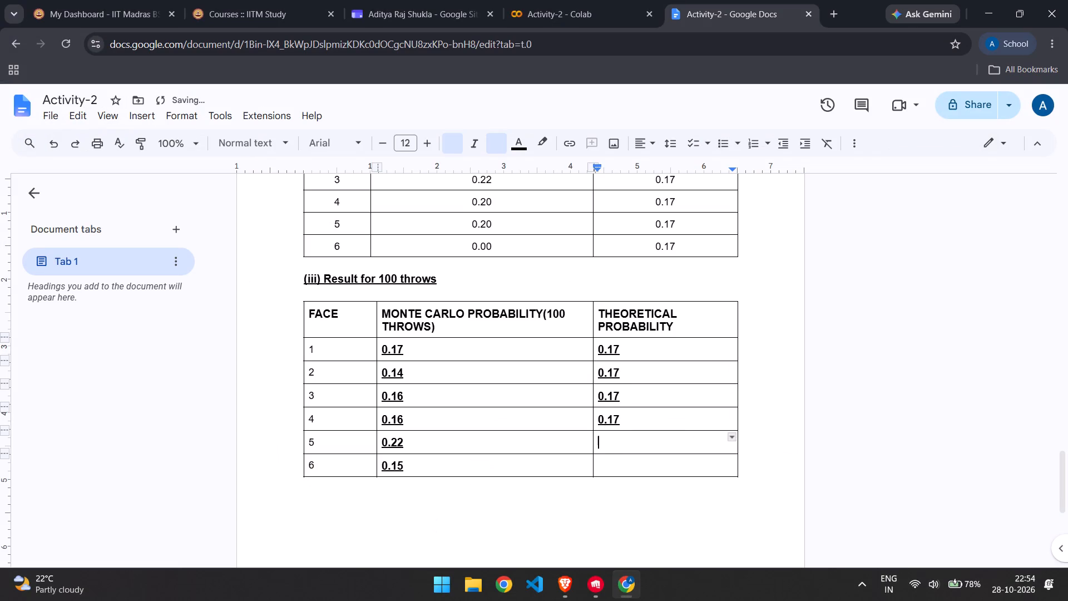
type("0.17")
key("Down")
type("0.17")
Set all Monte Carlo and theoretical probability values in the 100-throws table to size 11 without bold or underline.
left_click_drag(637, 470, 505, 447)
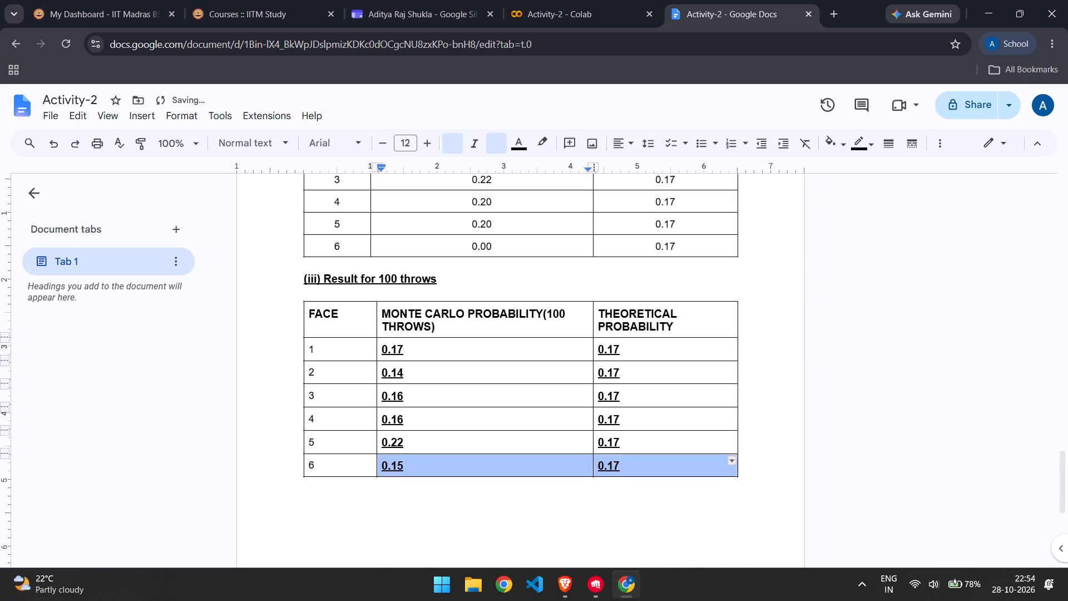
left_click_drag(505, 447, 380, 356)
left_click(381, 145)
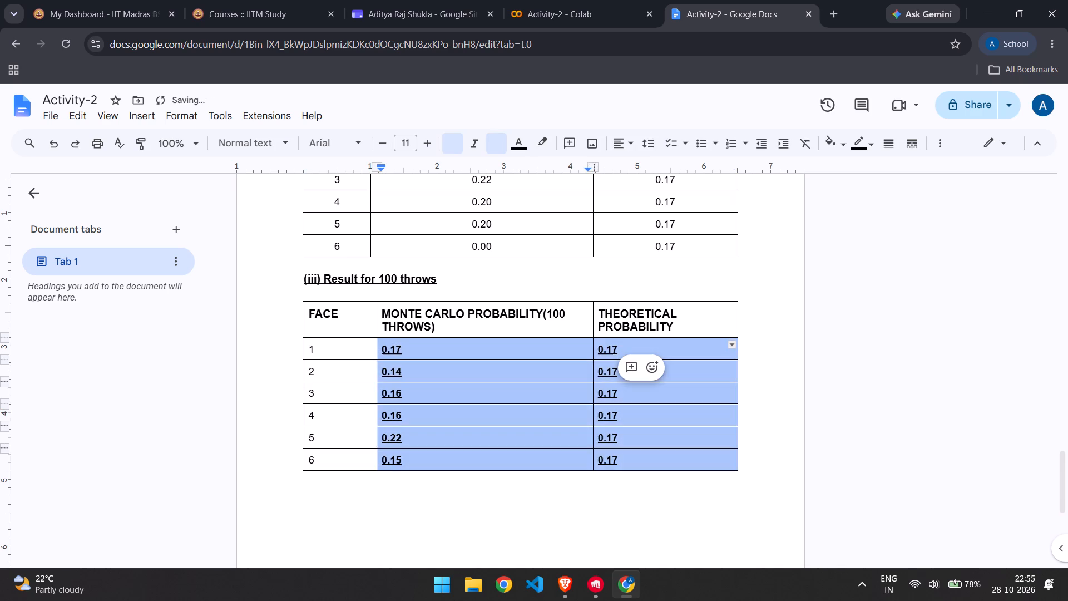
left_click(452, 140)
left_click(500, 141)
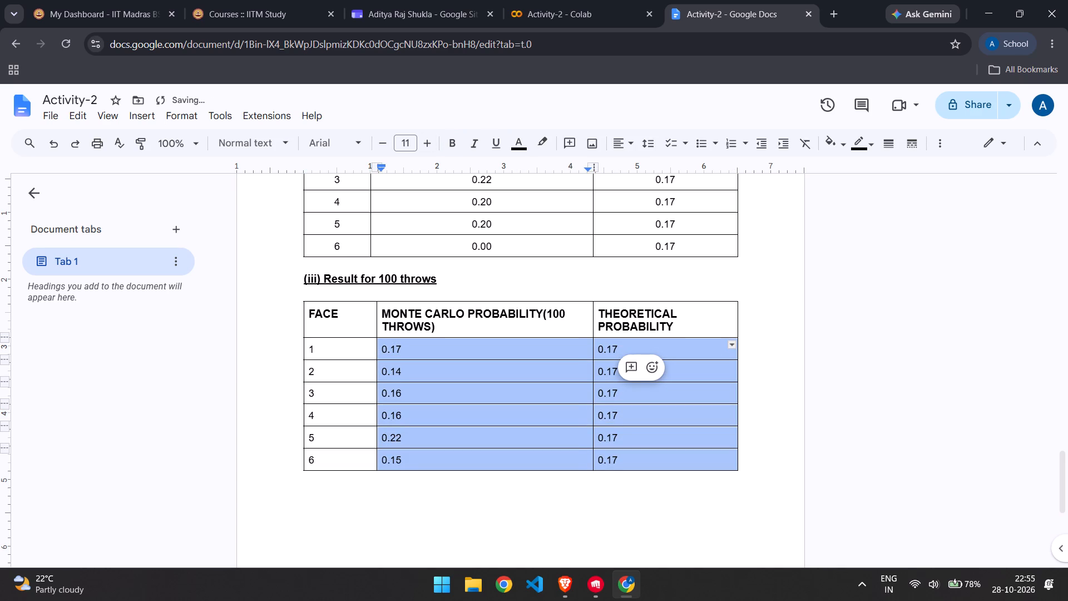
Centre-align the six face rows of the 100-throws table across all three columns.
left_click(672, 460)
left_click_drag(683, 462, 343, 361)
left_click(343, 360)
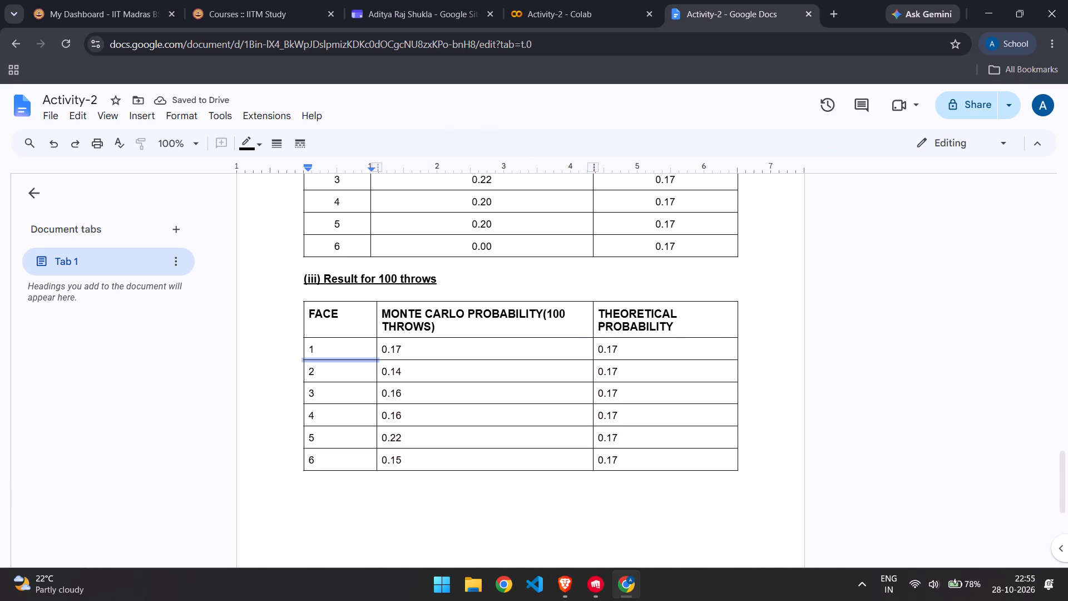
left_click_drag(662, 461, 303, 339)
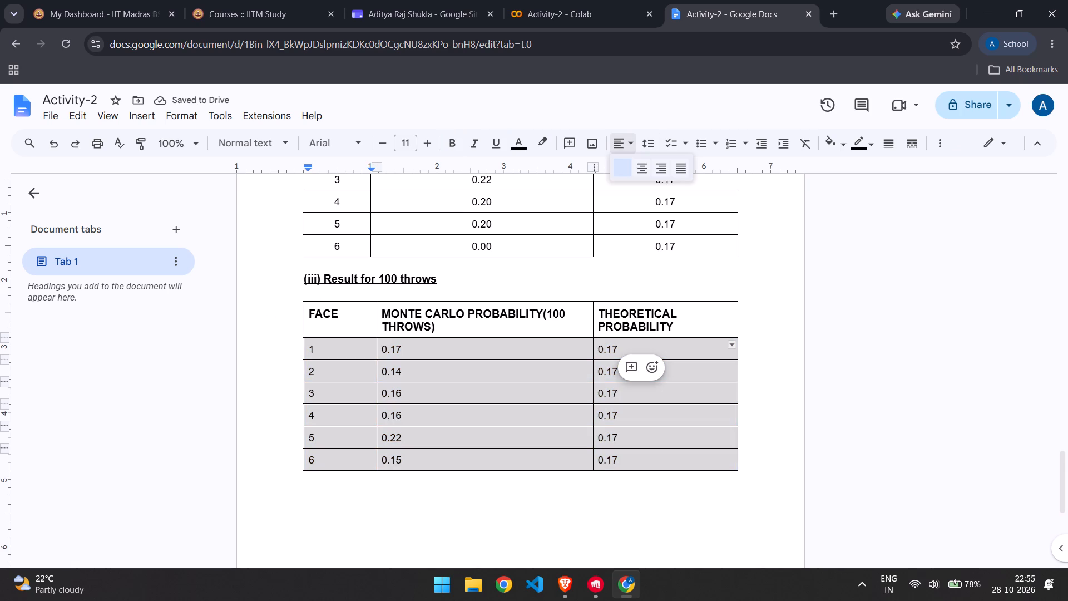
left_click(630, 143)
left_click(640, 173)
Centre-align the header row of the 100-throws table.
left_click(687, 334)
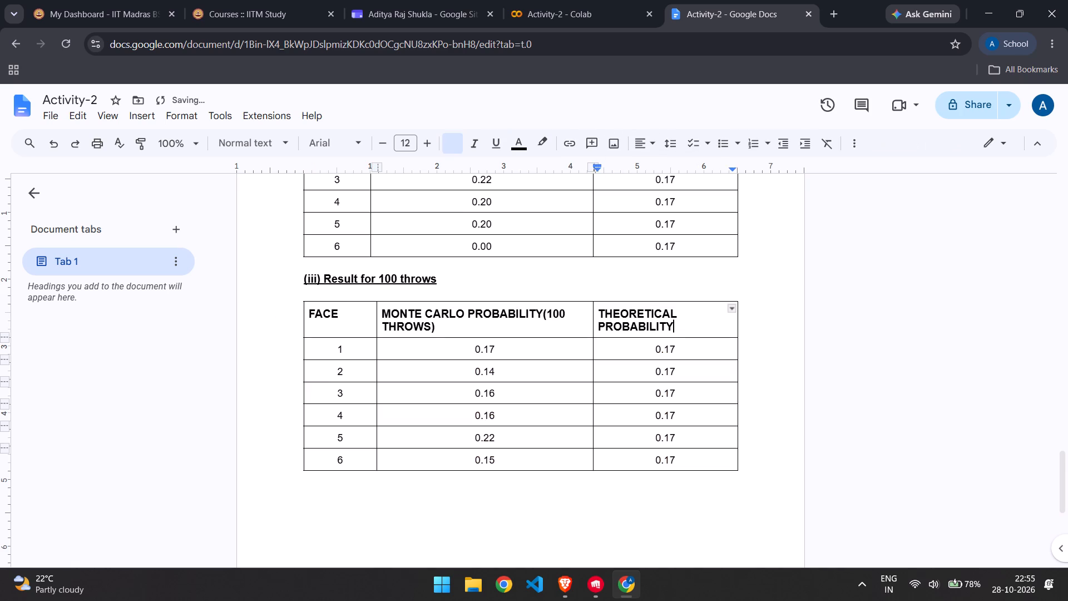
left_click_drag(692, 330, 357, 317)
left_click(627, 141)
left_click(645, 161)
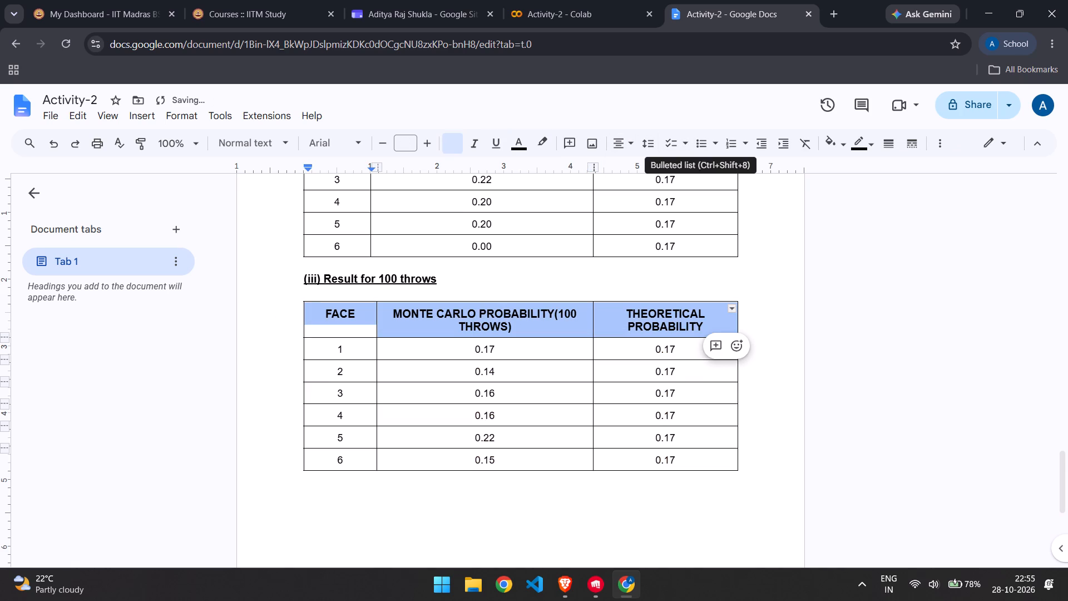
Skim the tutorial video for the text following the 100-throws table and the Conclusion section, pausing where both are in view.
key("alt+Tab")
key("space")
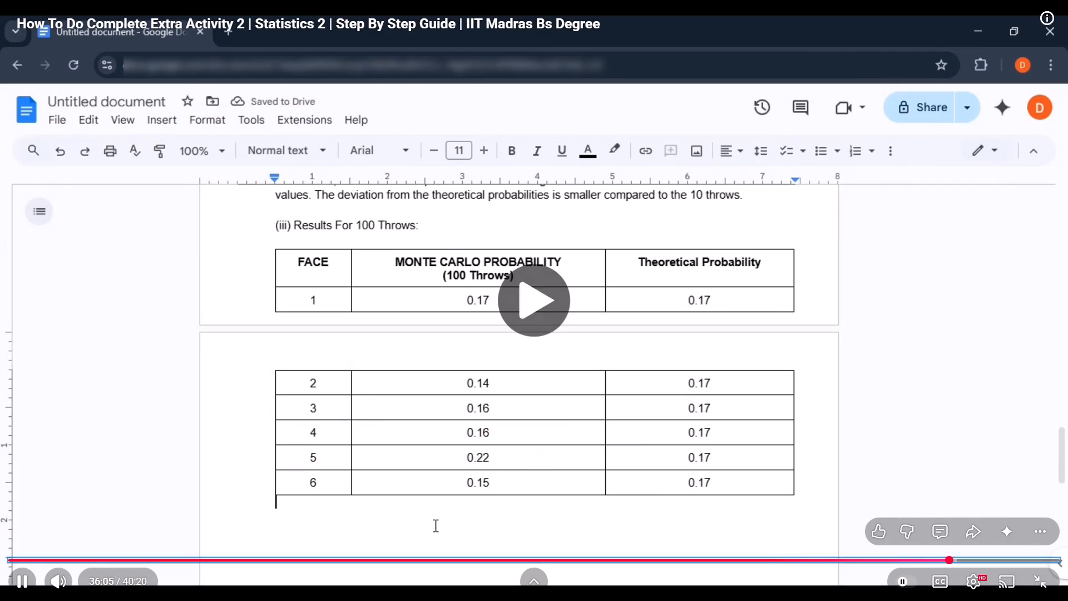
key("Right")
key("Right")
key("Right")
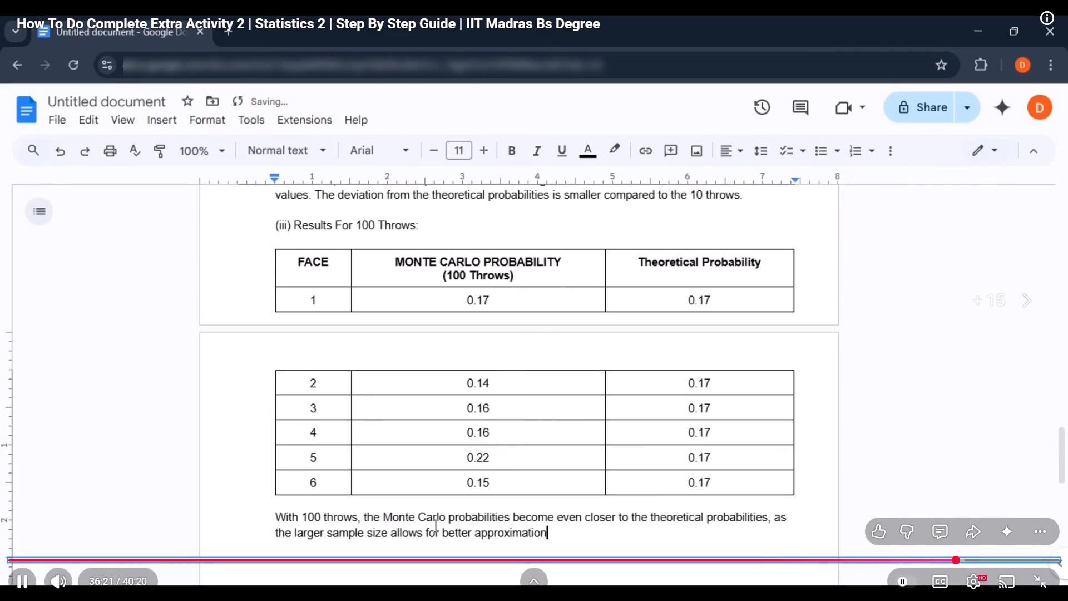
key("Right")
key("Right")
key("Right")
key("Right")
key("Right")
key("Right")
key("Right")
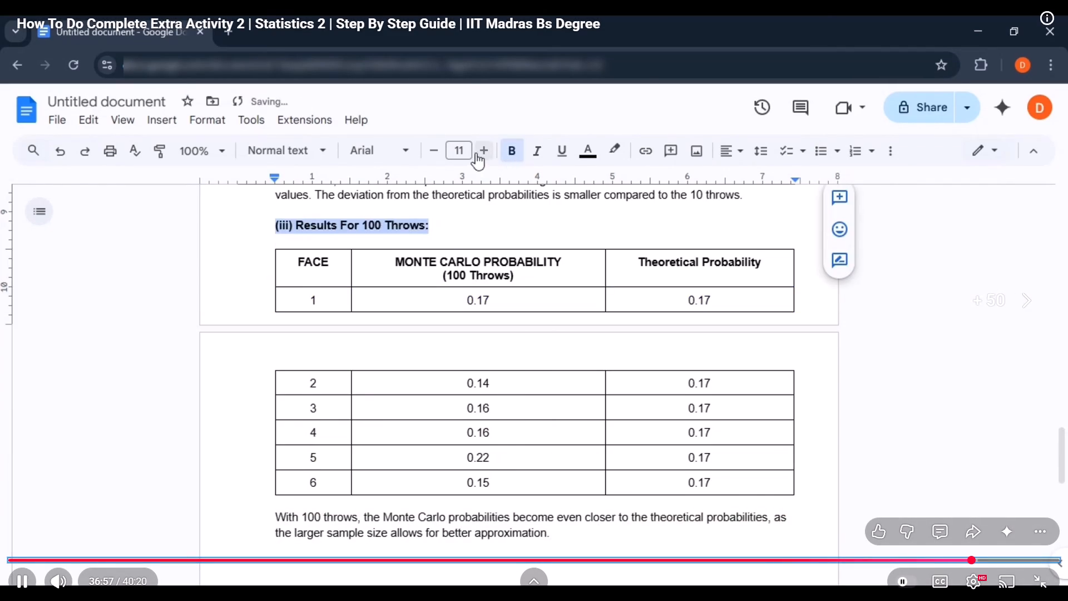
key("Right")
key("Right")
key("Right")
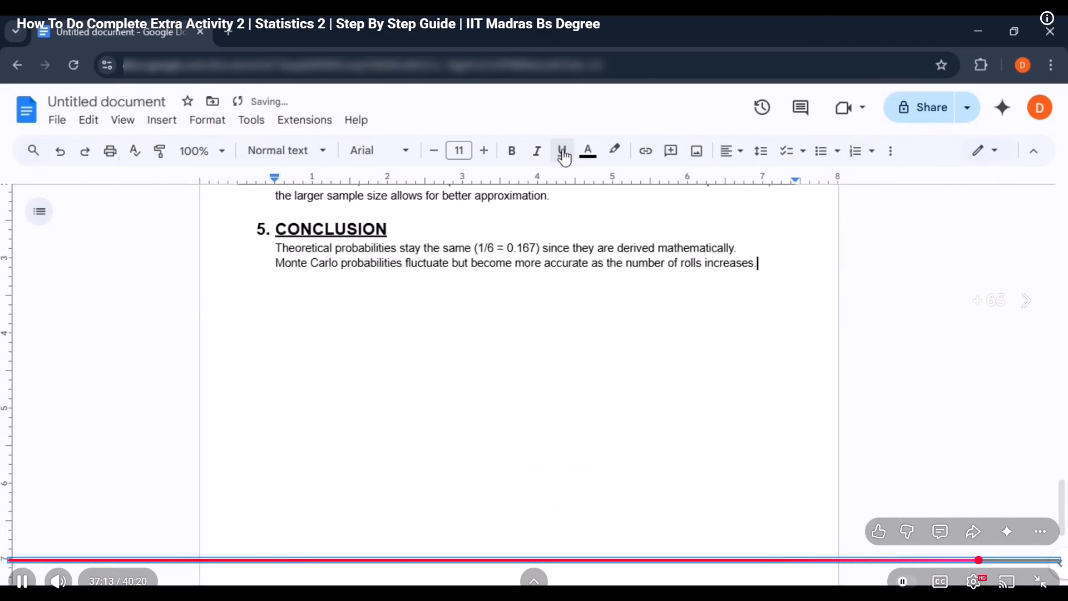
key("Left")
key("Left")
key("Right")
key("Right")
key("Right")
key("Right")
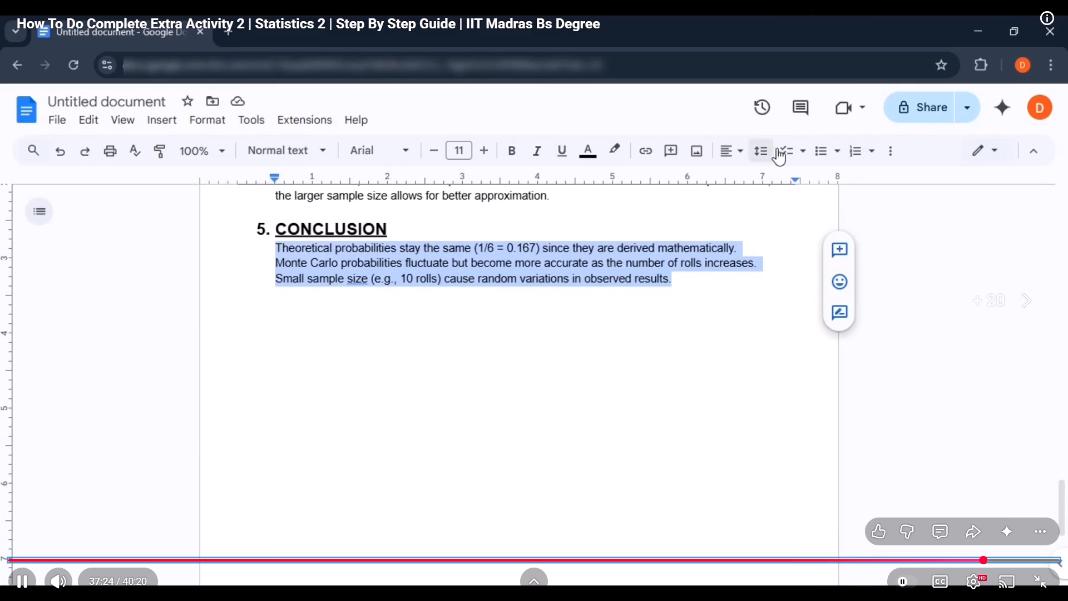
key("Right")
key("Right")
key("Right")
key("Right")
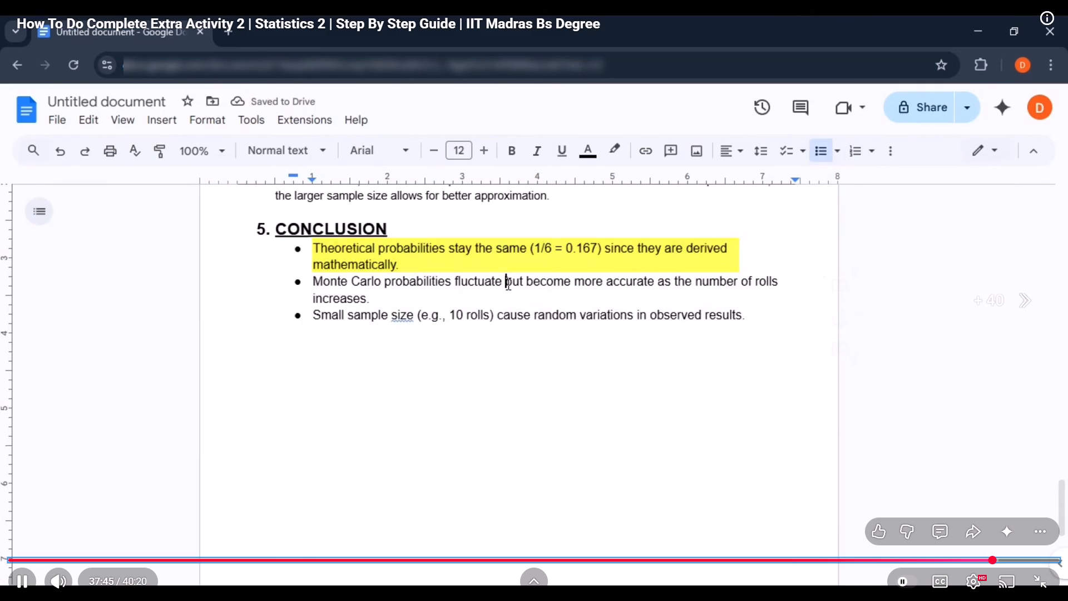
key("Right")
key("Right")
key("Right")
key("Right")
key("Right")
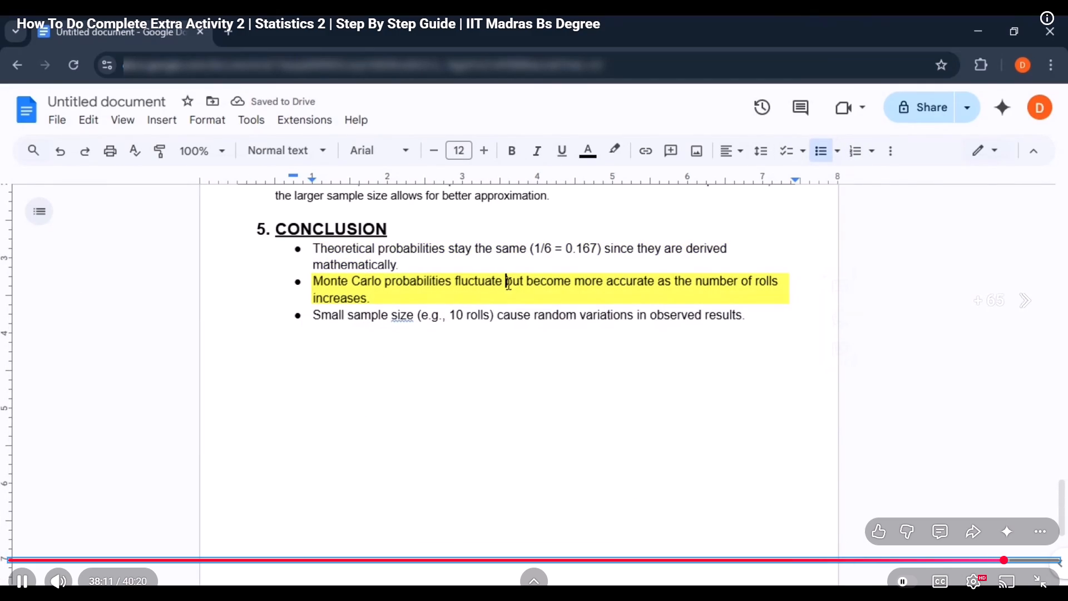
key("Right")
key("Right")
key("Right")
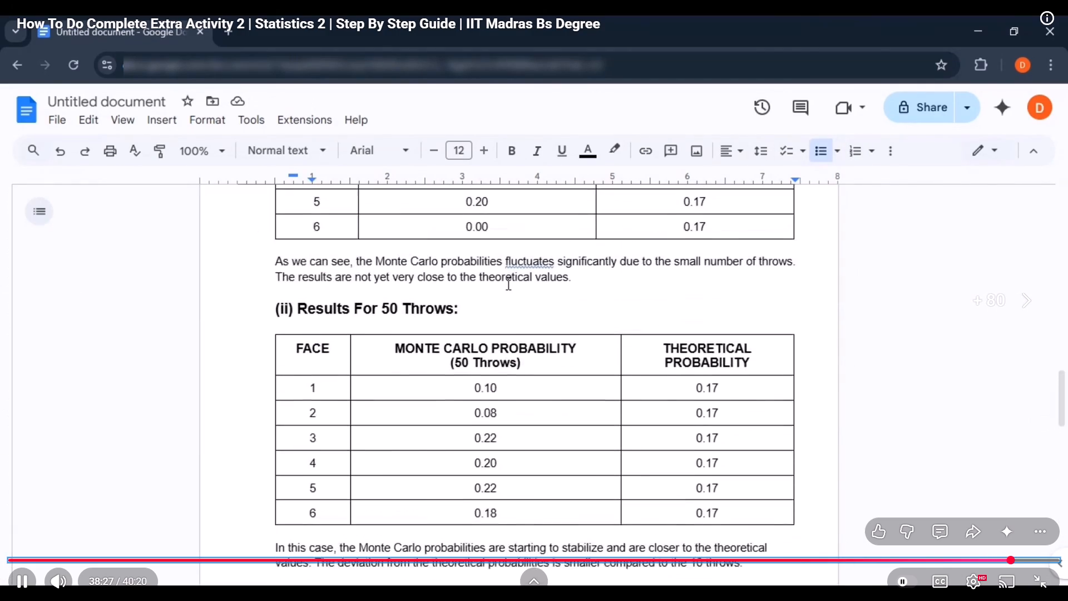
key("Left")
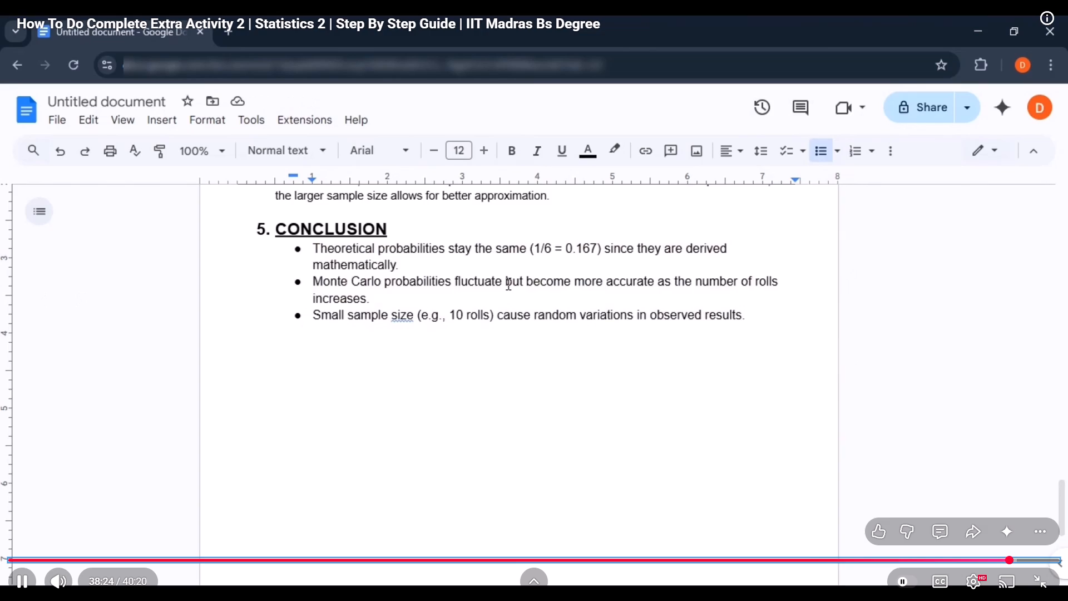
key("space")
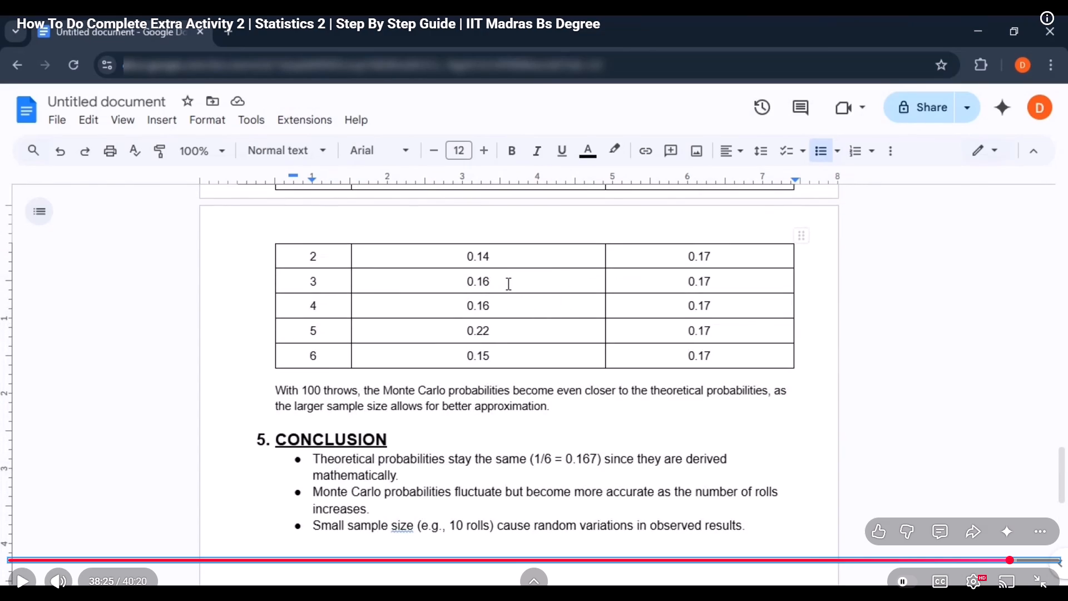
Extract the 100-throws remark and Conclusion text from the paused video frame and paste it below the 100-throws table in Google Docs.
key("Delete")
key("shift+super+s")
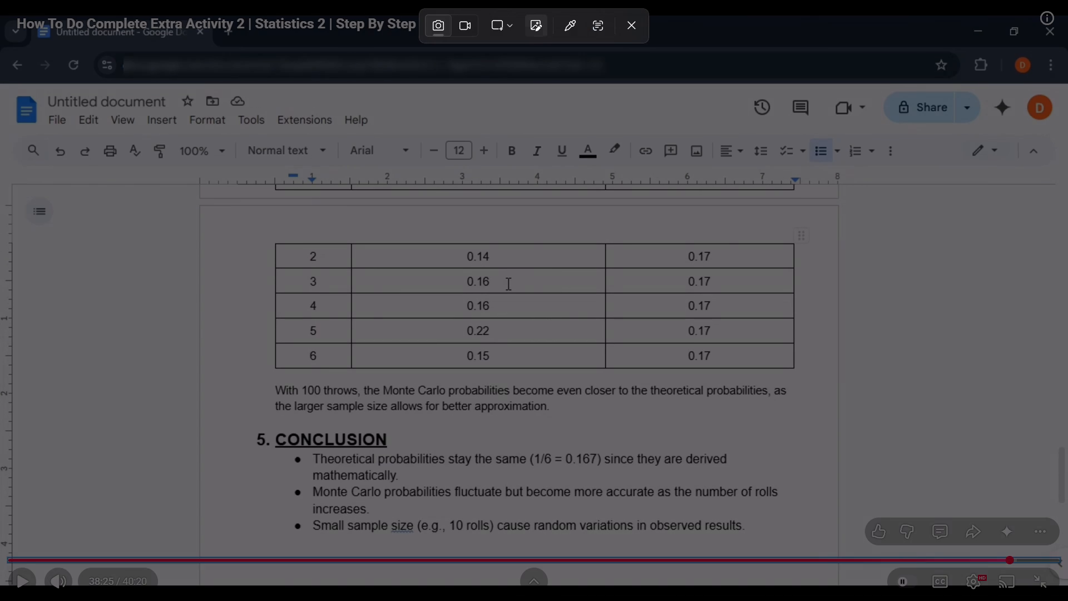
left_click(597, 28)
left_click_drag(245, 375, 854, 546)
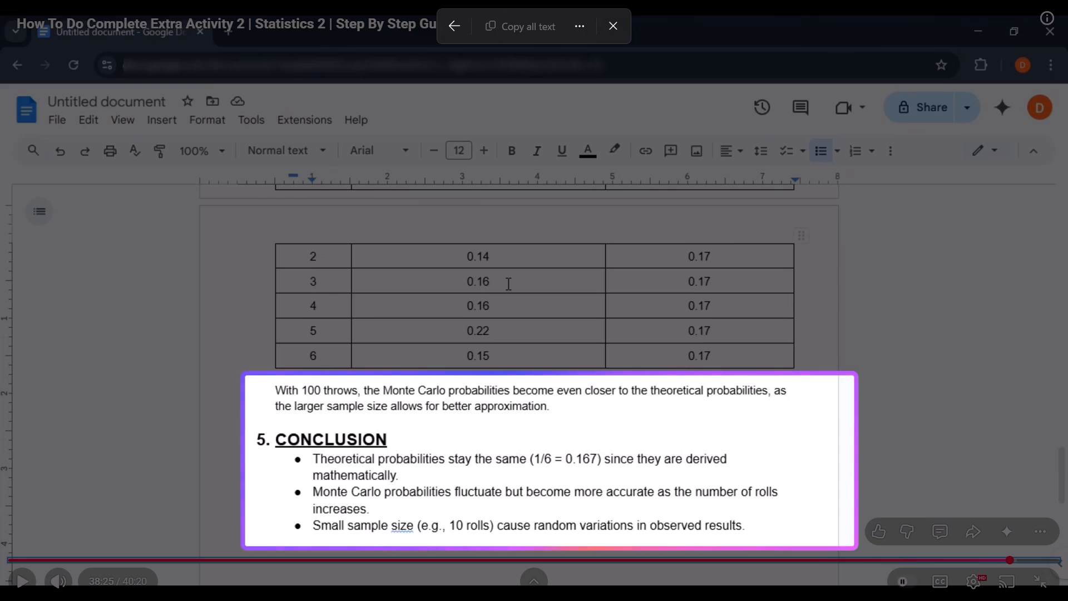
left_click(535, 32)
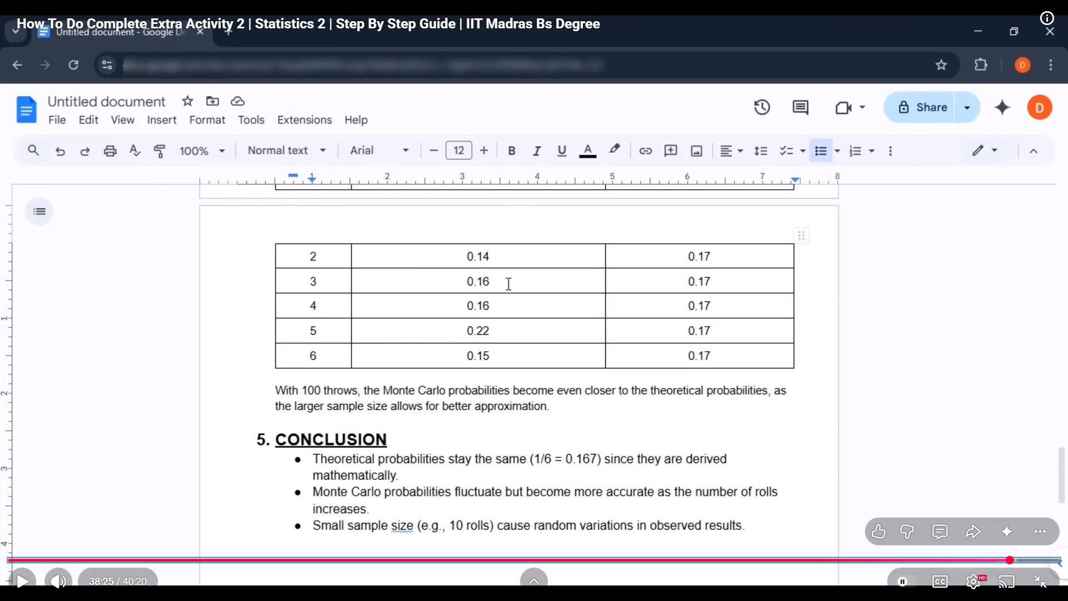
key("alt+Tab")
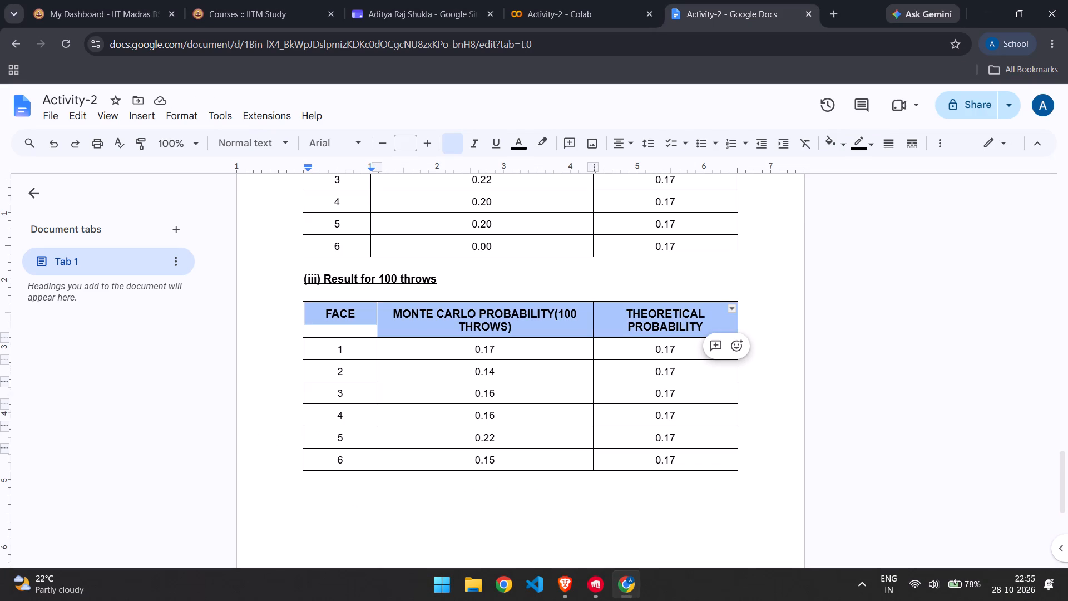
left_click(718, 530)
left_click(646, 495)
key("ctrl+v")
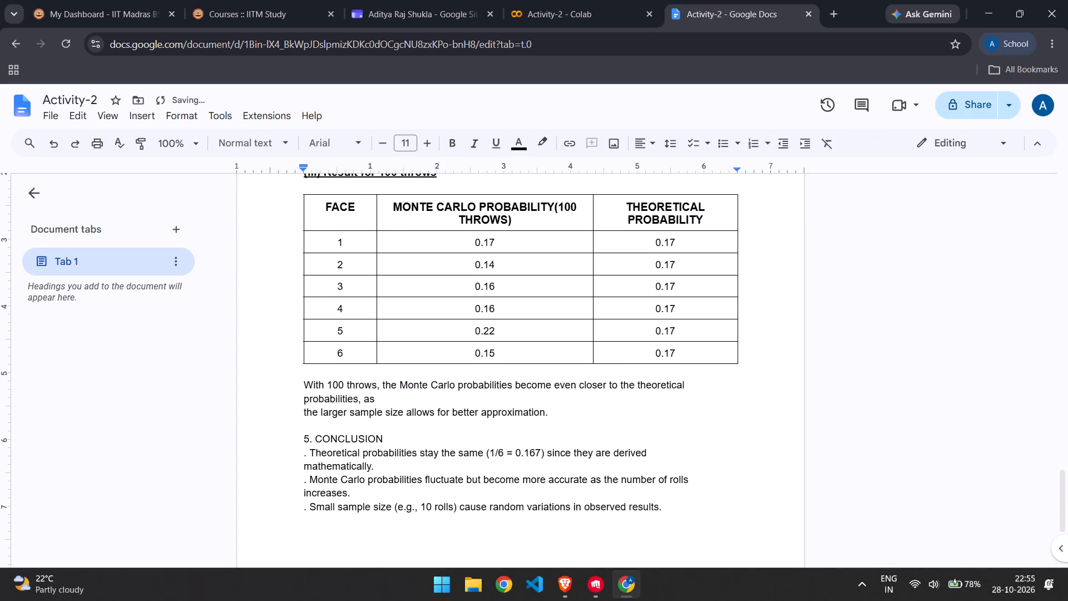
Delete the stray leading dots and spaces from the three statements under the conclusion heading.
left_click(315, 455)
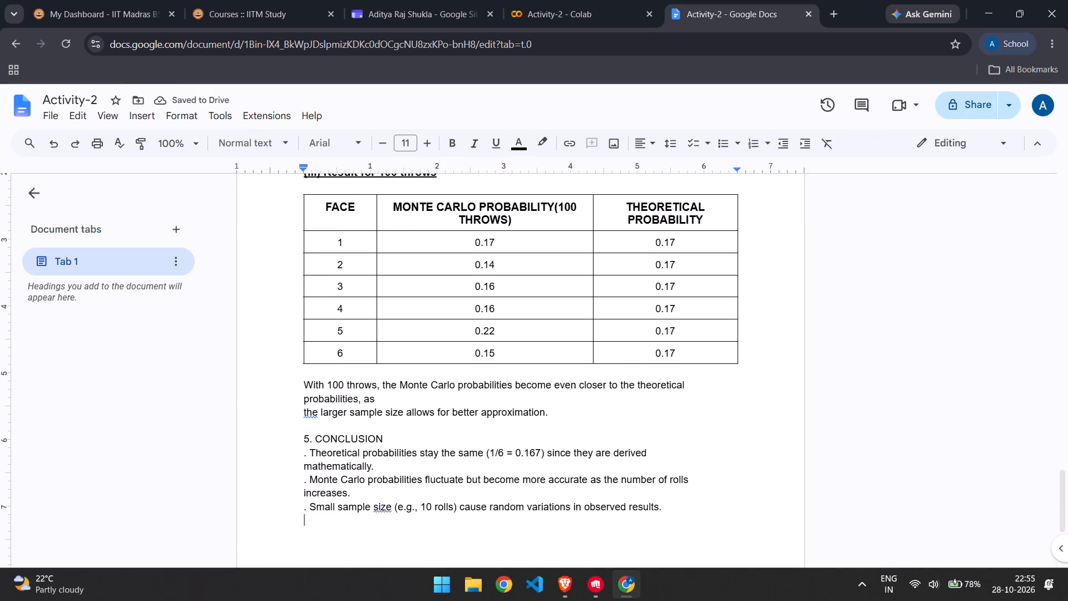
left_click(310, 455)
key("BackSpace")
key("BackSpace")
left_click(309, 480)
key("BackSpace")
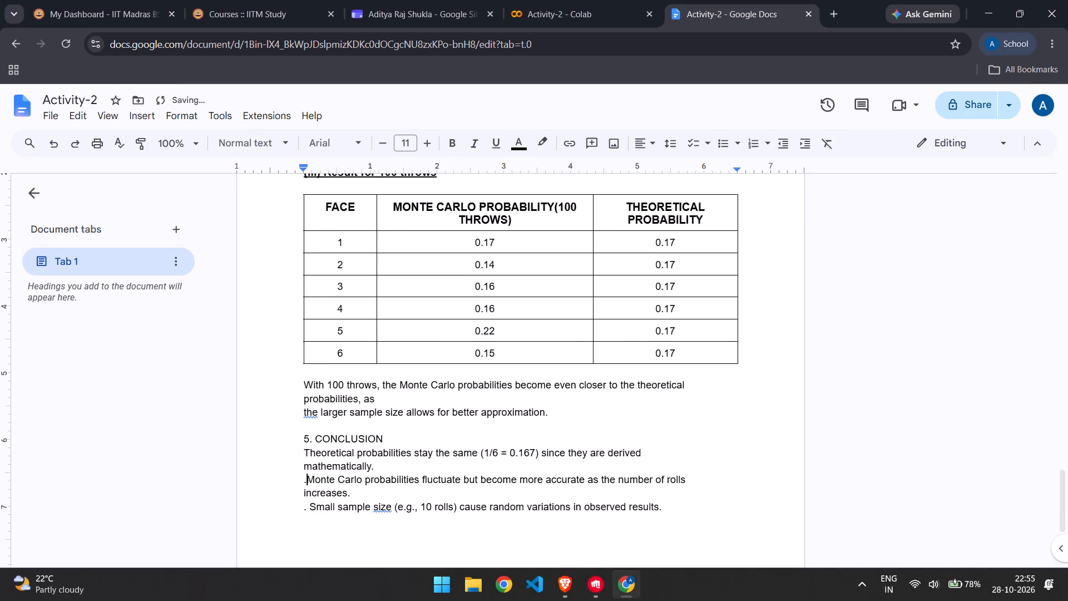
key("BackSpace")
left_click(311, 508)
key("BackSpace")
key("BackSpace")
Format the heading "5. CONCLUSION" as size 13, bold and underlined.
left_click_drag(666, 509, 633, 508)
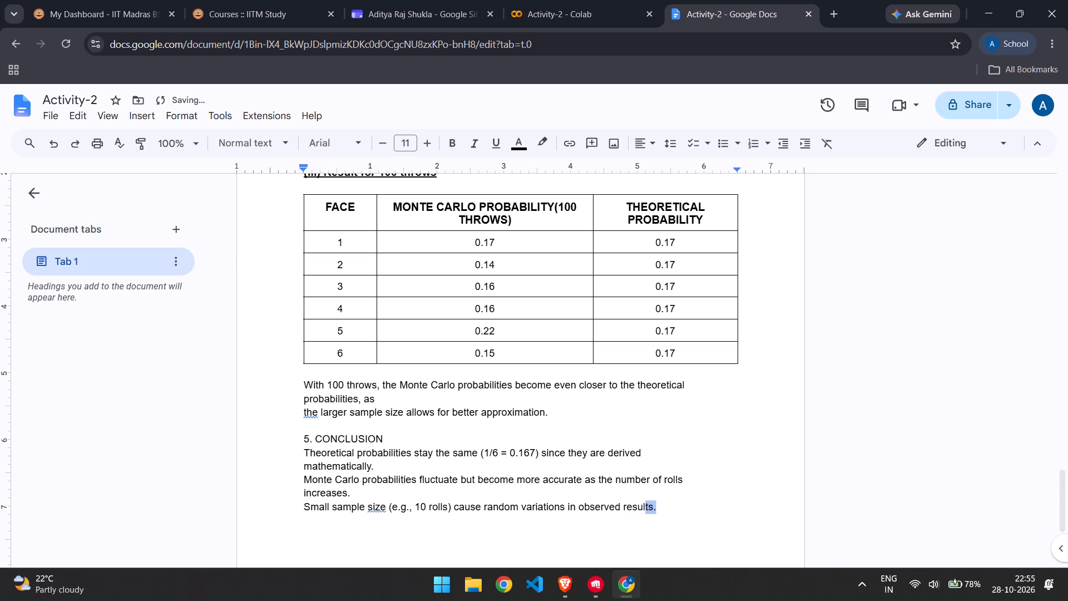
left_click_drag(633, 508, 294, 457)
left_click_drag(416, 432, 331, 443)
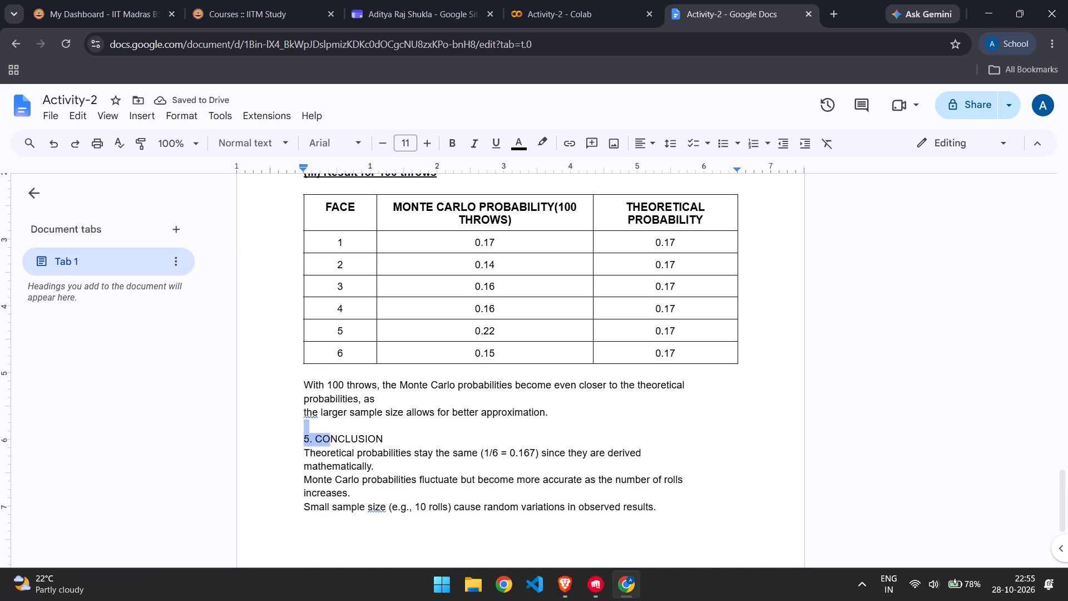
left_click_drag(331, 443, 388, 443)
double_click(422, 146)
left_click(461, 140)
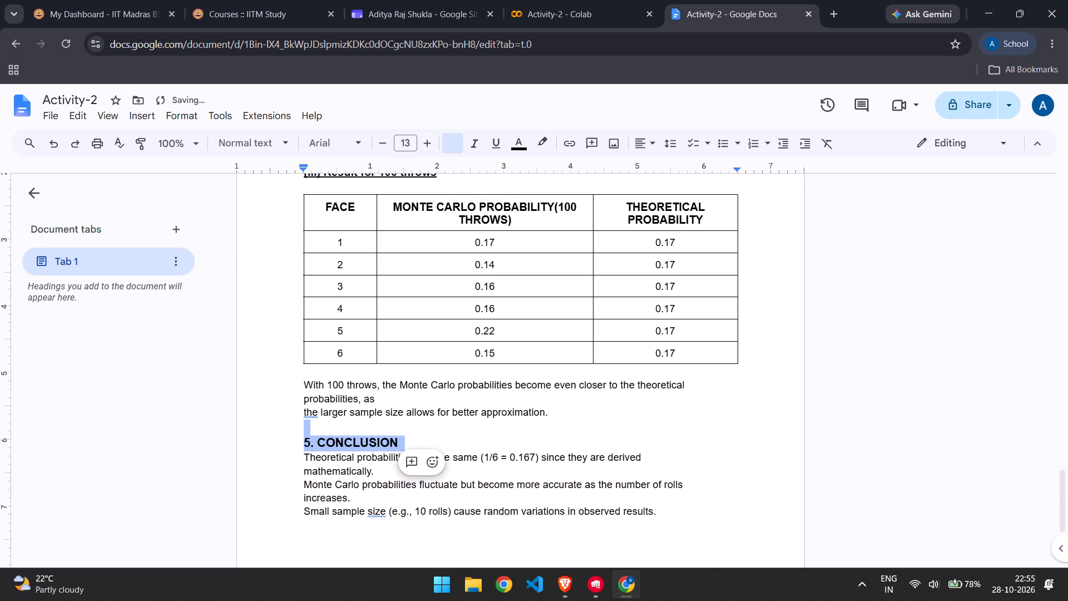
left_click(500, 145)
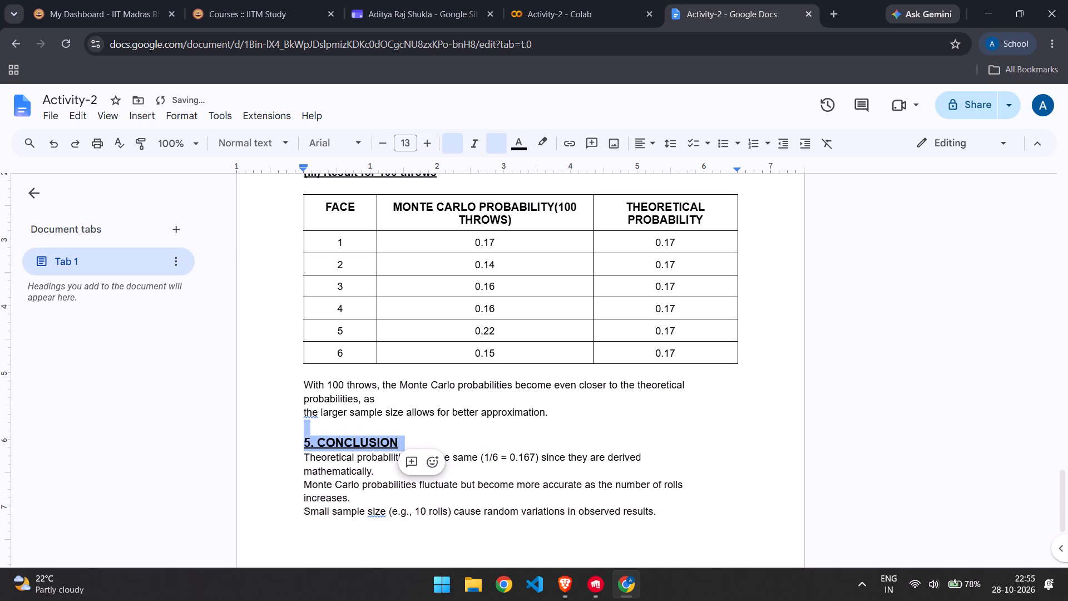
key("alt+Tab")
key("alt+Tab")
Join the broken line in the 100-throws remark so "probabilities, as" continues directly with "the larger sample size".
left_click(305, 417)
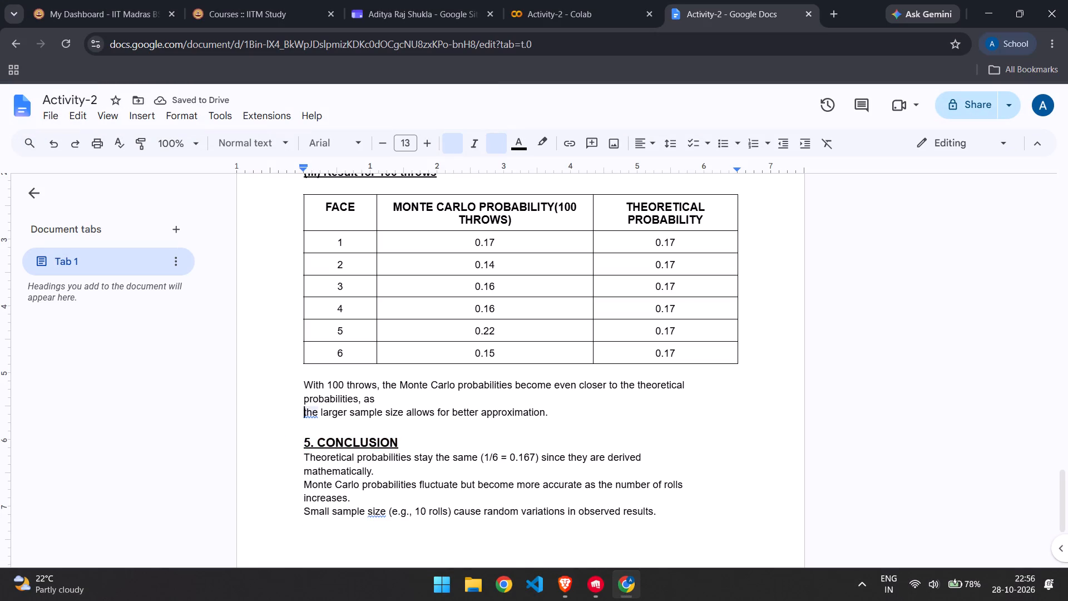
key("BackSpace")
key("space")
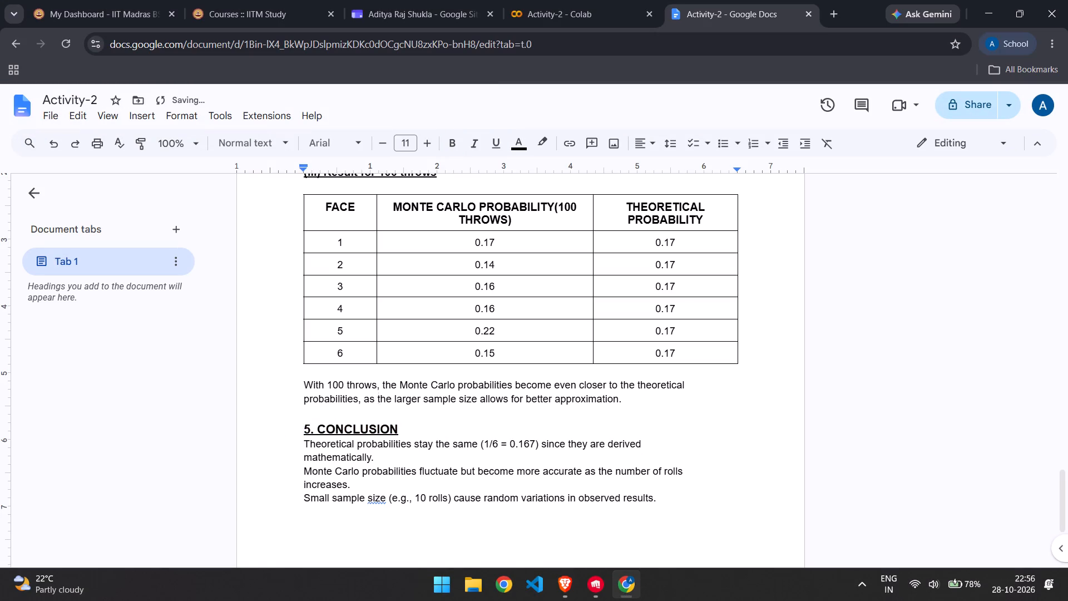
Format all lines of text under the "5. CONCLUSION" heading as a bulleted list.
left_click_drag(673, 497, 291, 446)
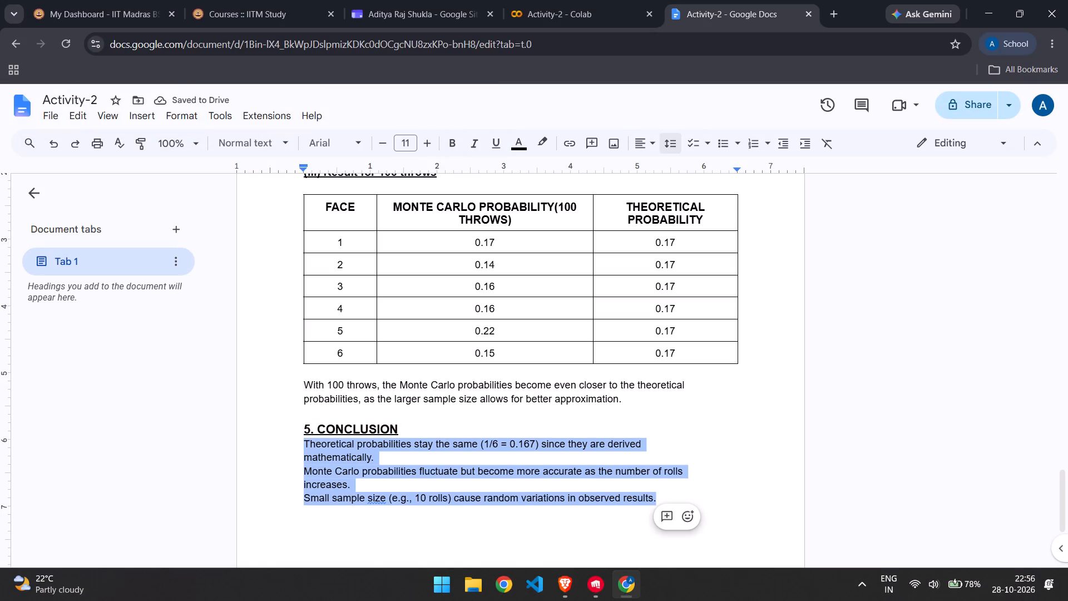
left_click(654, 143)
left_click(676, 140)
left_click(694, 139)
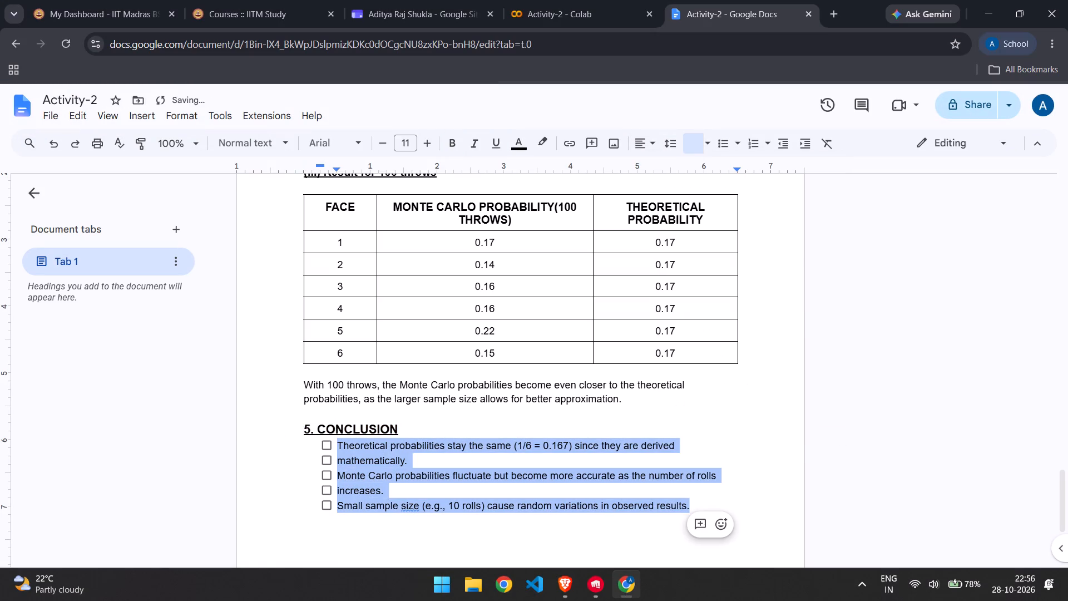
key("ctrl+z")
left_click(722, 142)
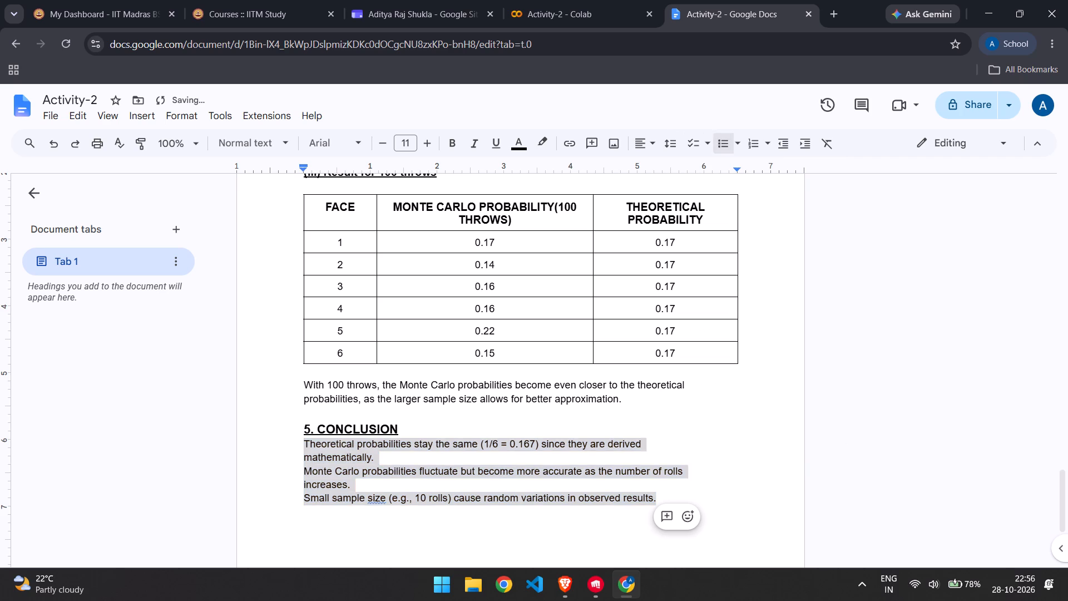
left_click(457, 398)
key("alt+grave")
key("alt+Tab")
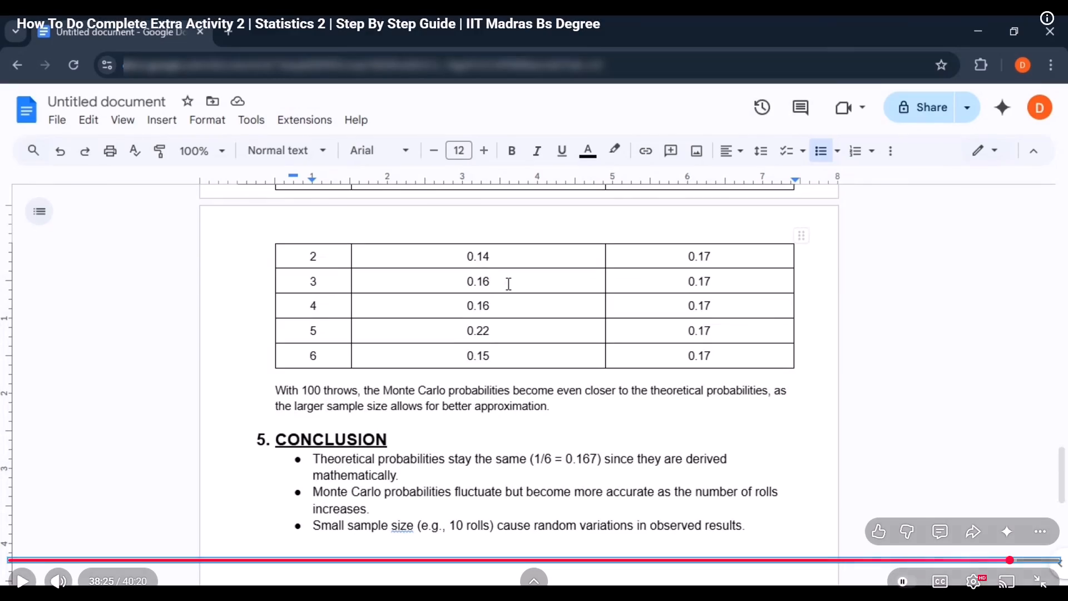
key("alt+Tab")
Remove the extra bullets before "increases." and "mathematically." in the conclusion list.
left_click(340, 480)
left_click(337, 480)
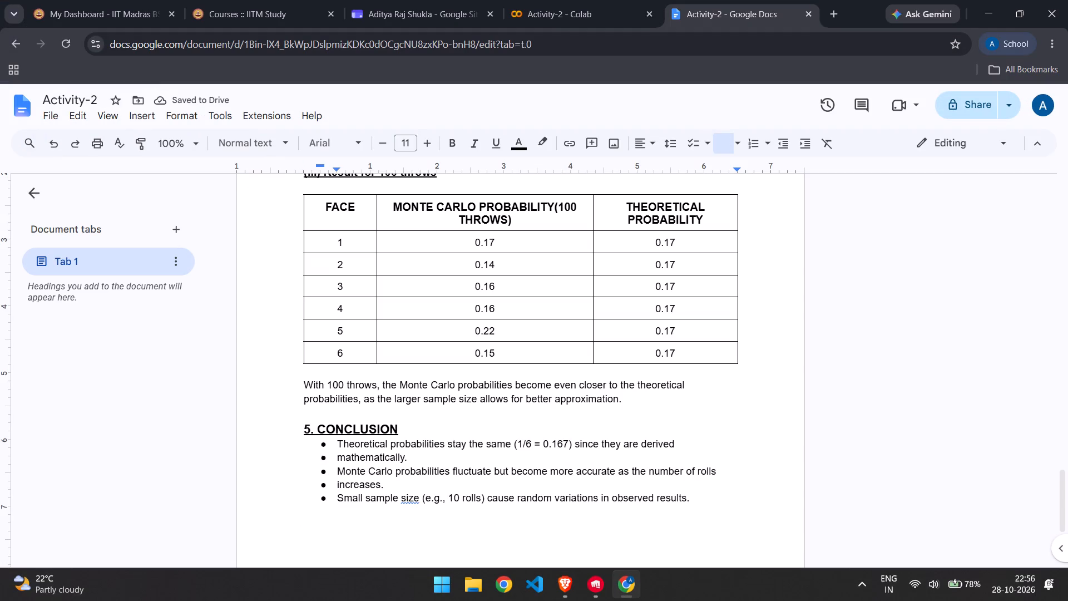
key("BackSpace")
left_click(339, 456)
key("BackSpace")
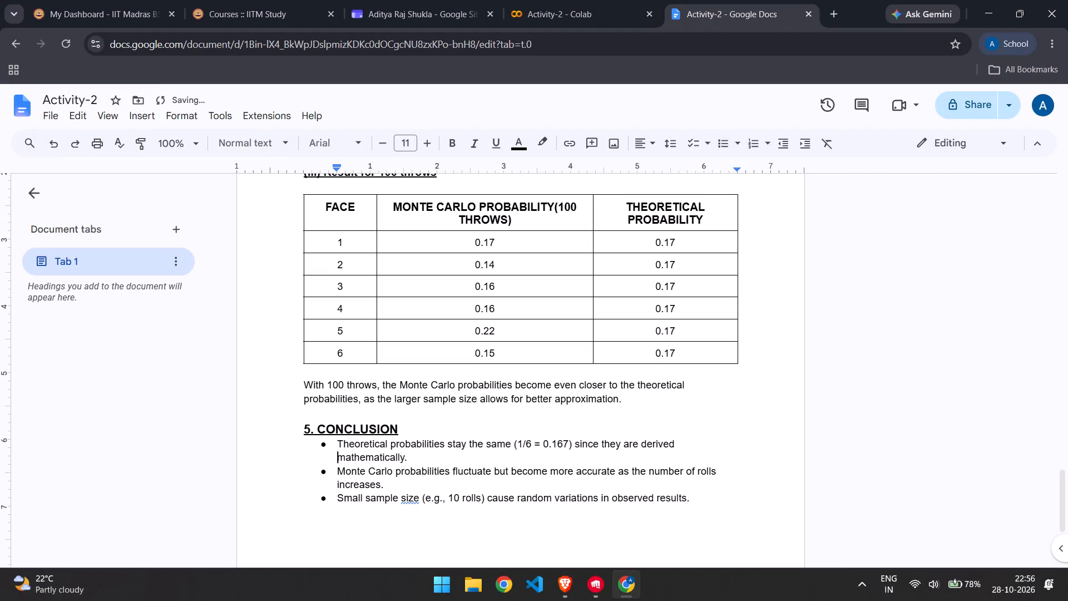
Play the tutorial video in Brave past the conclusion section to check what to do with the finished document.
key("alt+Tab")
key("space")
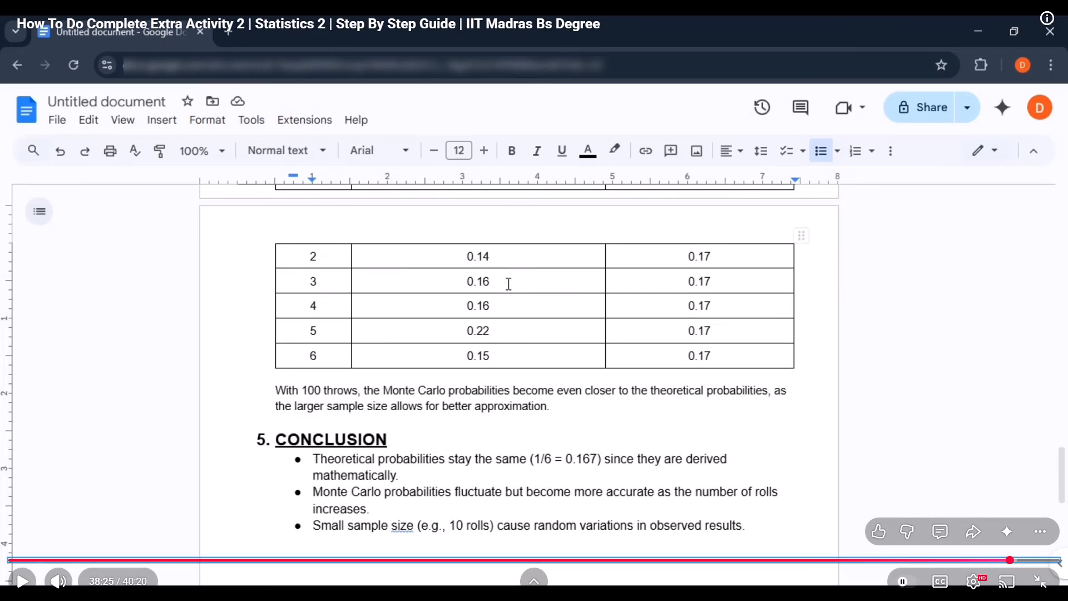
key("Right")
key("Right")
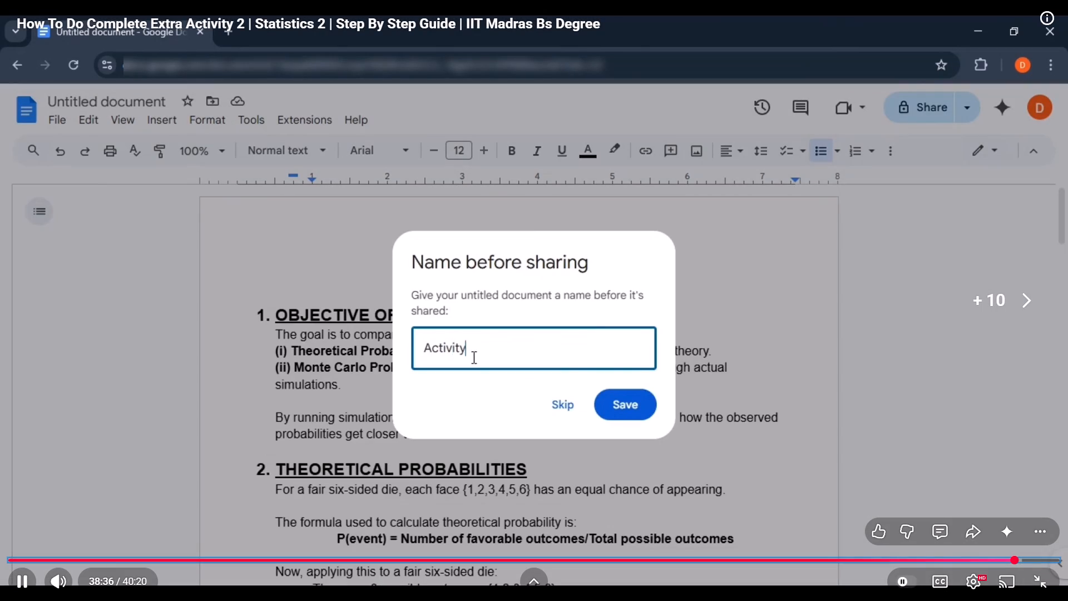
key("alt+Tab")
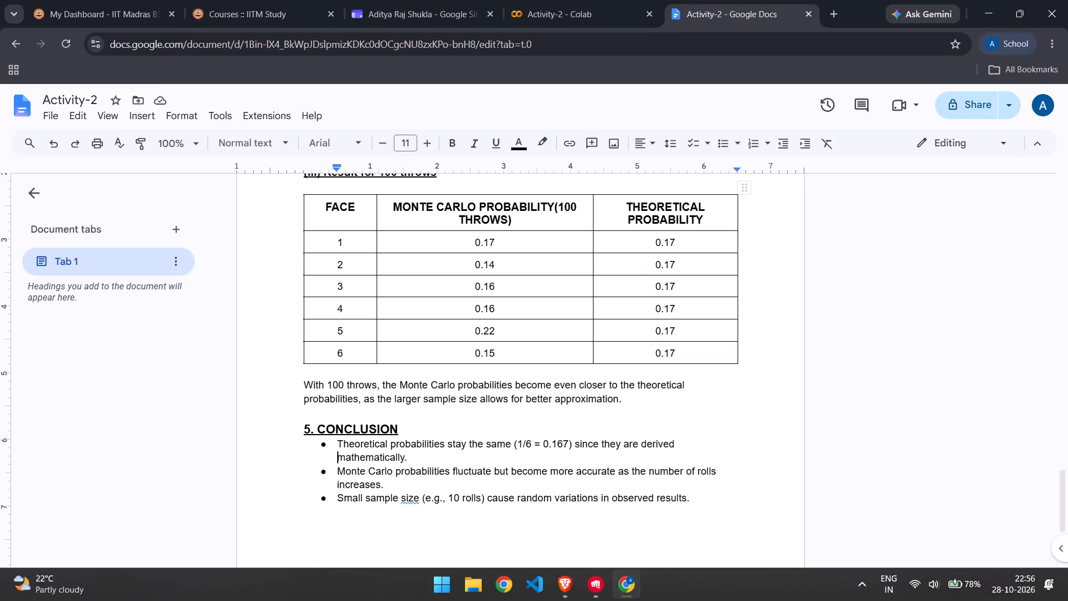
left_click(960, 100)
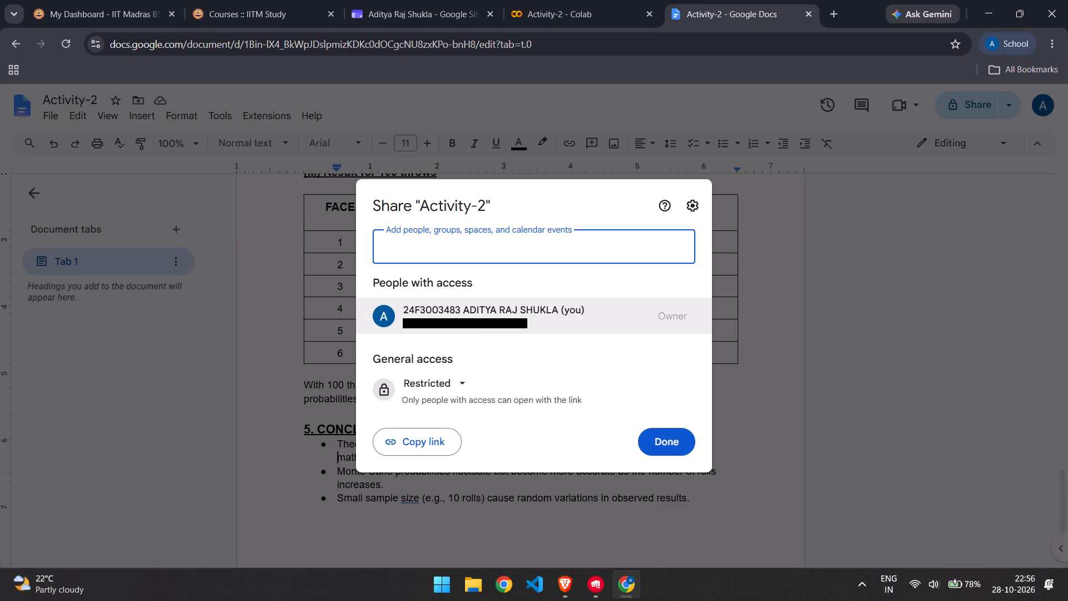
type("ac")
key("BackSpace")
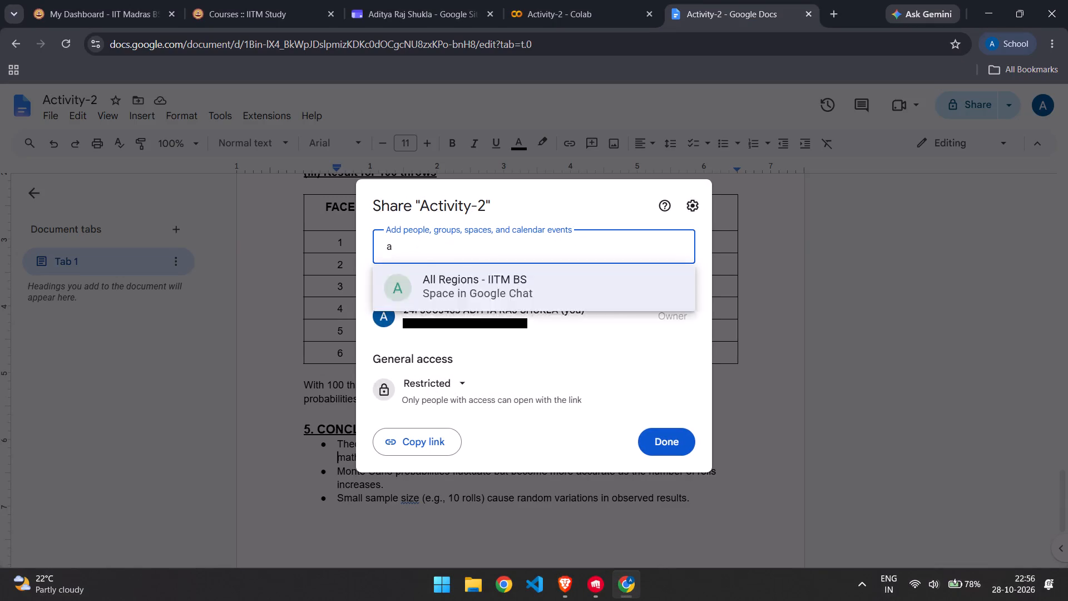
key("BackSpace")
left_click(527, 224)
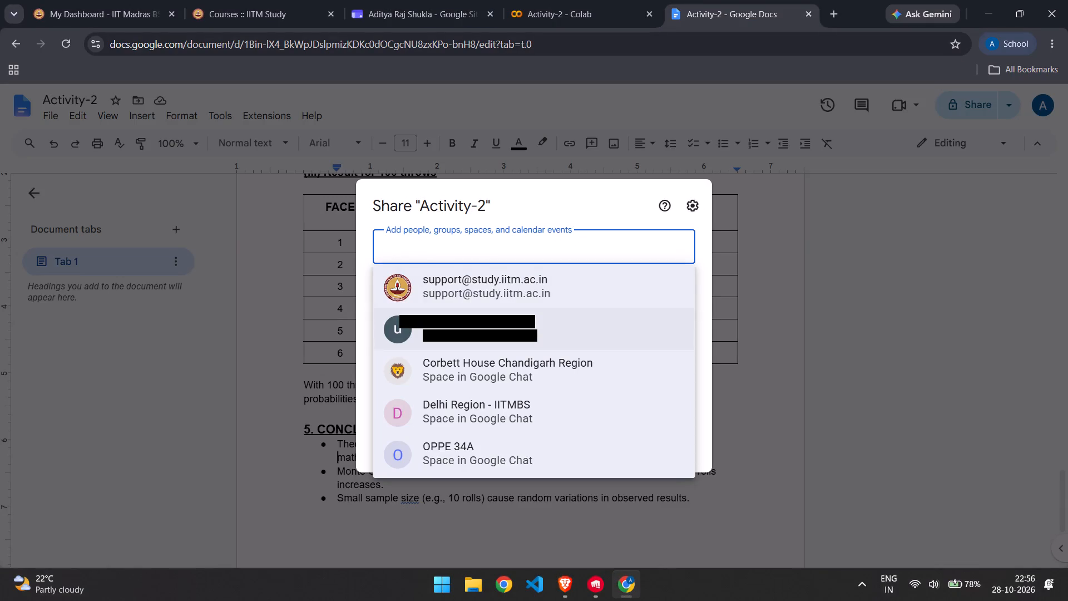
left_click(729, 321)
Set the Activity-2 document's general access to "Anyone with the link" and copy its sharing link.
left_click(951, 110)
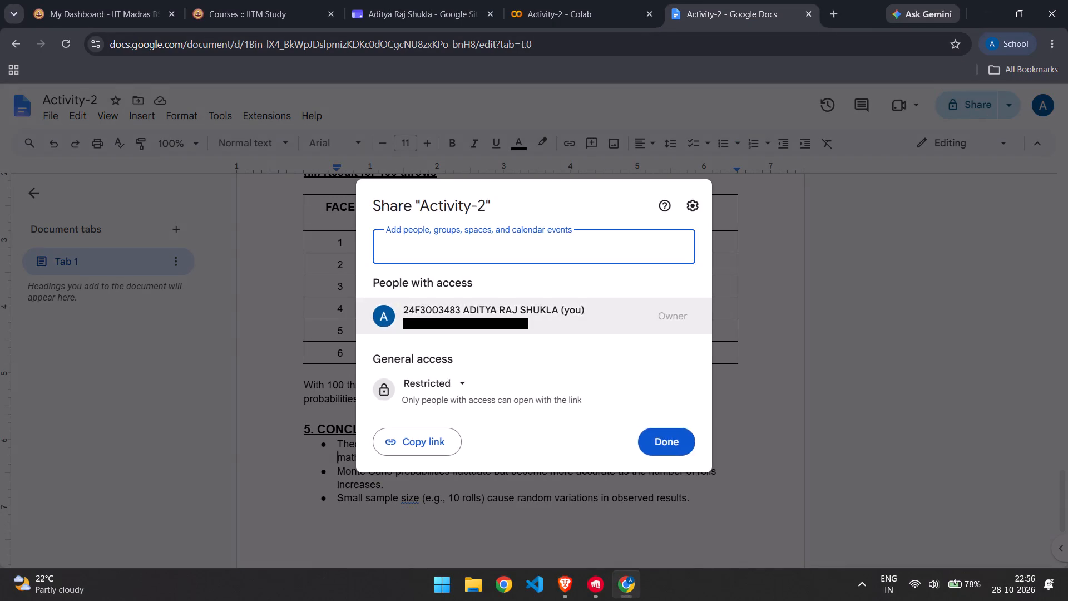
left_click(483, 382)
left_click(428, 379)
left_click(482, 501)
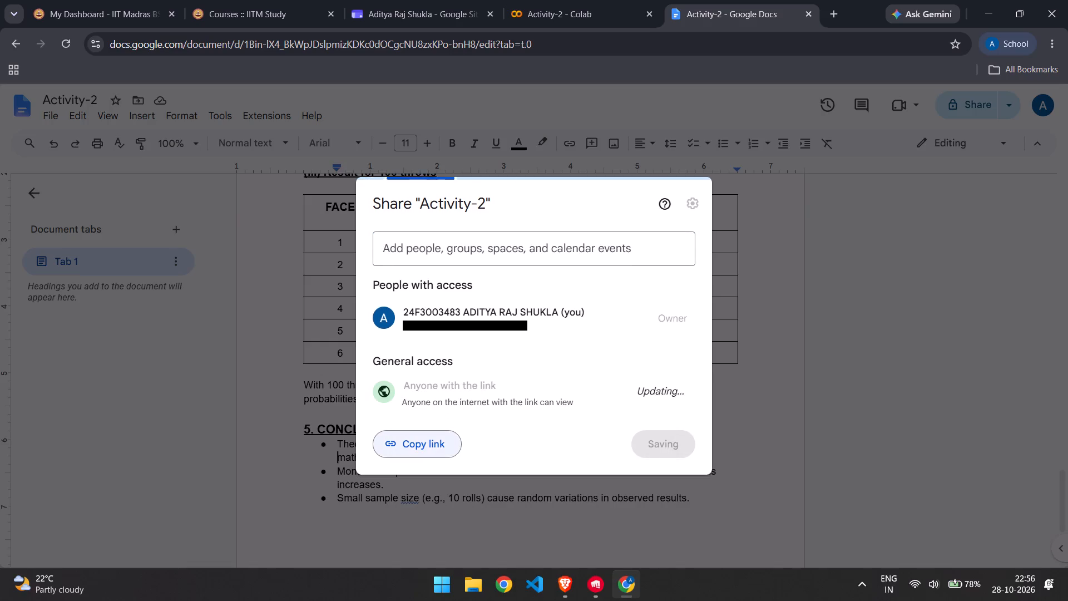
left_click(409, 444)
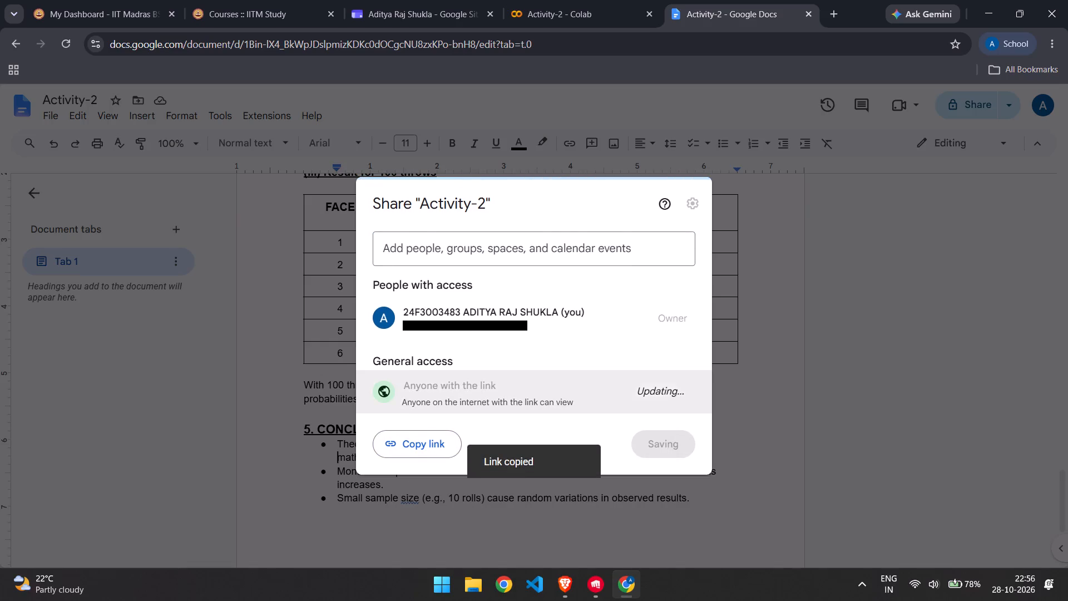
Embed the Activity-2 document by its copied URL in the Student Portfolio page in Google Sites.
left_click(441, 0)
left_click(204, 370)
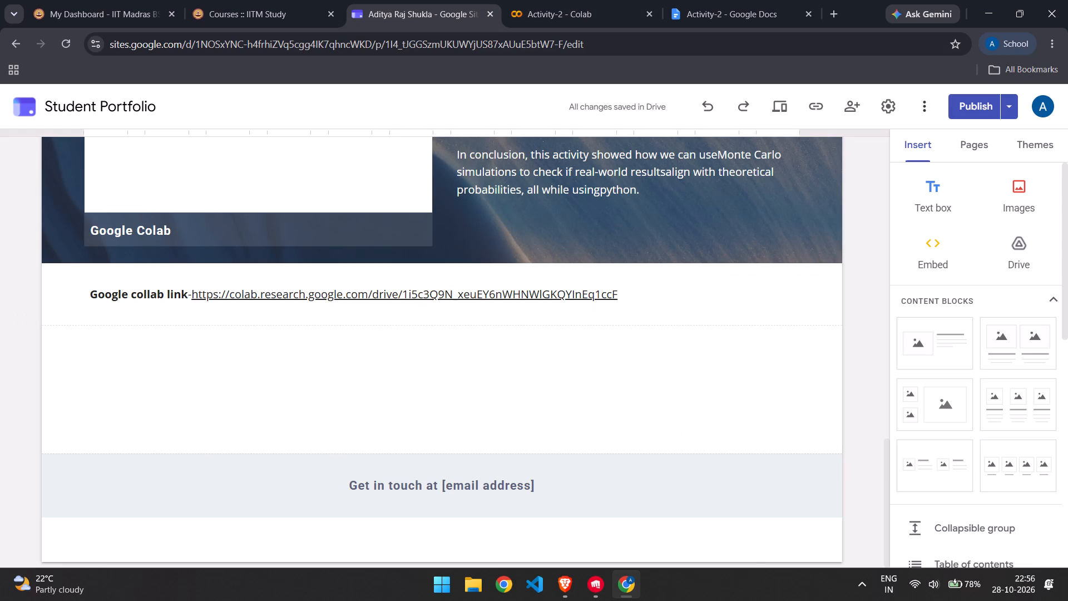
key("alt+Tab")
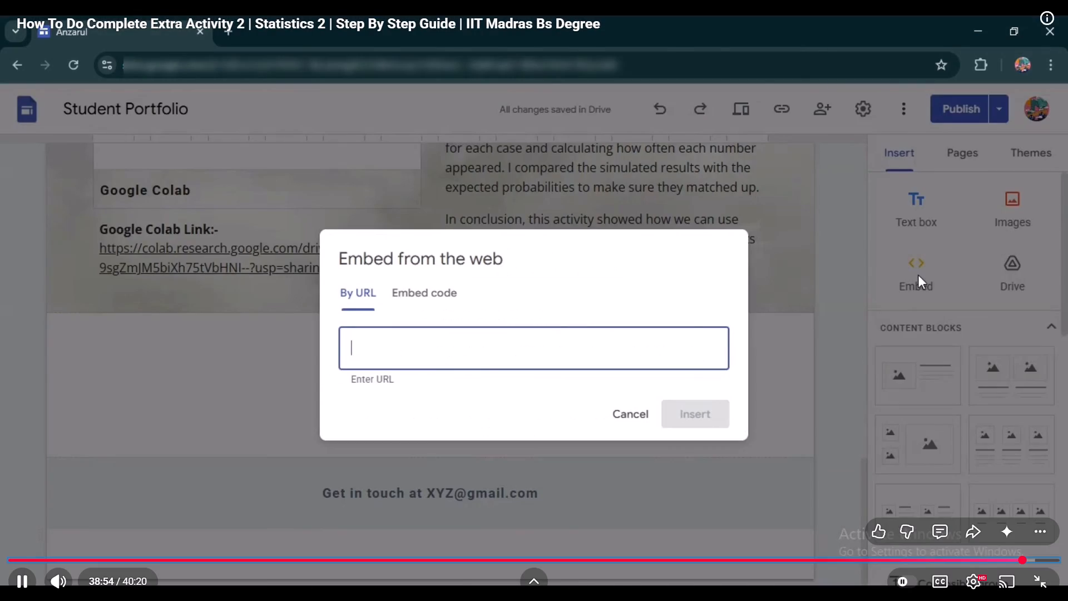
key("alt+Tab")
left_click(912, 251)
key("ctrl+v")
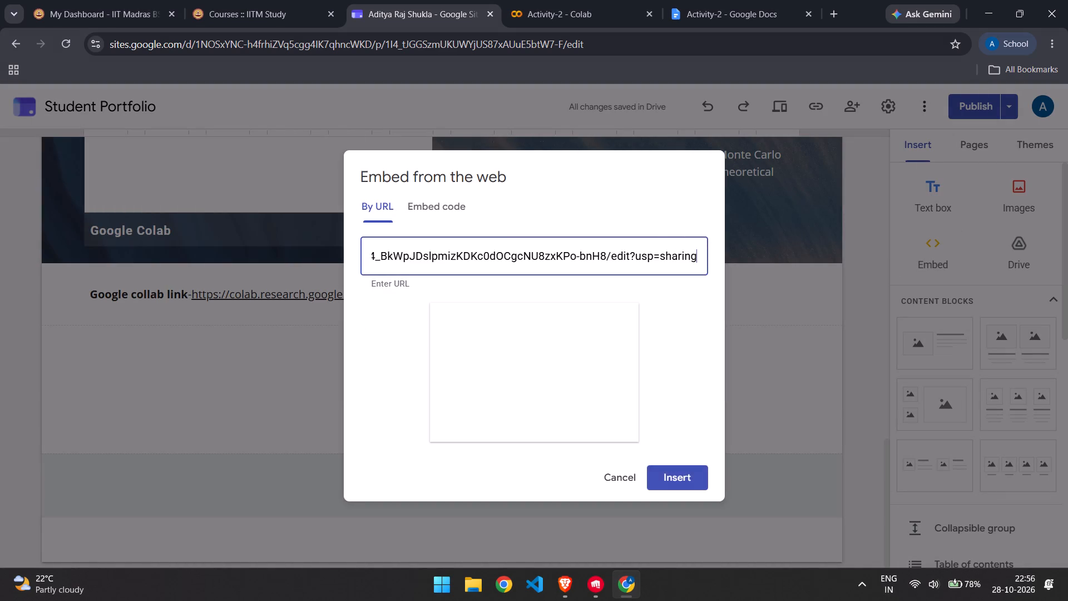
left_click(684, 470)
Move the embedded Activity-2 document below the "Google collab link" line on the page.
scroll(467, 415, "down", 3)
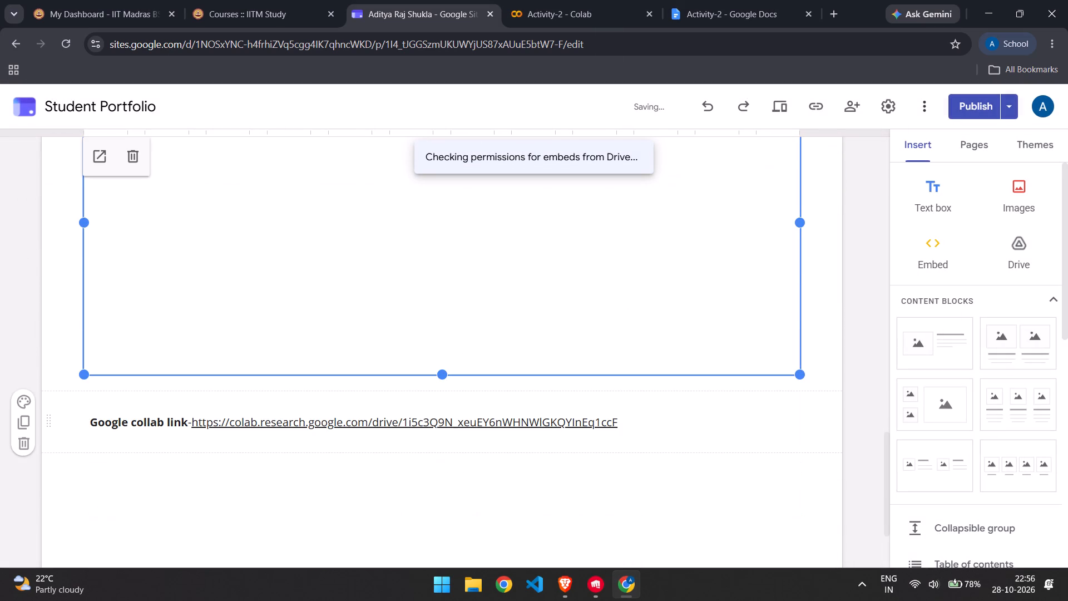
left_click_drag(449, 283, 405, 523)
scroll(417, 393, "down", 3)
left_click(601, 386)
Give the embedded document's section the teal rippling-water gallery image as its background, following the tutorial video.
key("alt+Tab")
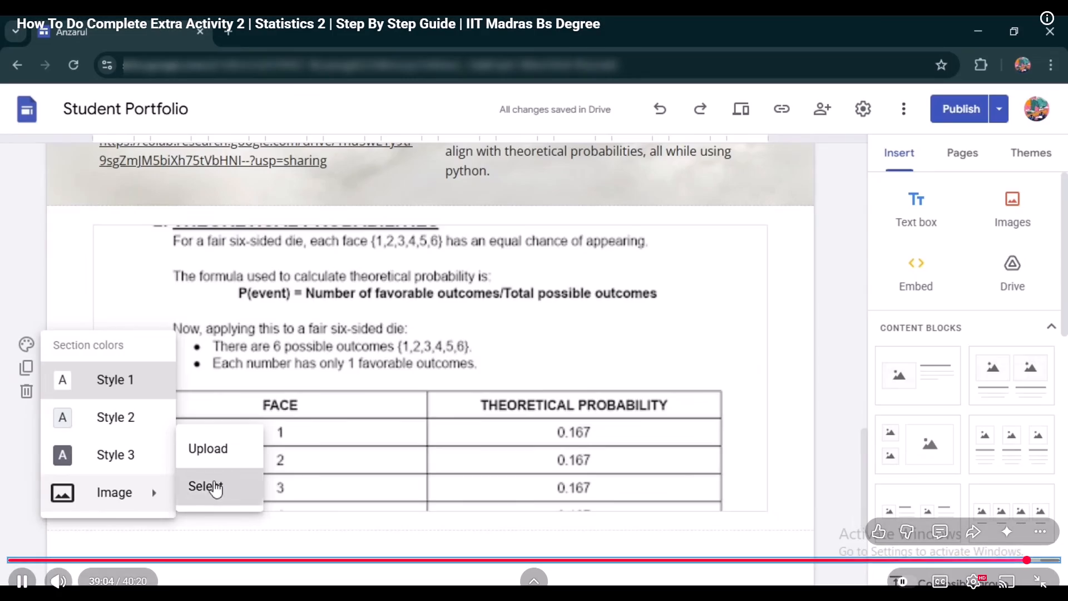
key("alt+Tab")
left_click(29, 205)
left_click(95, 329)
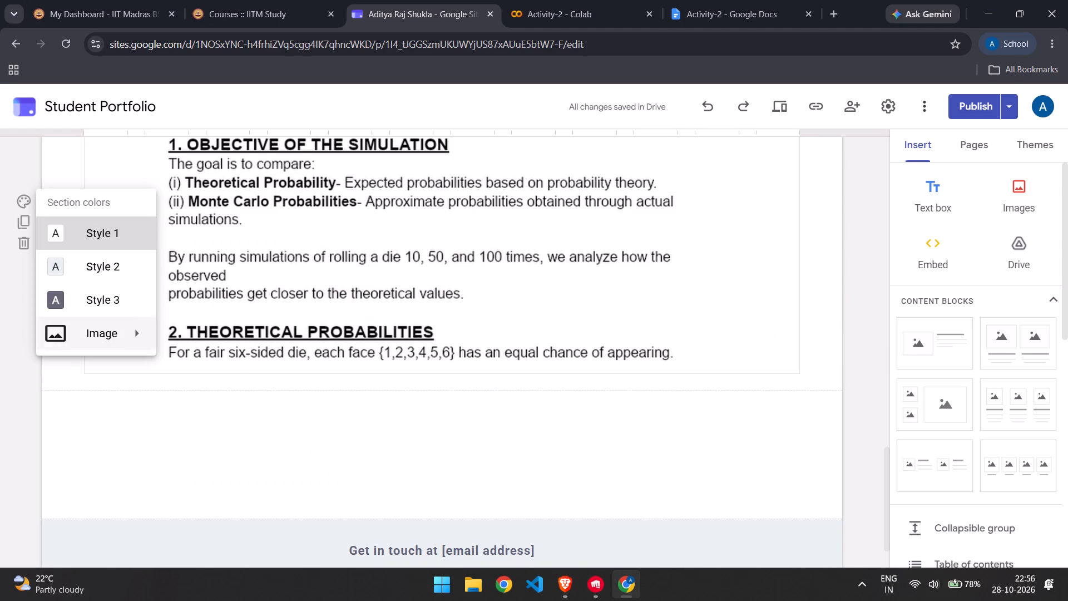
left_click(196, 369)
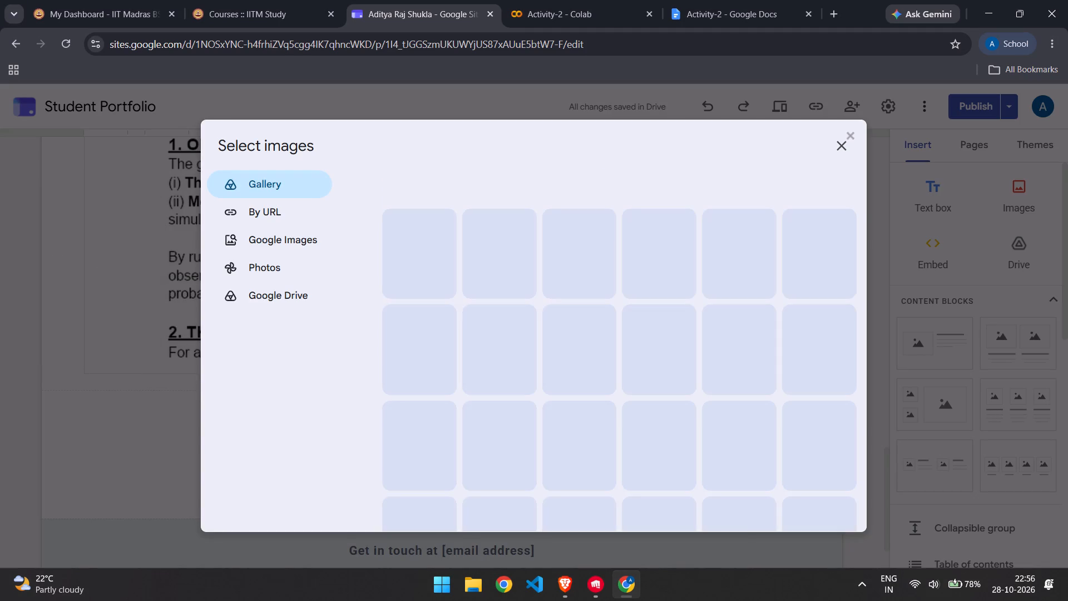
left_click(563, 405)
left_click(823, 507)
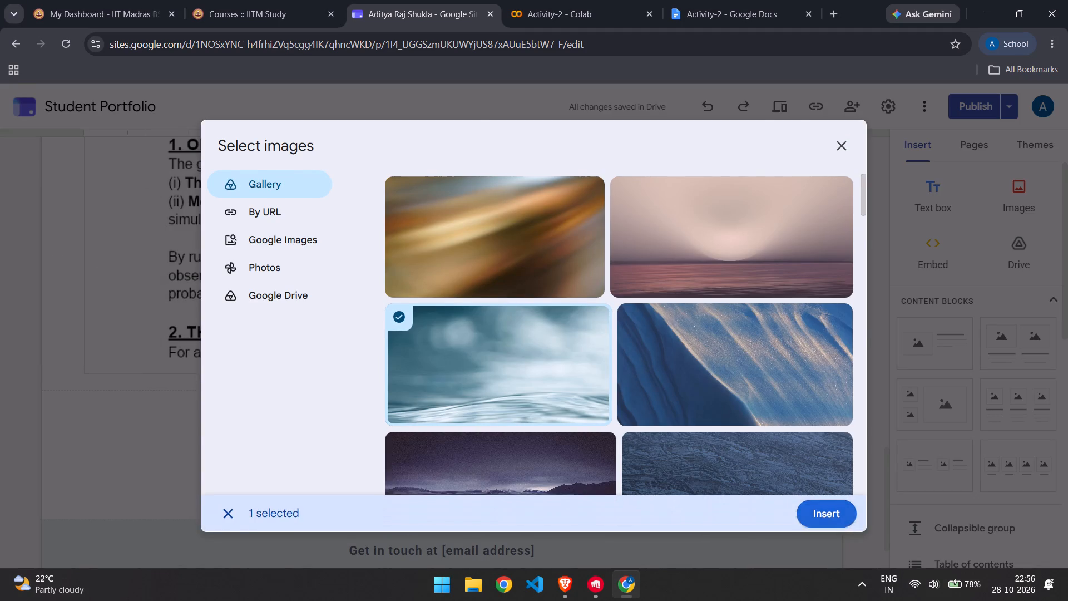
Skip ahead in the tutorial video in Brave to see what follows the section background, and pause it.
key("alt+Tab")
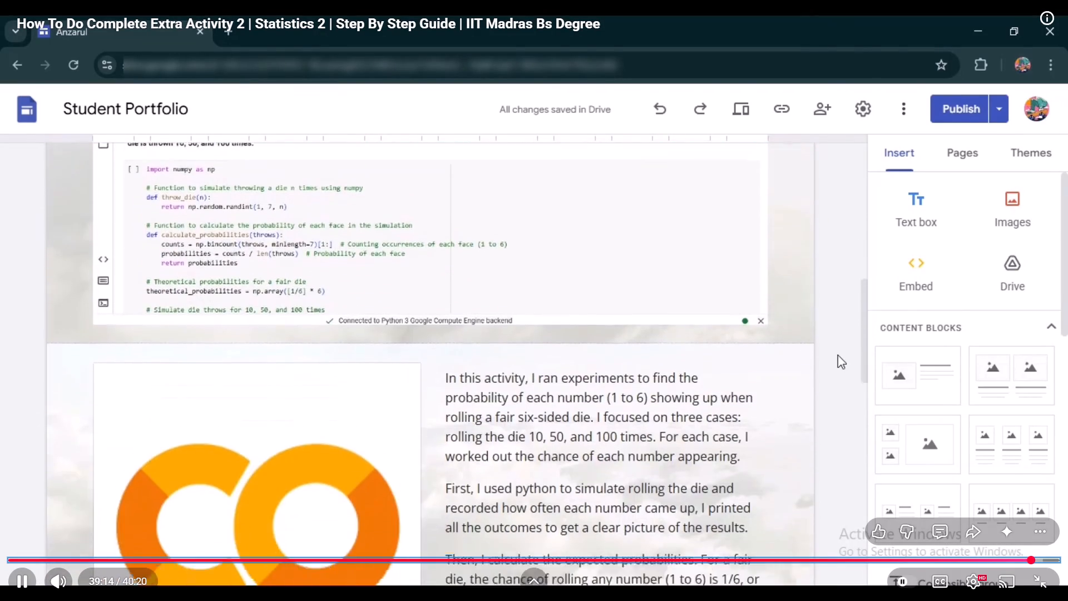
key("Right")
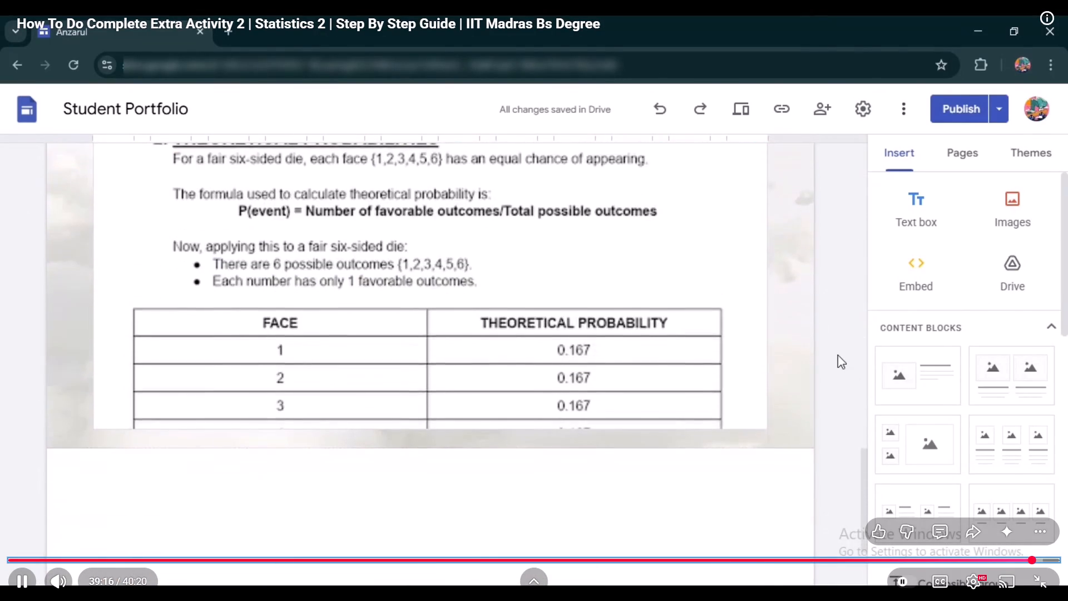
key("Right")
key("Right")
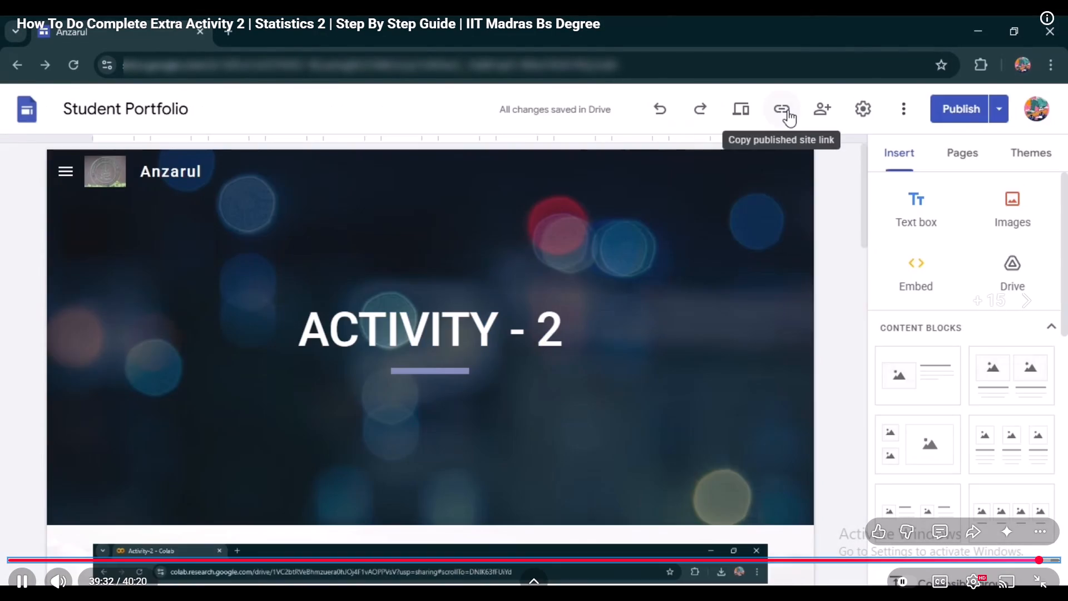
key("Right")
key("space")
key("alt+Tab")
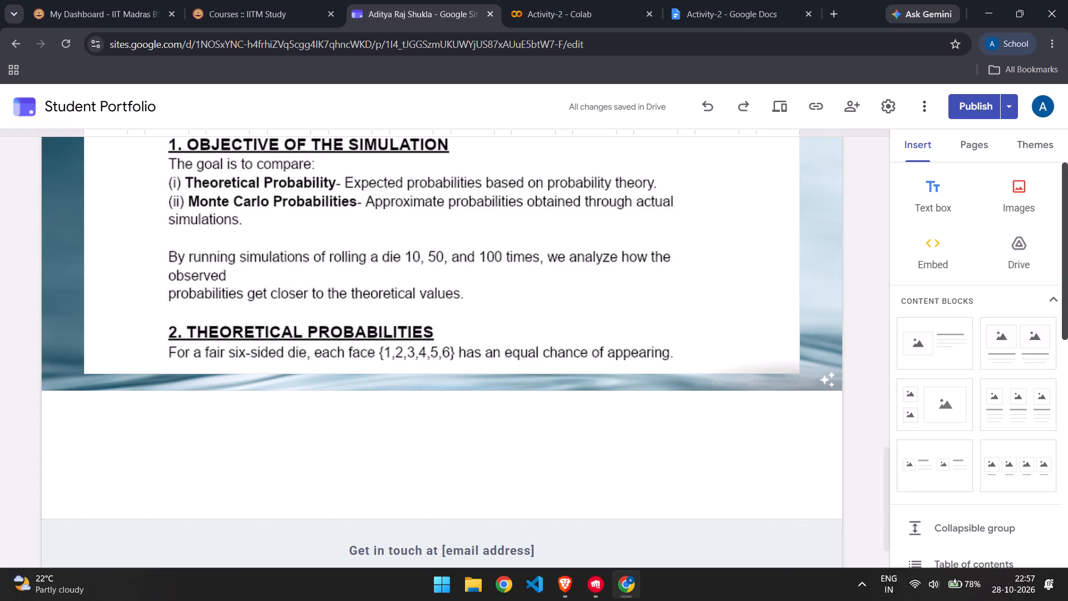
Review the draft of the added Activity-2 page in Google Sites and publish the Student Portfolio site.
left_click(978, 110)
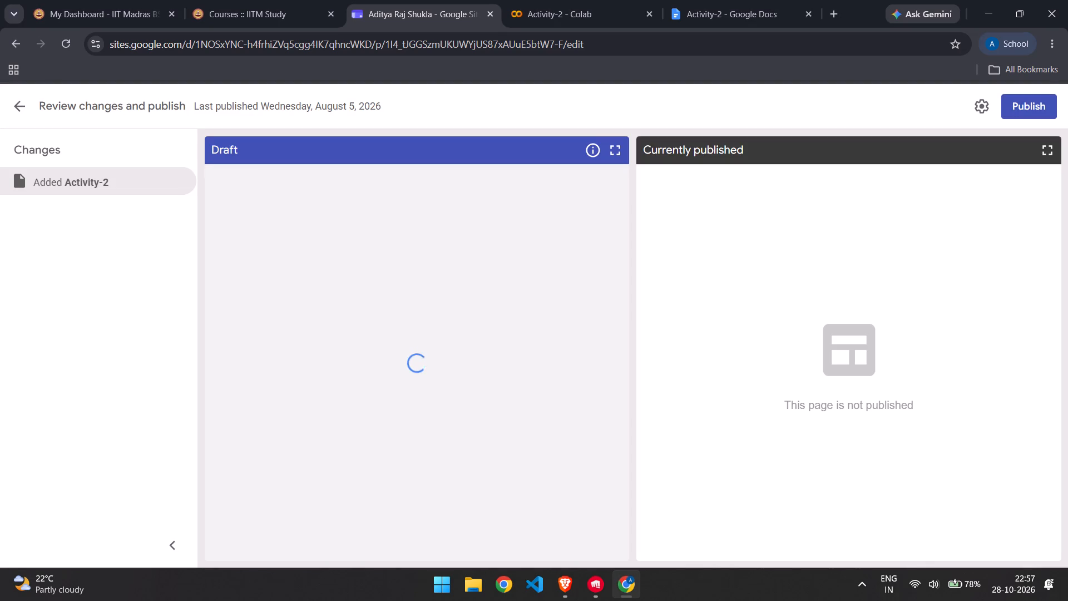
scroll(664, 206, "down", 5)
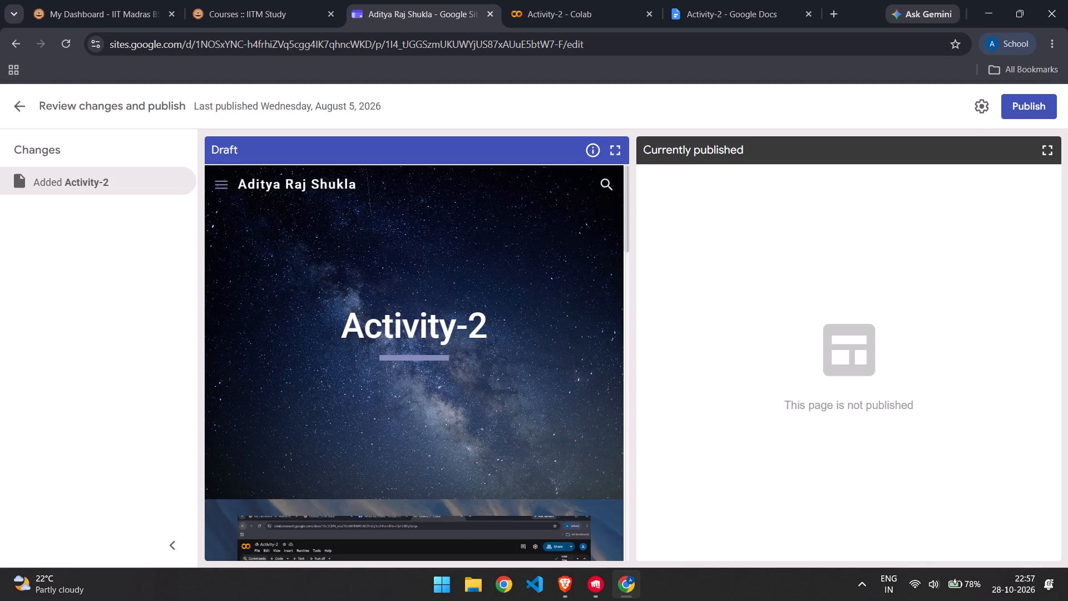
scroll(593, 238, "down", 20)
scroll(593, 238, "down", 15)
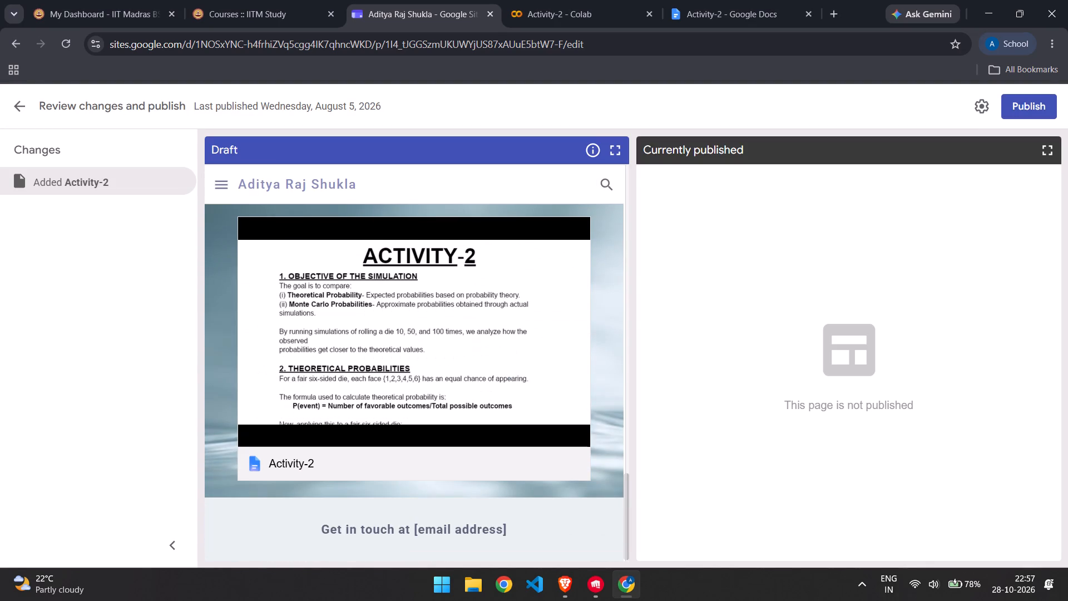
scroll(577, 263, "down", 3)
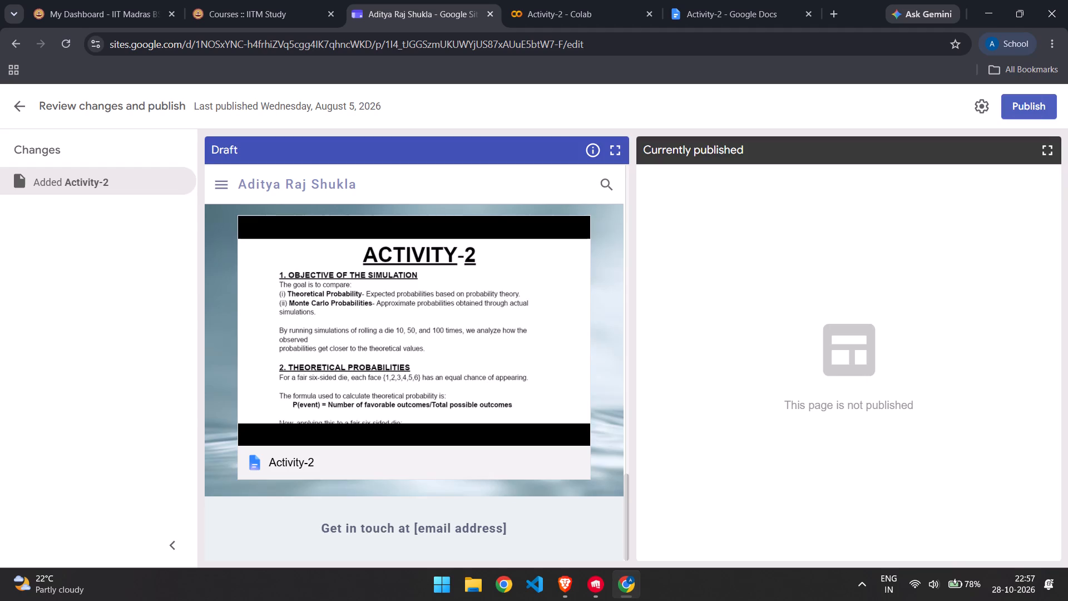
left_click(1029, 109)
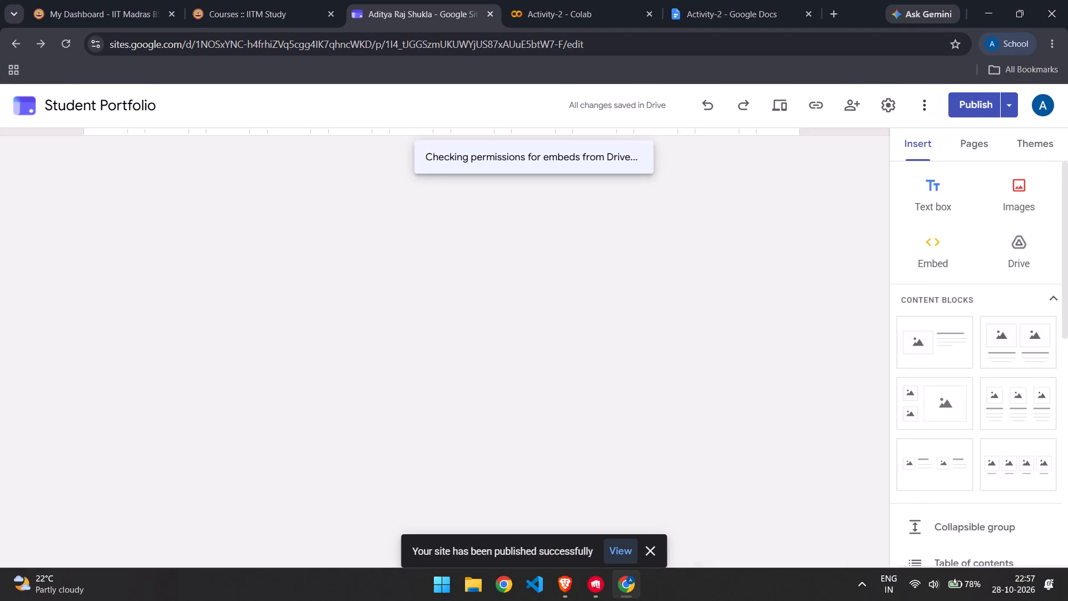
Copy the published site link of the Activity-2 page.
left_click(1011, 106)
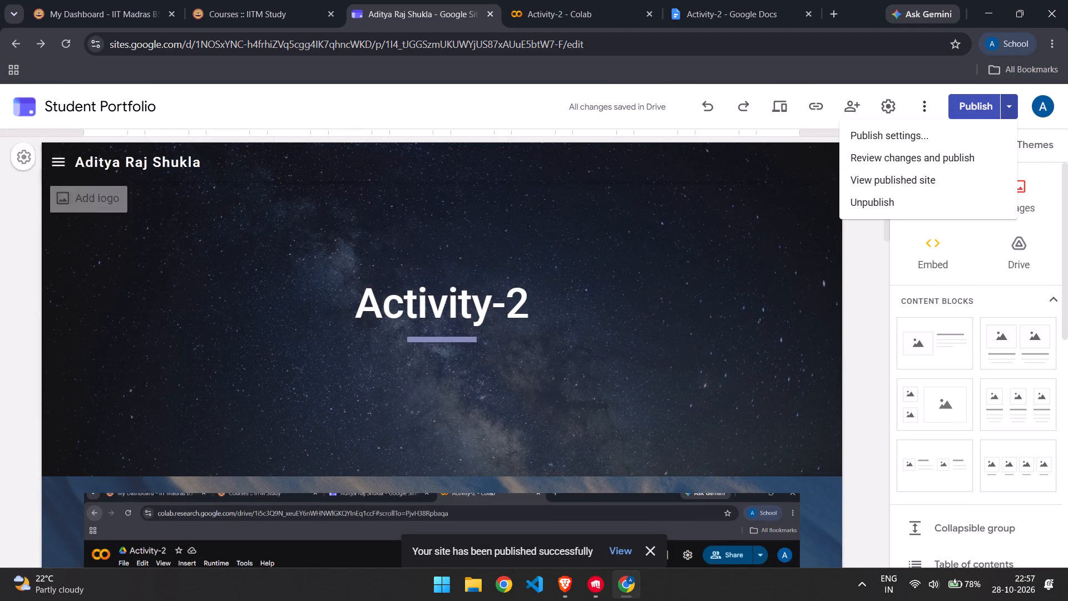
left_click(821, 103)
left_click(688, 334)
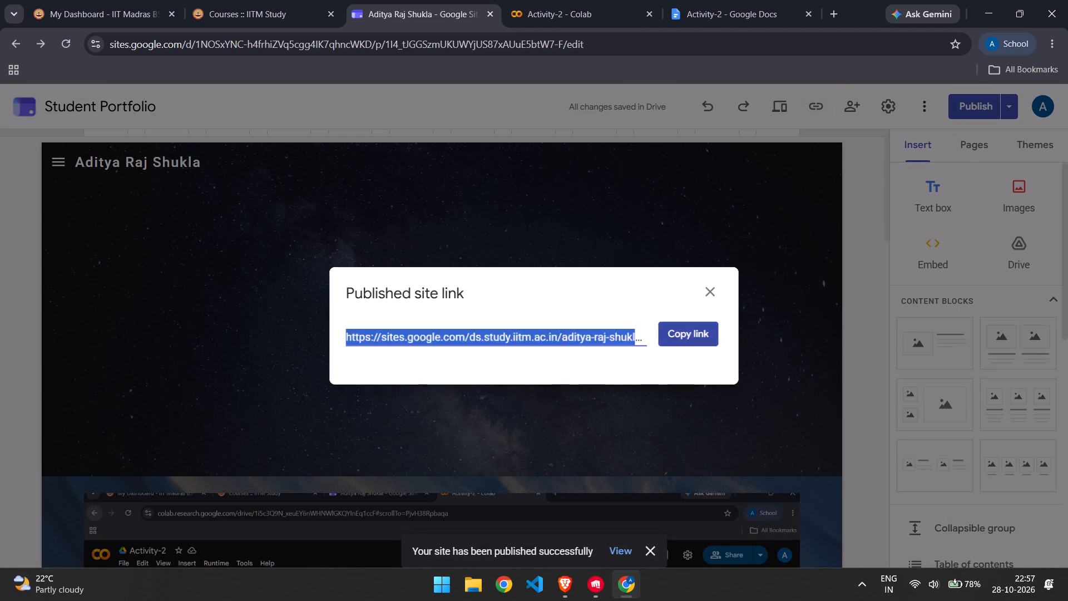
Submit the copied Activity-2 page URL as the answer to "Extra Activity - 2 (Submission)" in the Statistics II course.
left_click(273, 0)
scroll(418, 302, "down", 6)
scroll(238, 371, "down", 2)
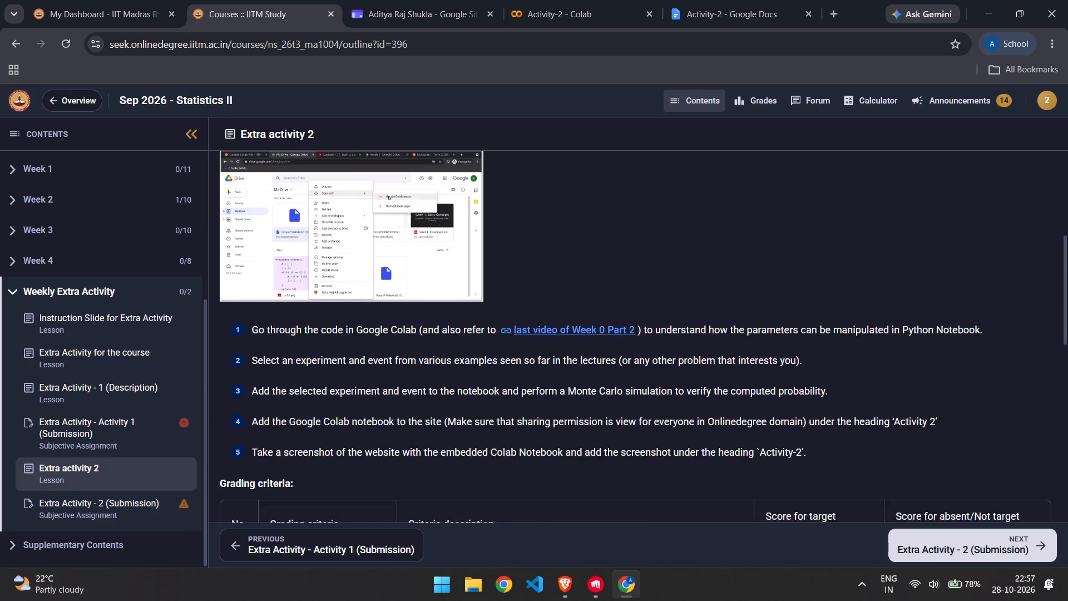
scroll(236, 372, "down", 2)
left_click(138, 499)
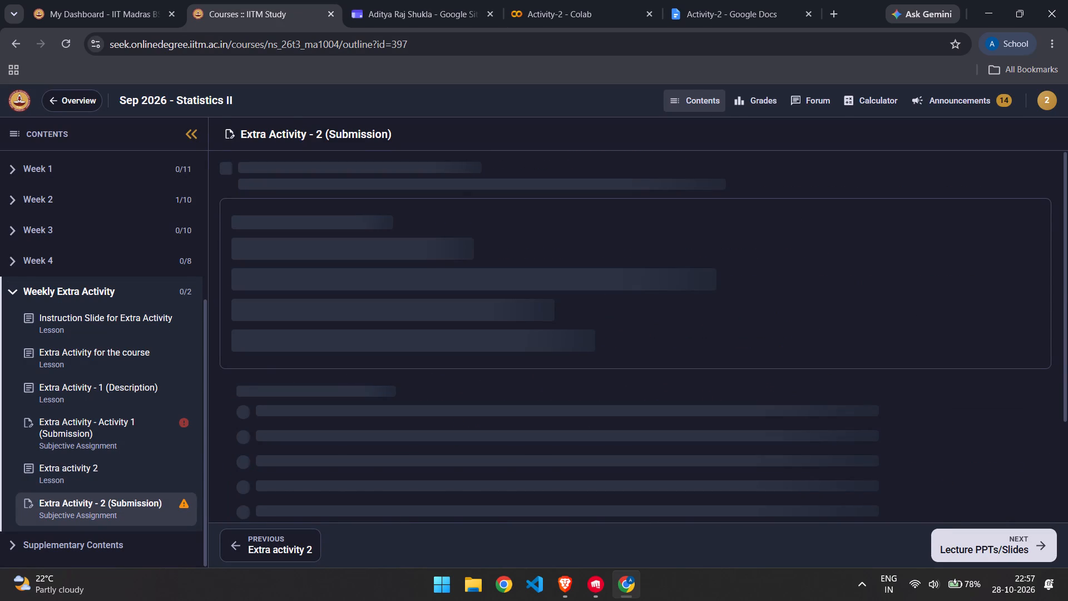
scroll(398, 305, "down", 9)
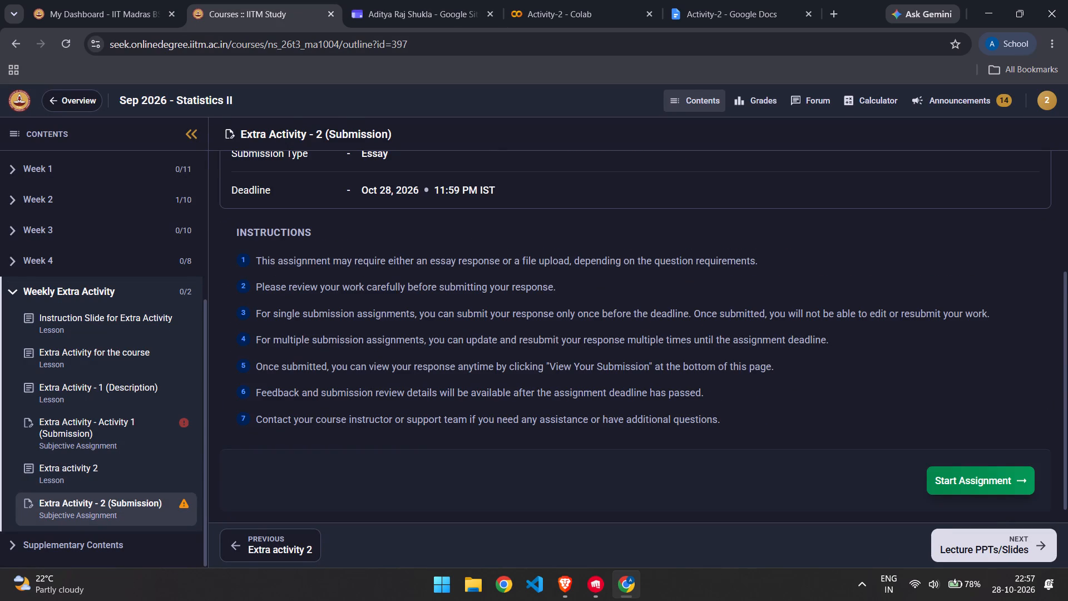
left_click(946, 476)
left_click(719, 270)
key("ctrl+v")
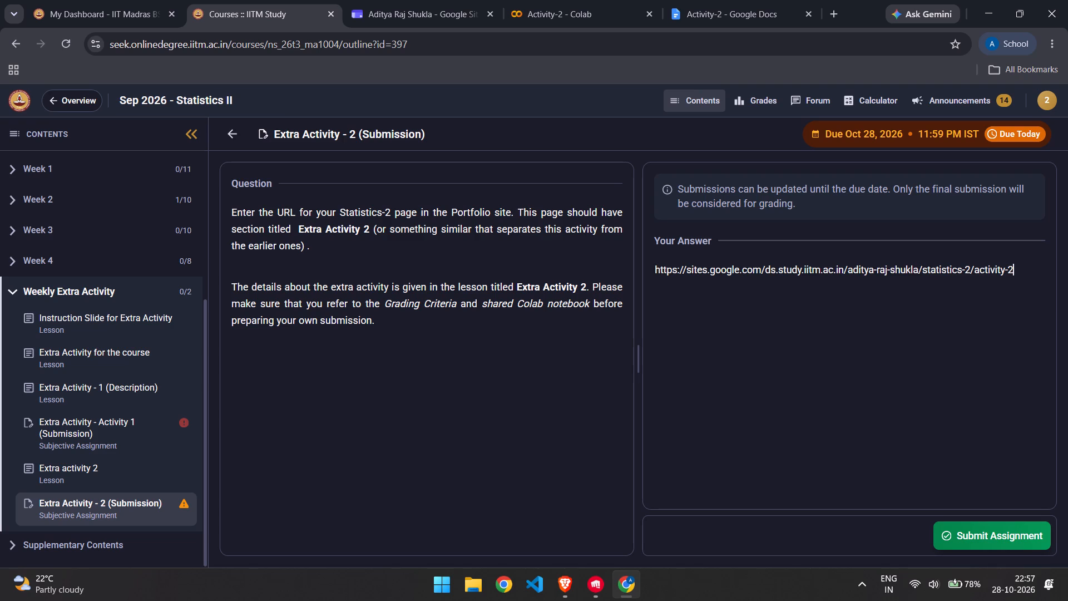
left_click(977, 535)
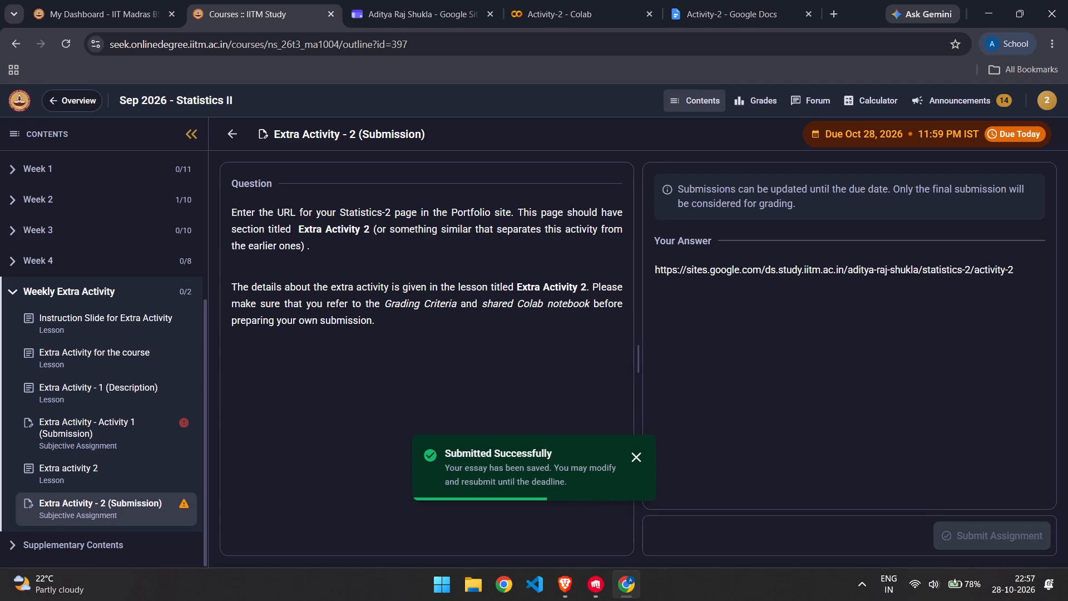
scroll(161, 435, "down", 2)
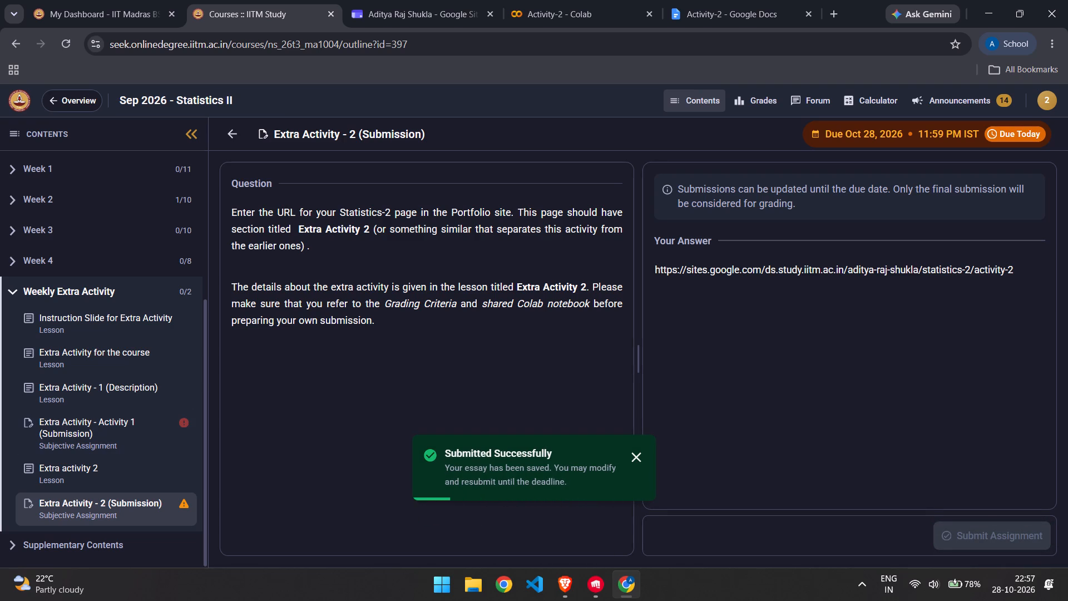
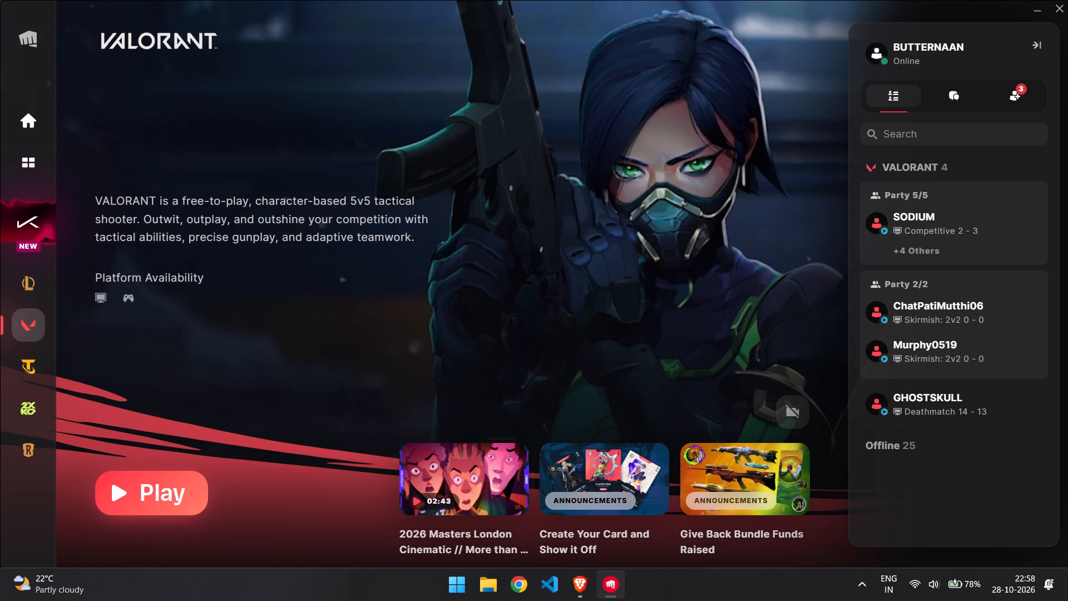
Minimize the Riot Client window and leave the tutorial video in Brave for the YouTube home page.
left_click(1027, 6)
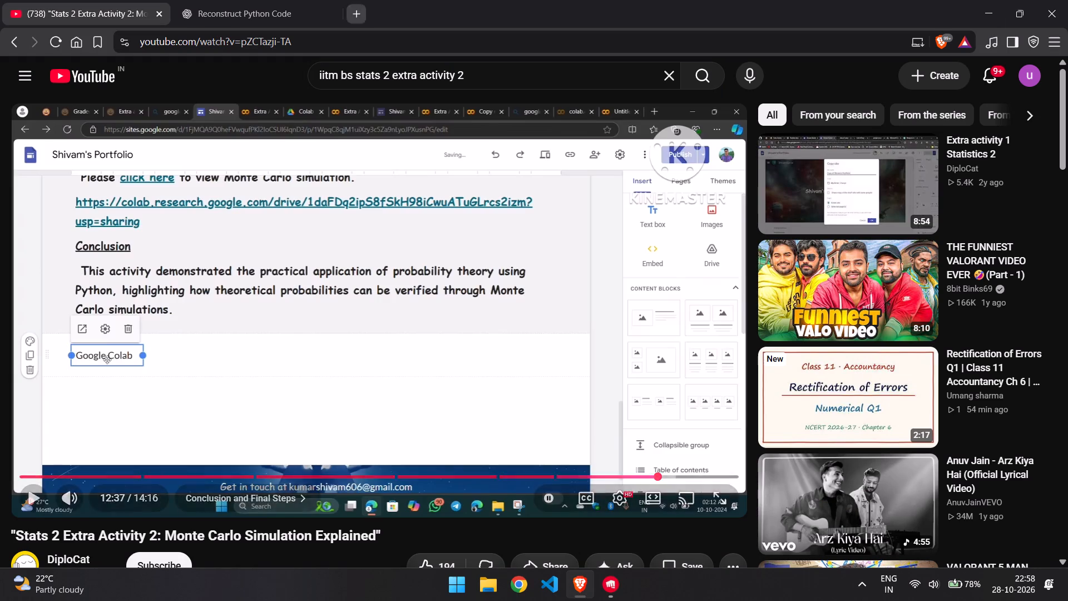
left_click(231, 0)
left_click(100, 0)
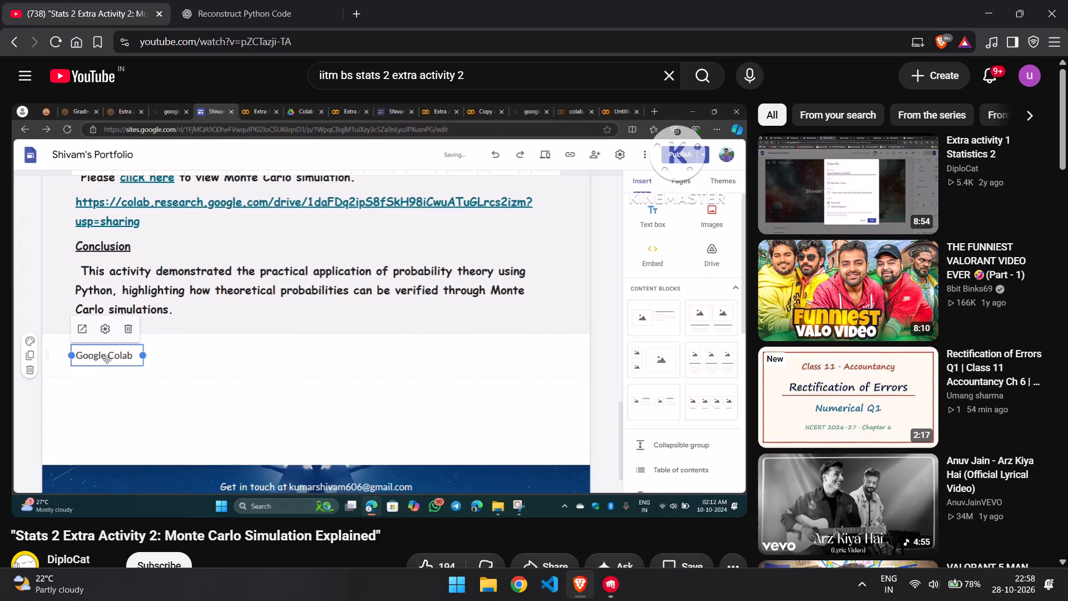
left_click(53, 70)
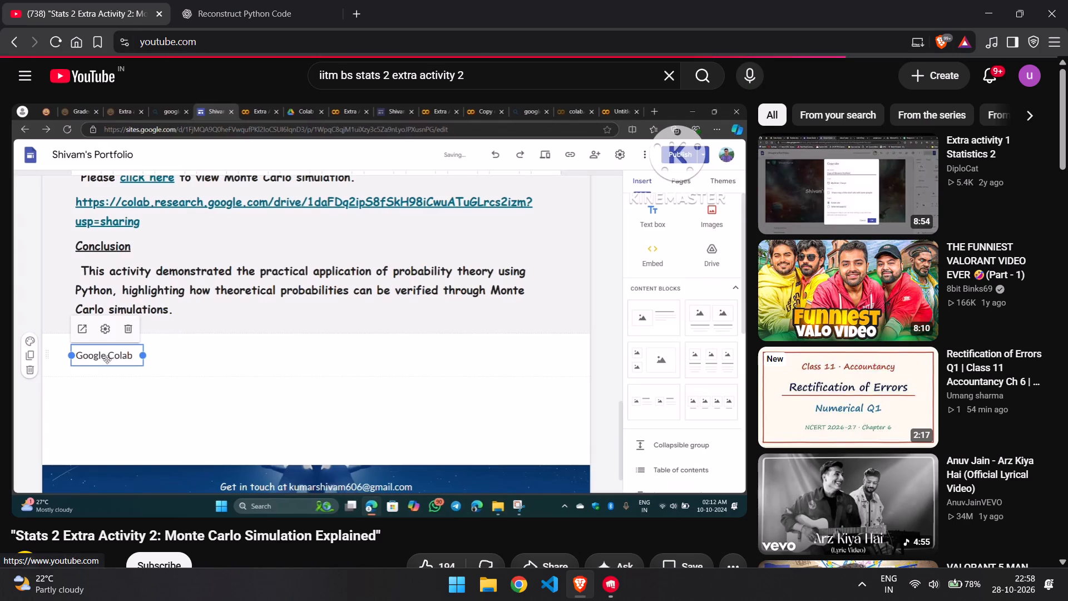